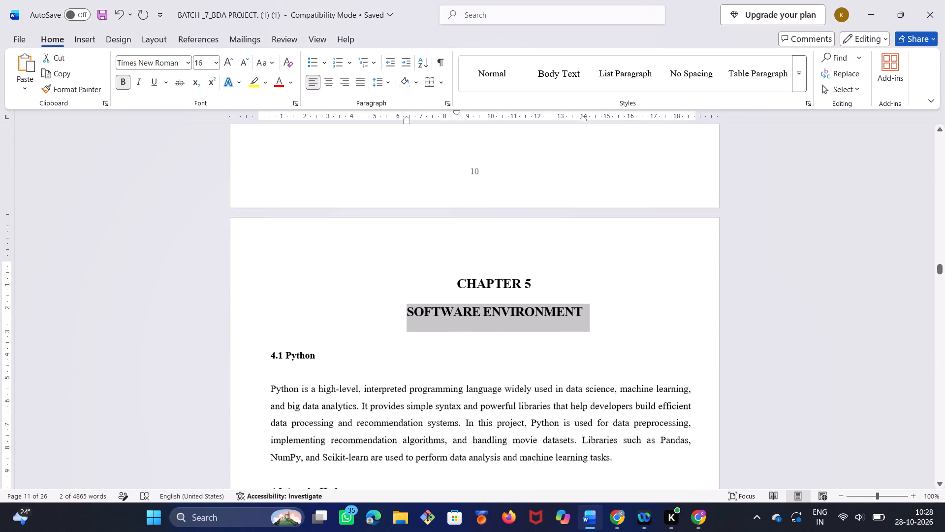
scroll(495, 344, up, 12)
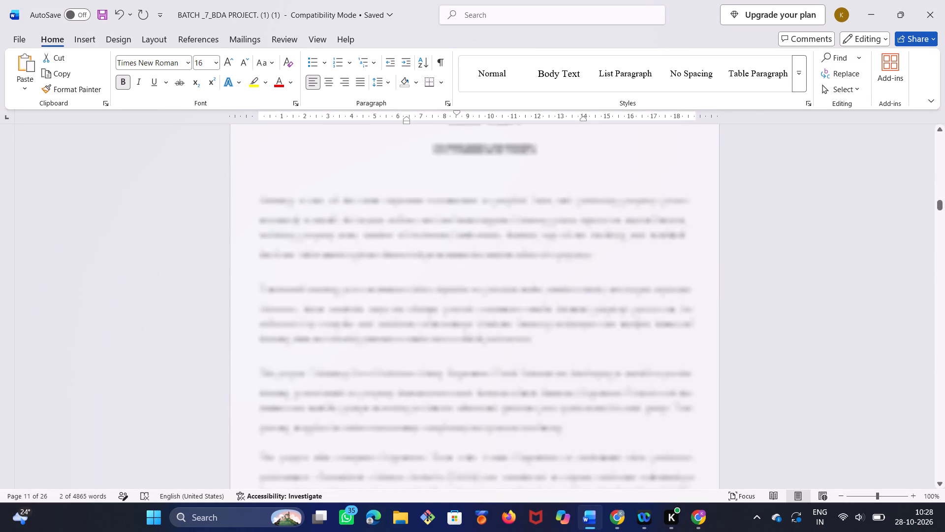
scroll(495, 344, up, 12)
scroll(495, 344, down, 3)
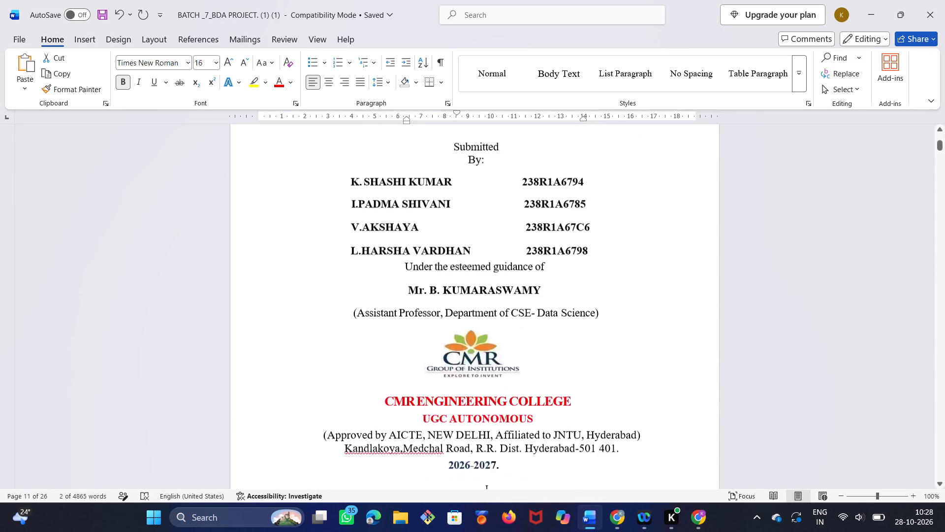
scroll(495, 344, down, 12)
scroll(495, 344, up, 1)
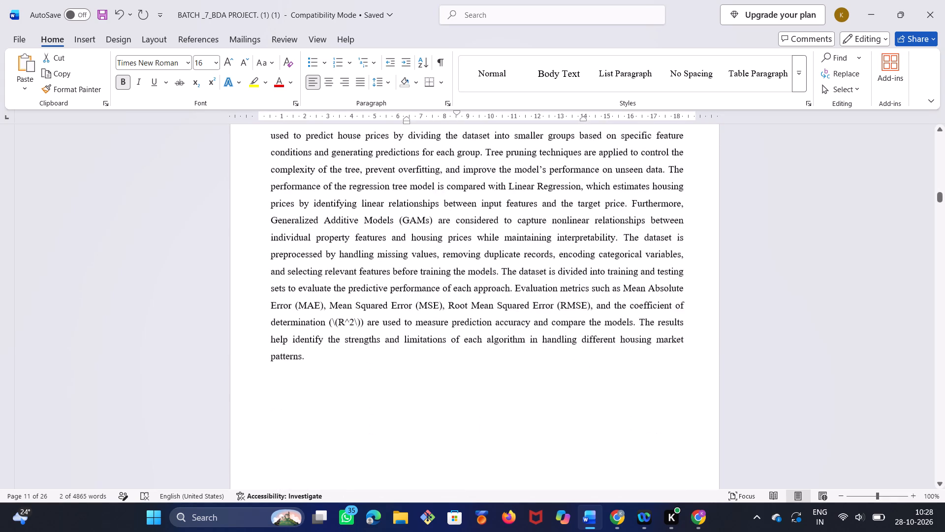
scroll(495, 344, up, 1)
scroll(495, 344, down, 3)
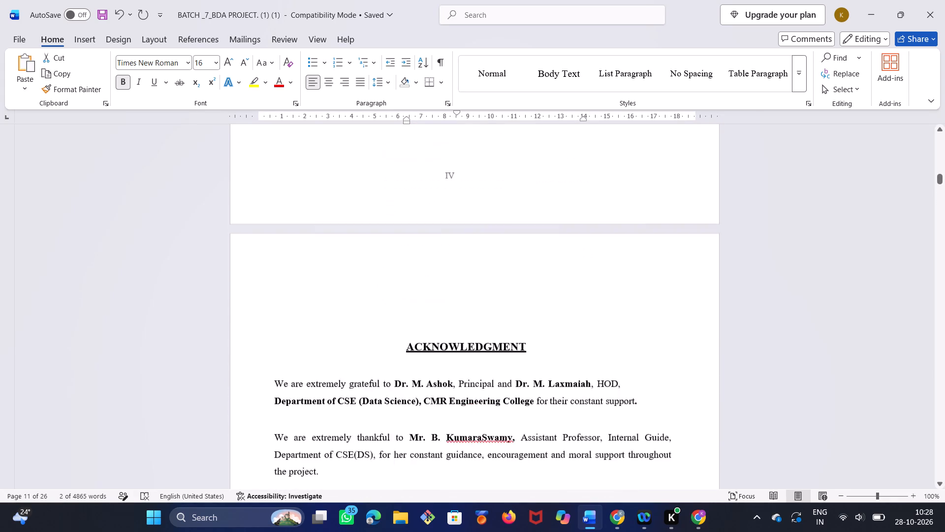
scroll(495, 344, down, 8)
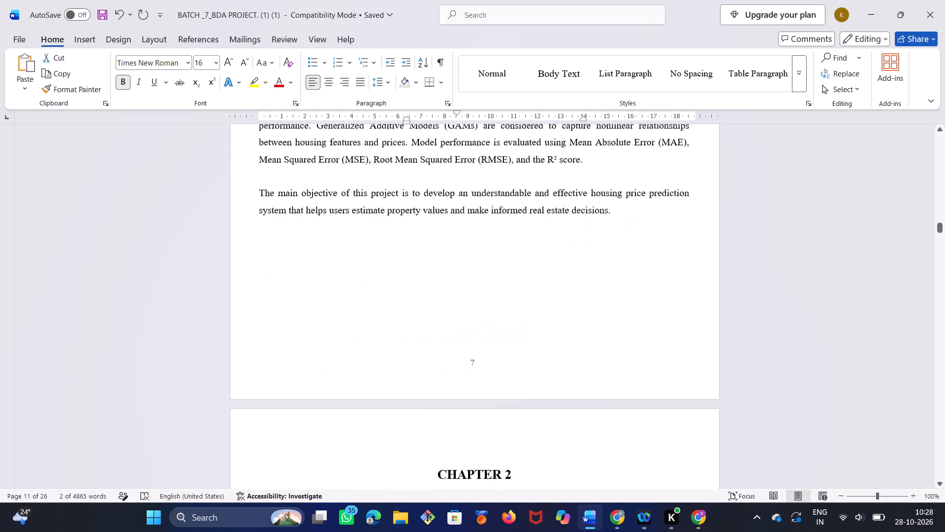
scroll(495, 344, up, 5)
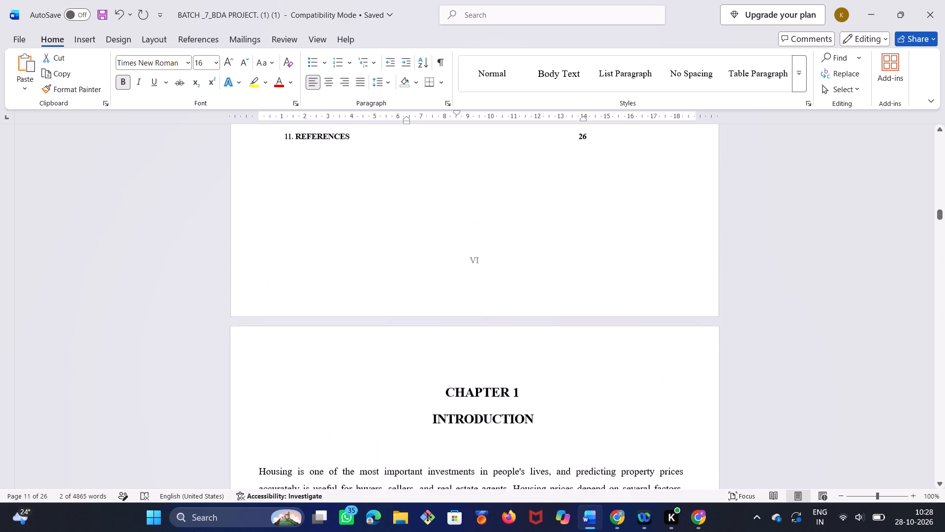
scroll(495, 344, up, 3)
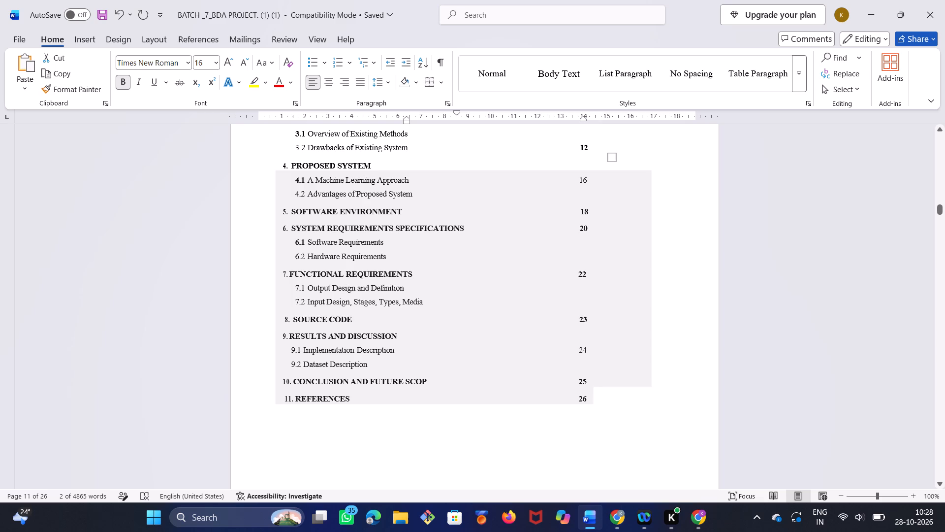
Glance back at the ChatGPT answer, and in Word review Chapters 3 and 4 and the existing Python, Apache Hadoop and Apache Spark sections of Chapter 5.
click(618, 516)
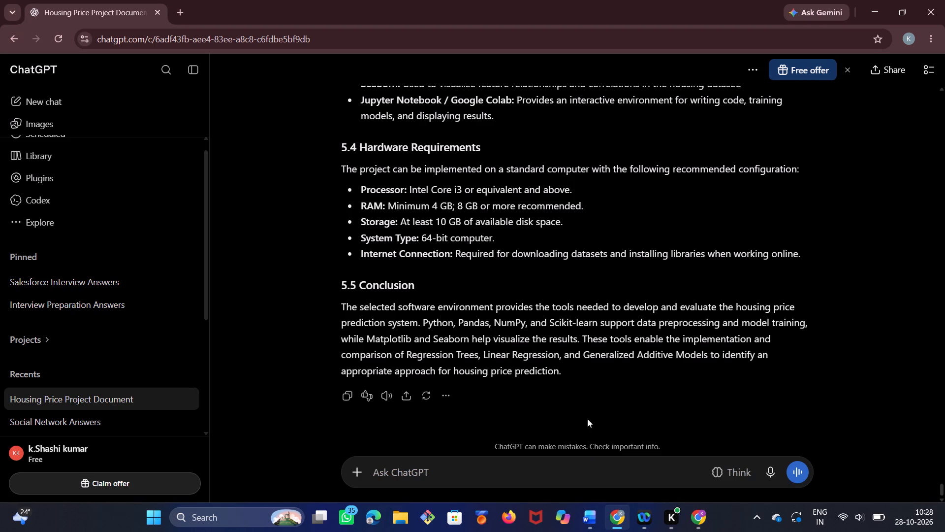
click(581, 523)
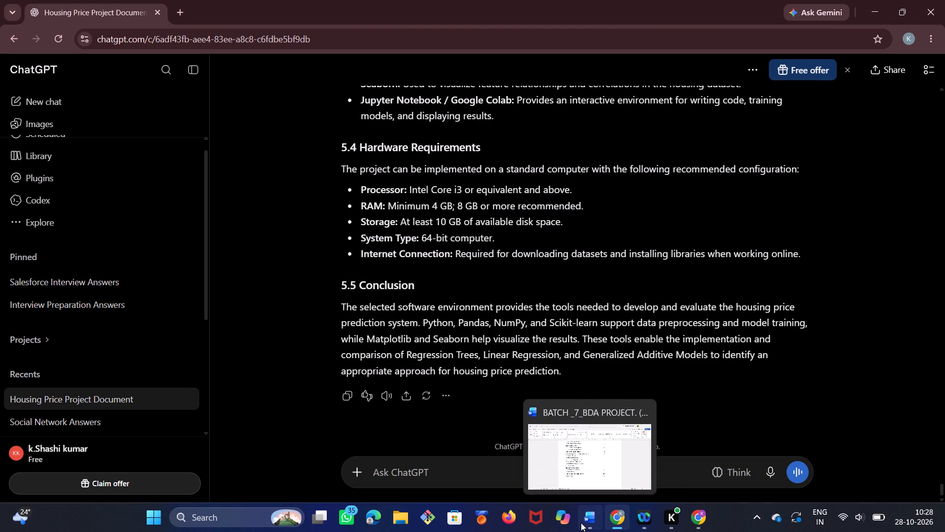
scroll(545, 458, down, 8)
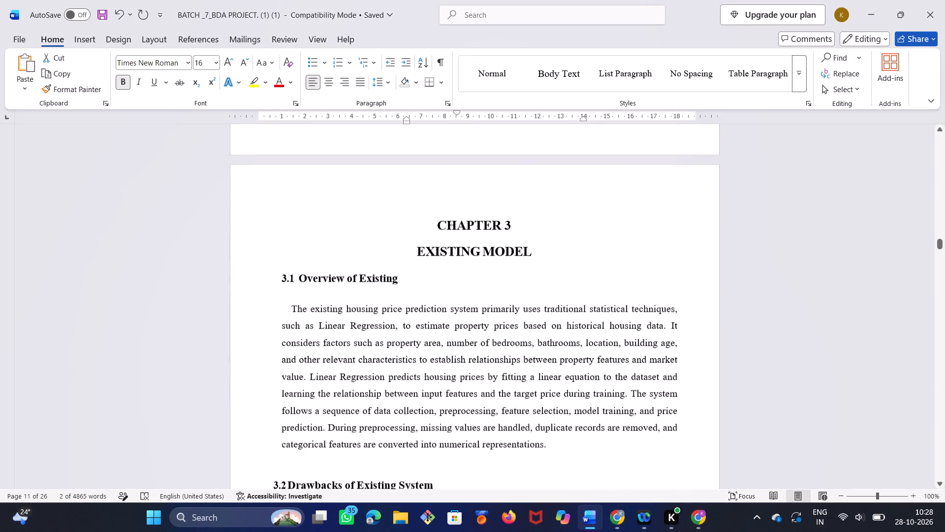
scroll(545, 458, down, 6)
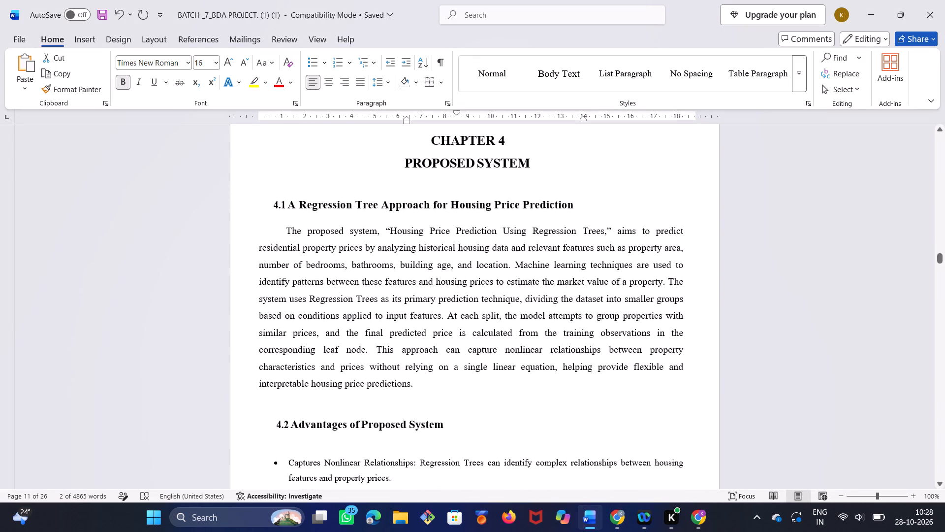
scroll(545, 458, down, 2)
scroll(545, 458, up, 4)
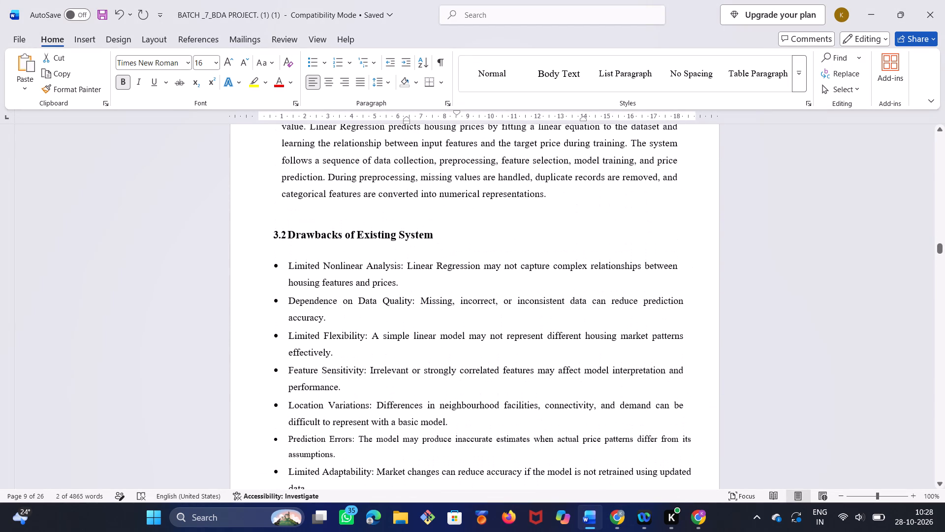
scroll(545, 458, down, 6)
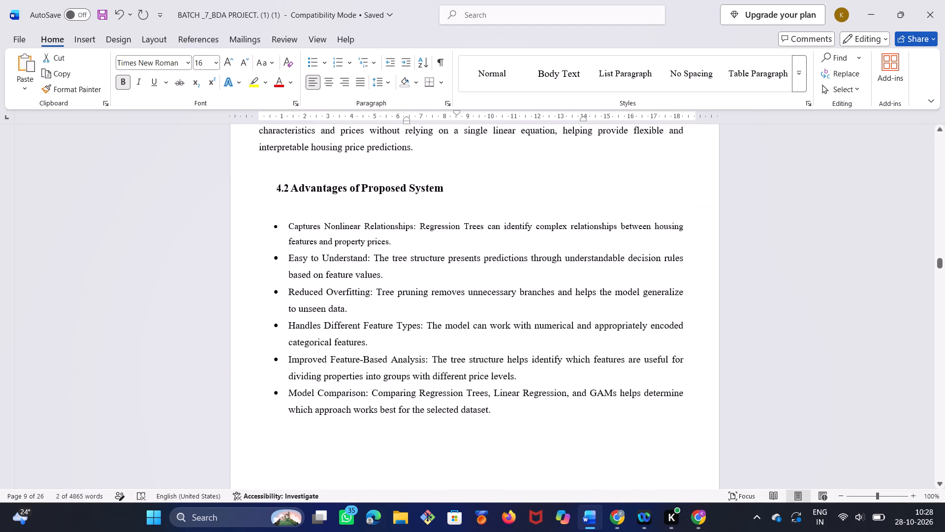
scroll(544, 422, down, 2)
scroll(544, 422, up, 2)
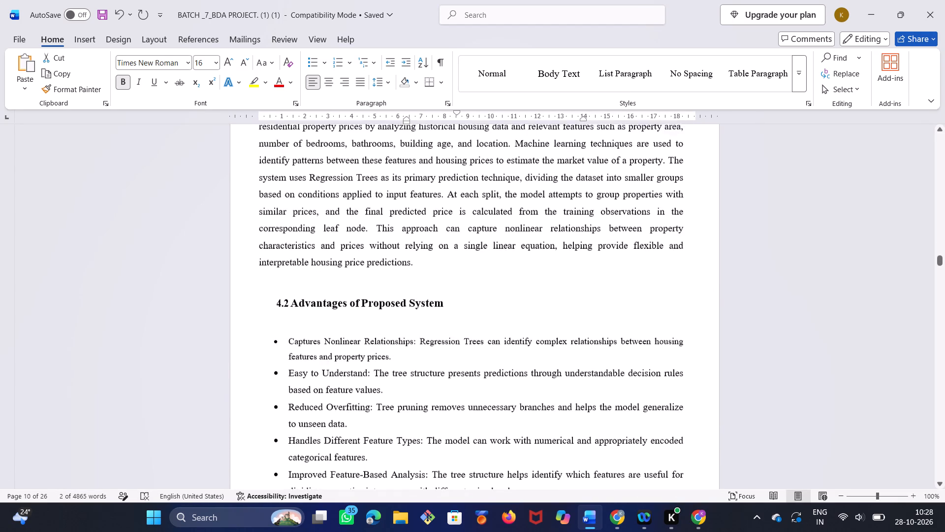
scroll(544, 422, up, 2)
scroll(544, 422, down, 4)
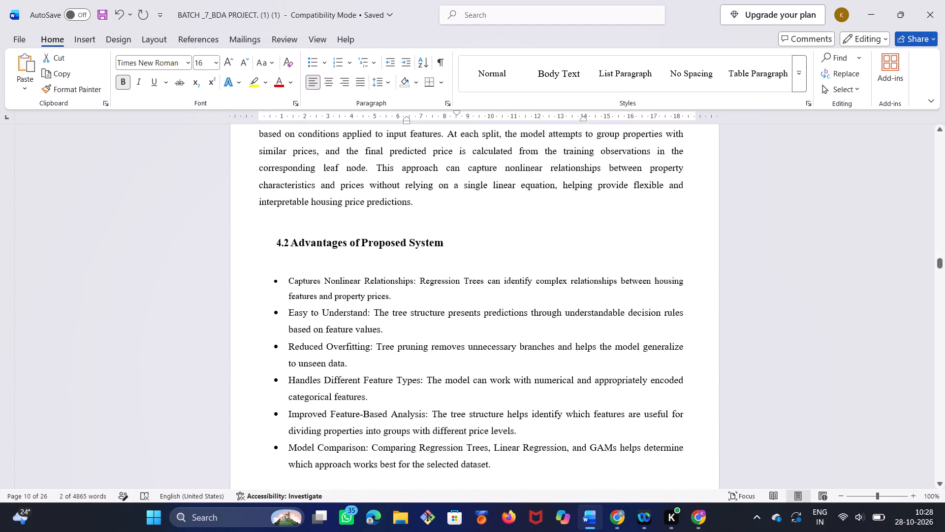
scroll(544, 422, down, 1)
click(487, 375)
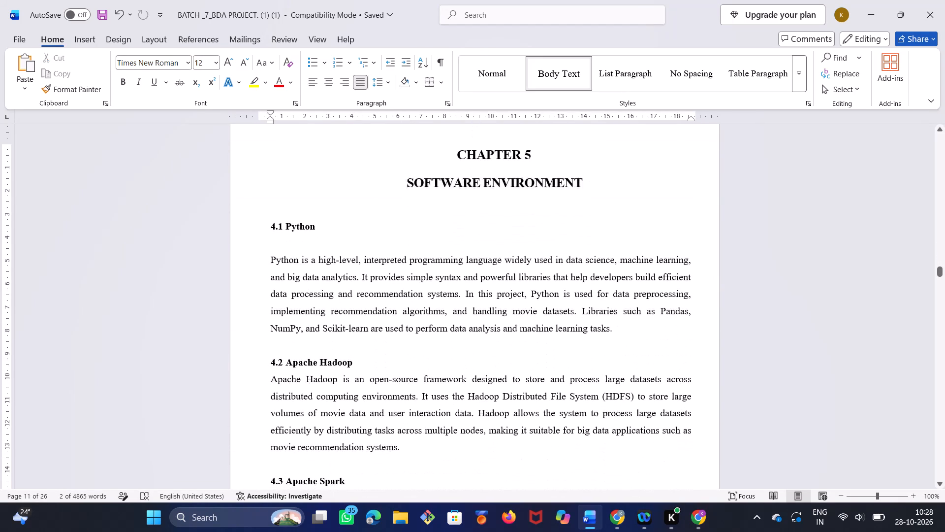
scroll(487, 375, down, 1)
scroll(477, 375, up, 1)
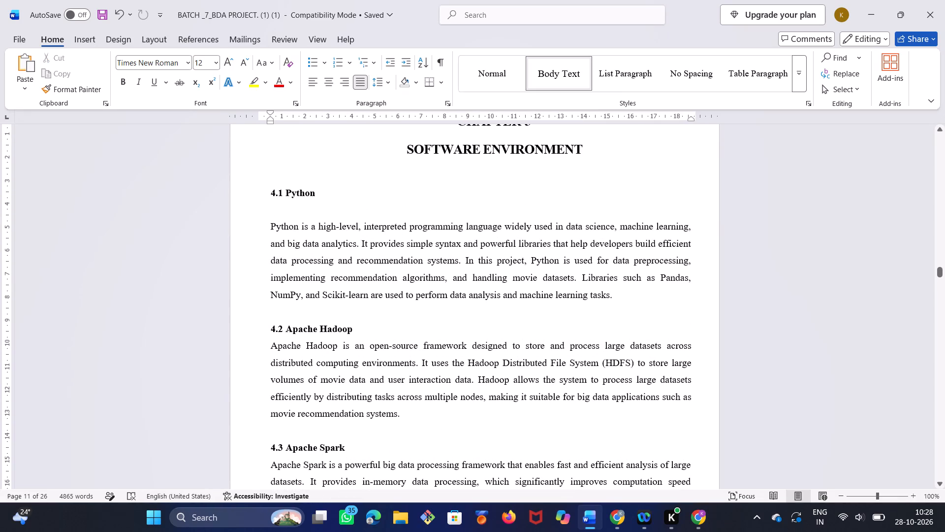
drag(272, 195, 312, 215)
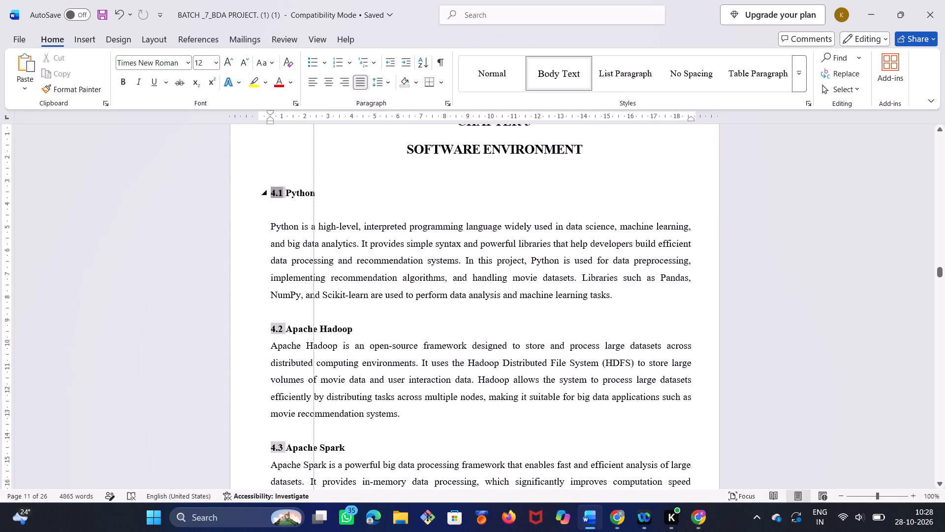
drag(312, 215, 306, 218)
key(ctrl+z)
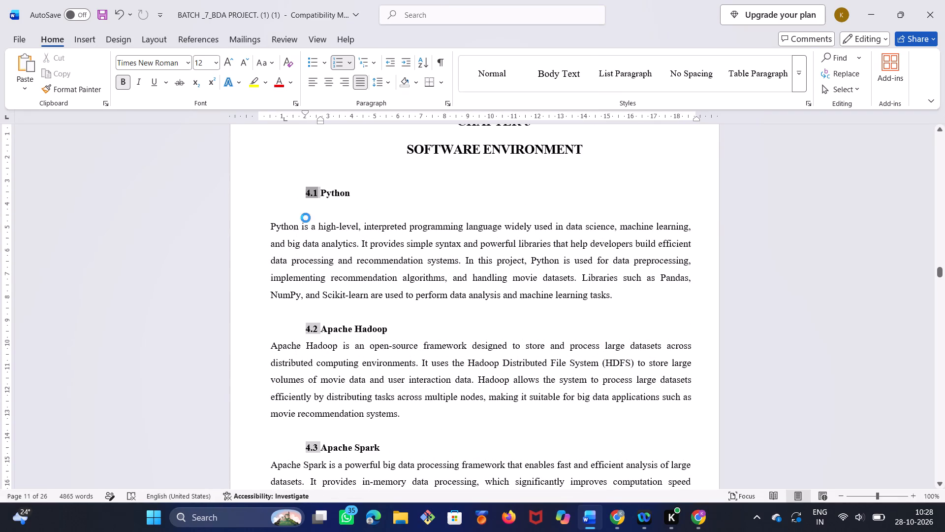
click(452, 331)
Look through the remaining Chapter 5 tool sections in the report, from Jupiter Notebook to NumPy.
scroll(452, 331, up, 3)
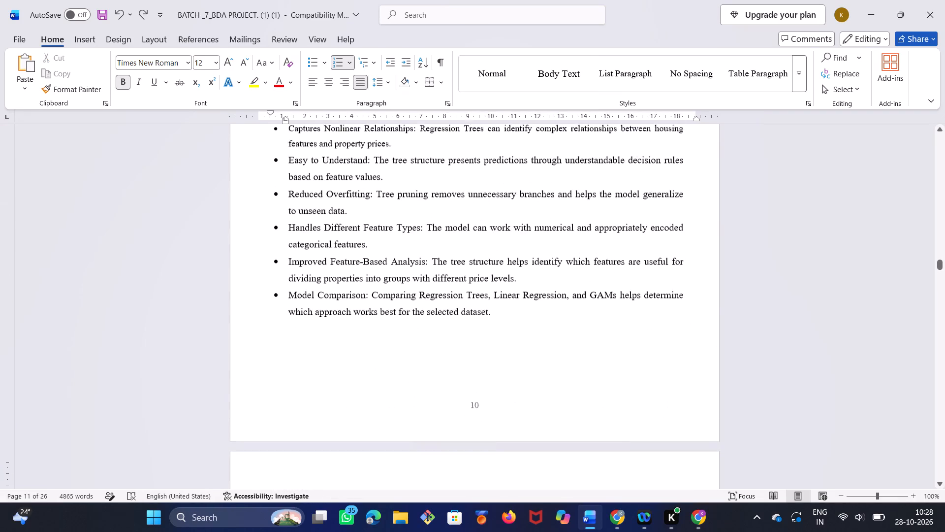
scroll(452, 331, up, 2)
scroll(452, 331, down, 3)
scroll(452, 331, up, 1)
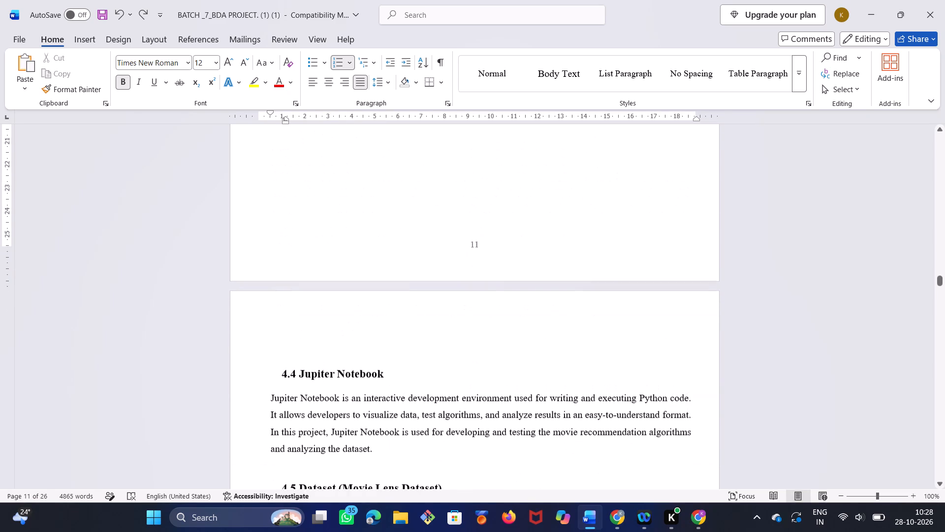
scroll(452, 331, up, 1)
scroll(452, 331, down, 5)
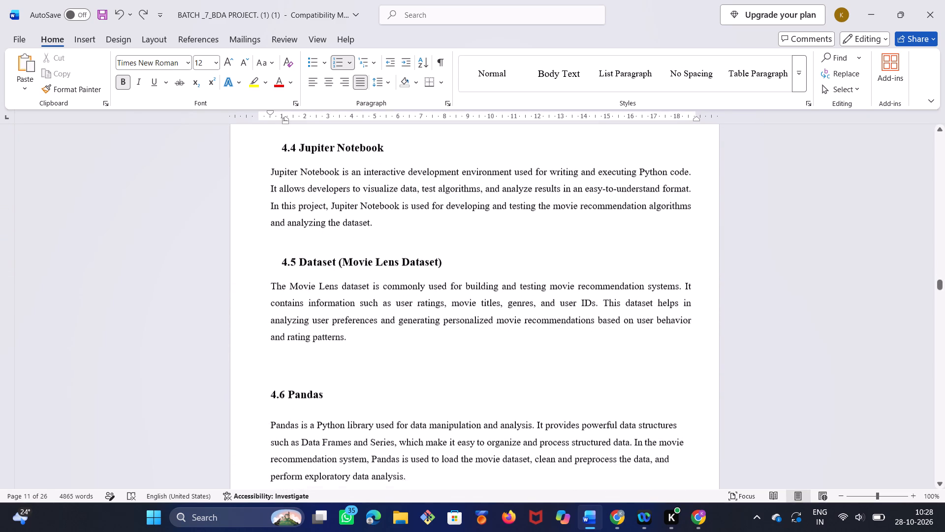
scroll(452, 331, down, 4)
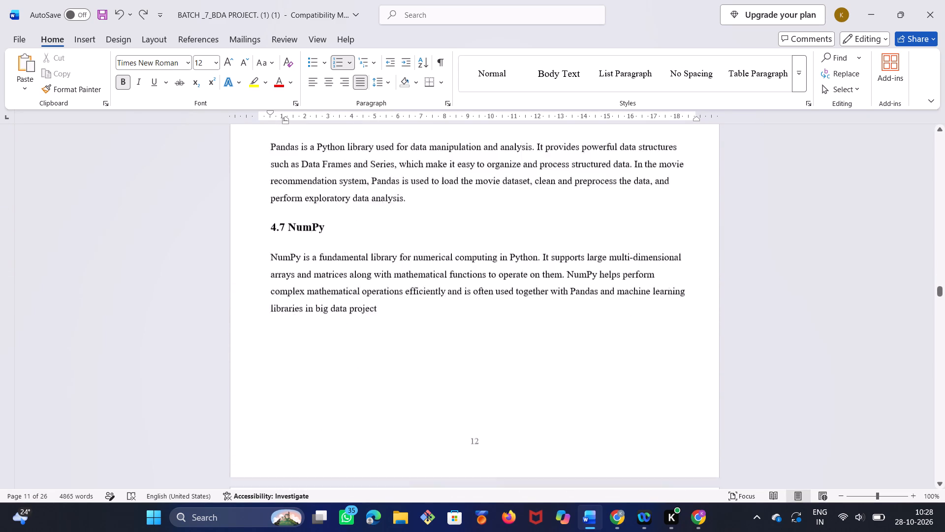
scroll(452, 331, down, 3)
Examine the Hardware Requirements, Python Language, Features of Python and library sections that close Chapter 5.
scroll(452, 331, down, 1)
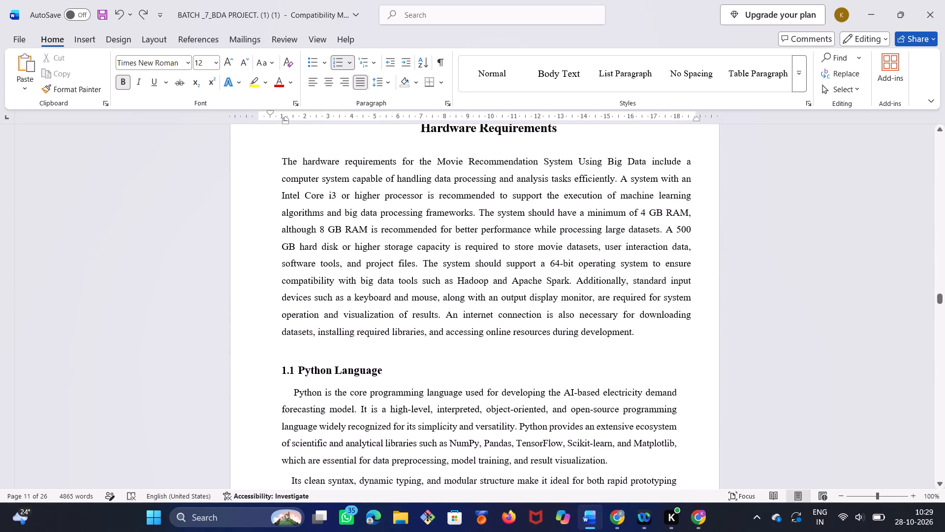
scroll(452, 331, down, 4)
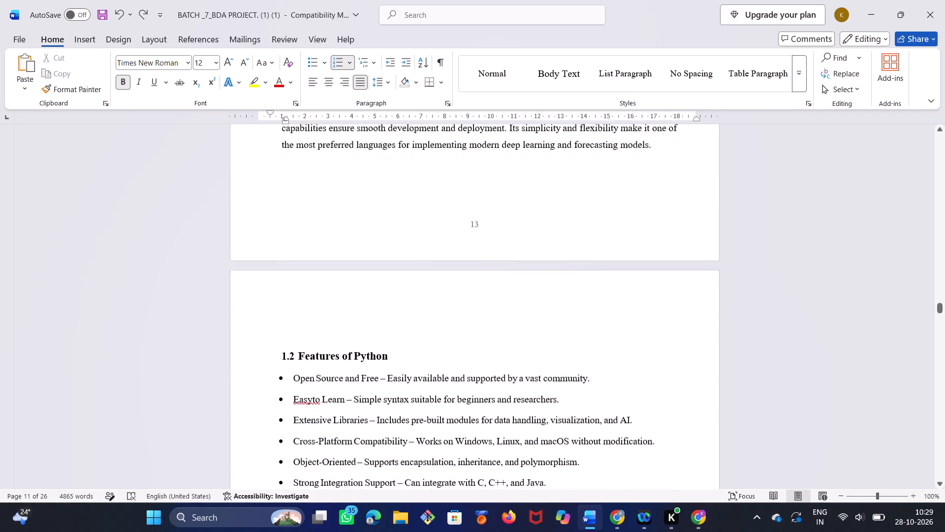
scroll(452, 331, down, 5)
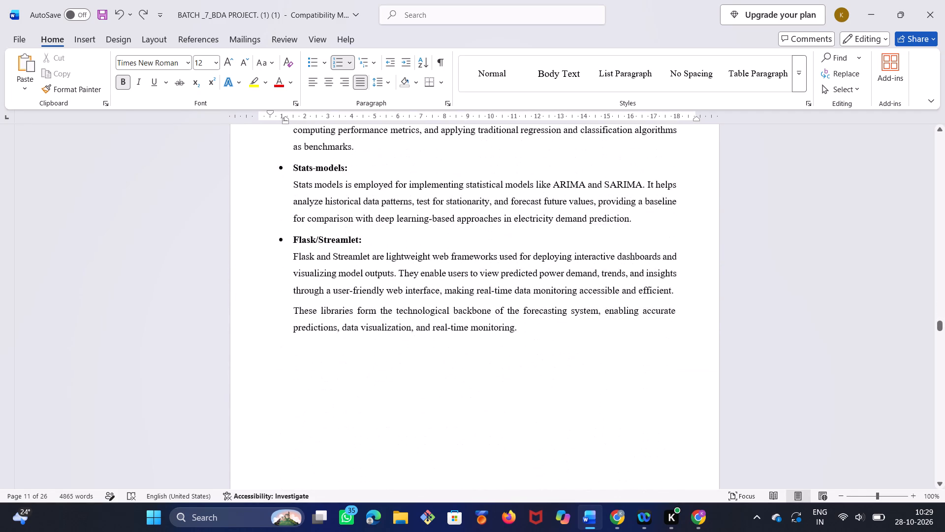
scroll(452, 331, down, 3)
Review Chapter 6, System Requirements, including its software requirements and hardware requirements sections.
scroll(452, 331, down, 1)
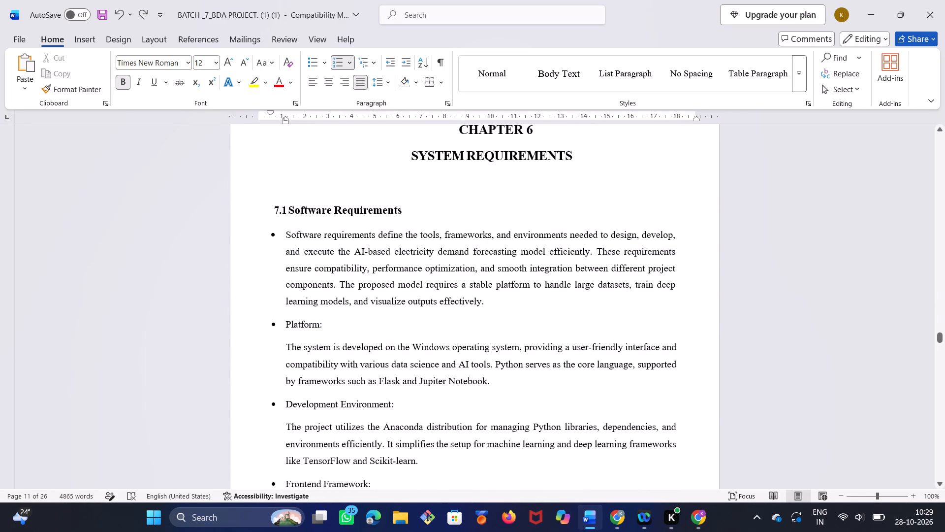
scroll(452, 331, down, 4)
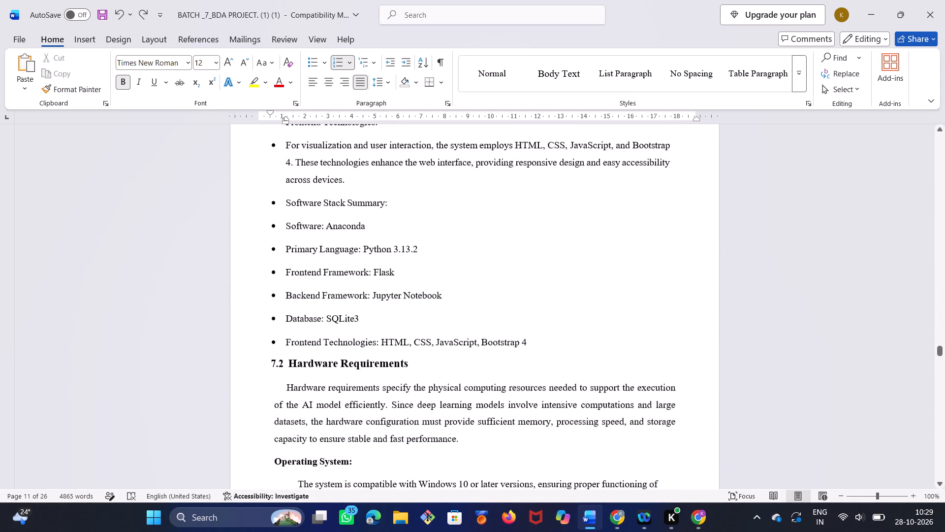
scroll(452, 331, down, 1)
scroll(452, 331, up, 4)
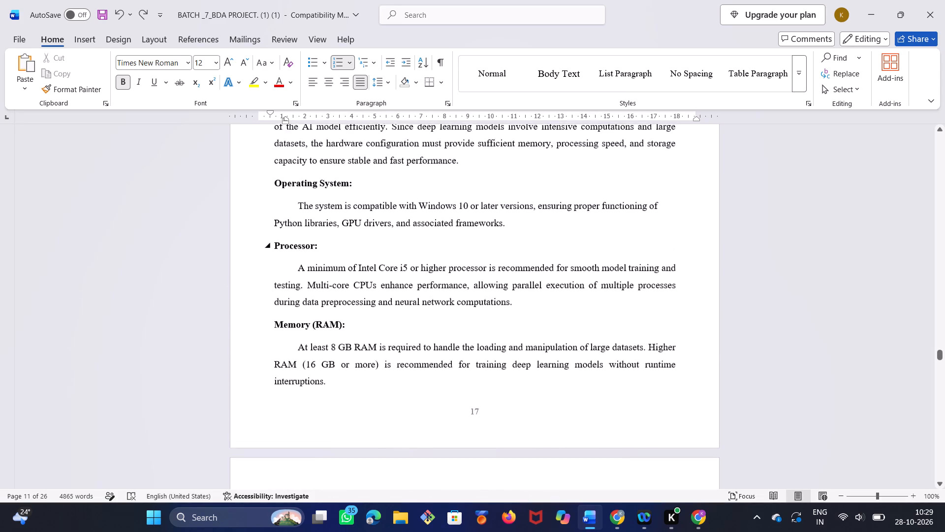
scroll(452, 331, up, 3)
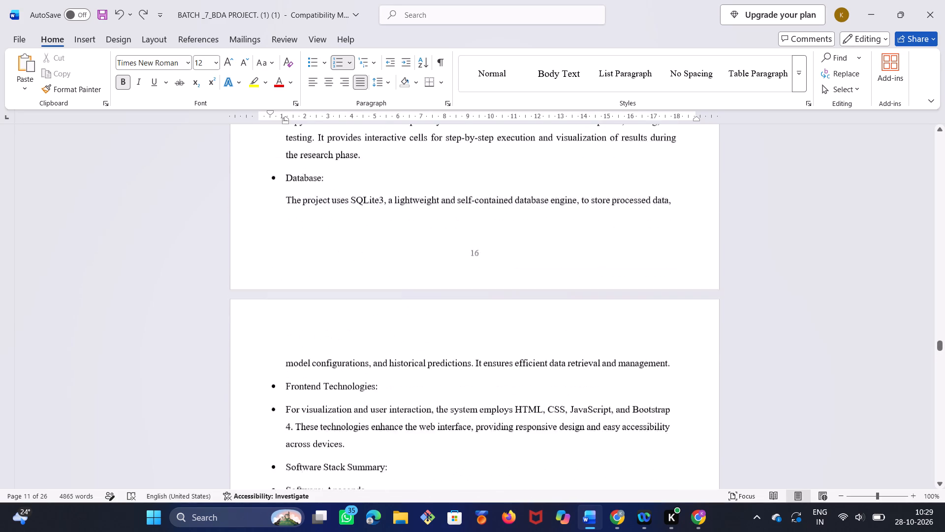
scroll(452, 331, down, 6)
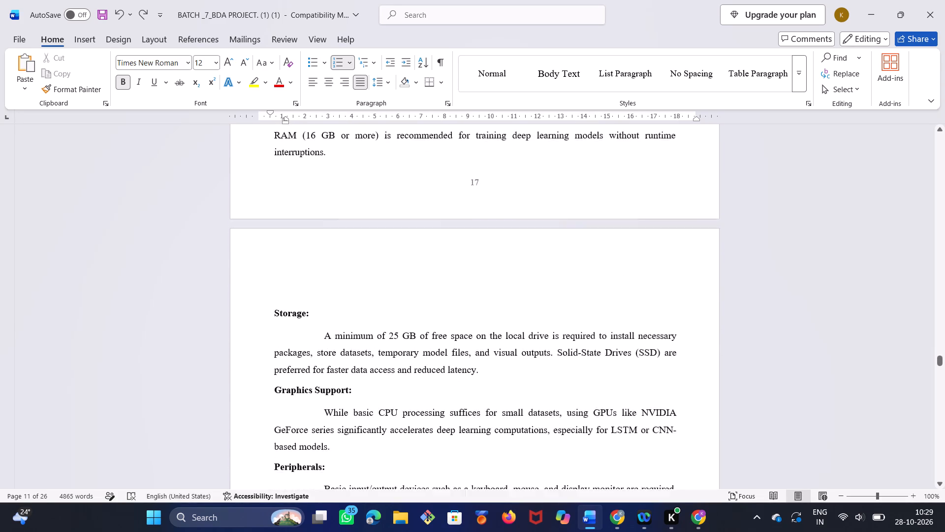
scroll(452, 331, down, 1)
scroll(452, 331, up, 4)
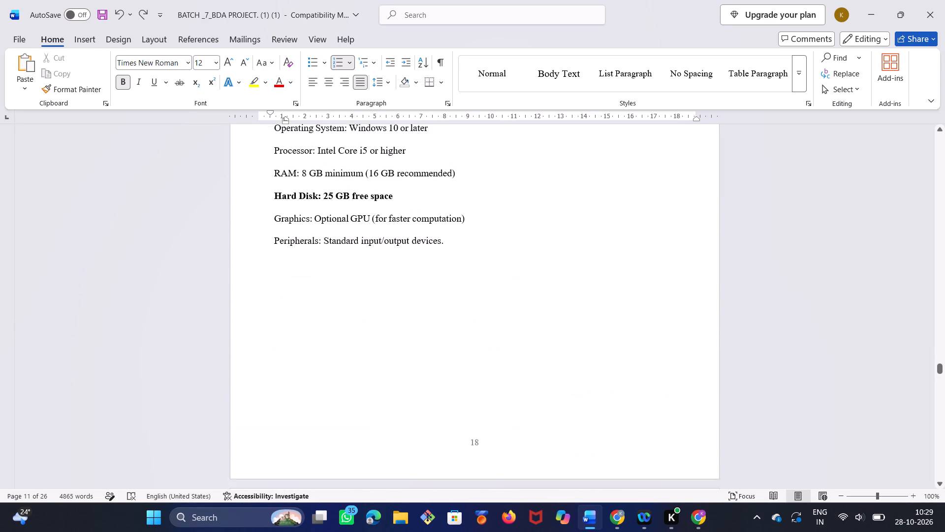
scroll(452, 331, down, 2)
Review Chapter 7, Functional Requirements, covering the Output Design and Input Design sections.
scroll(452, 331, down, 1)
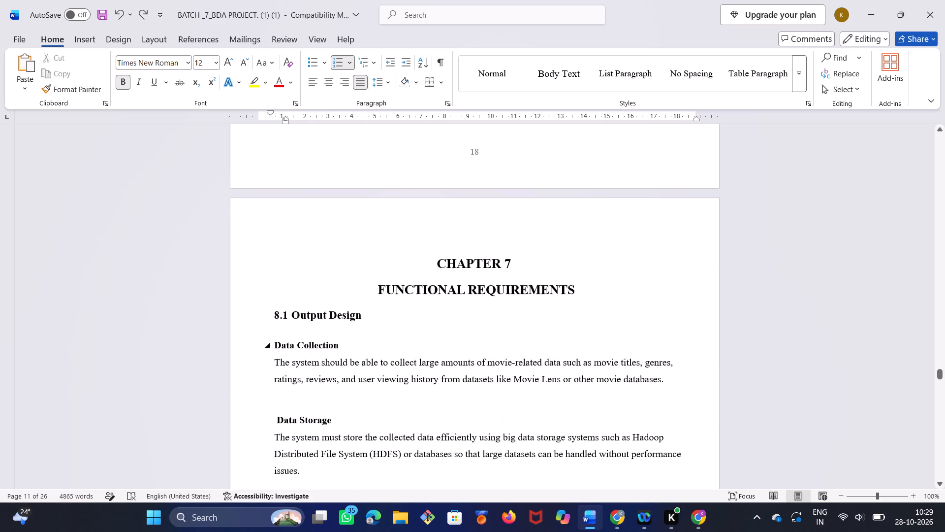
scroll(452, 331, down, 5)
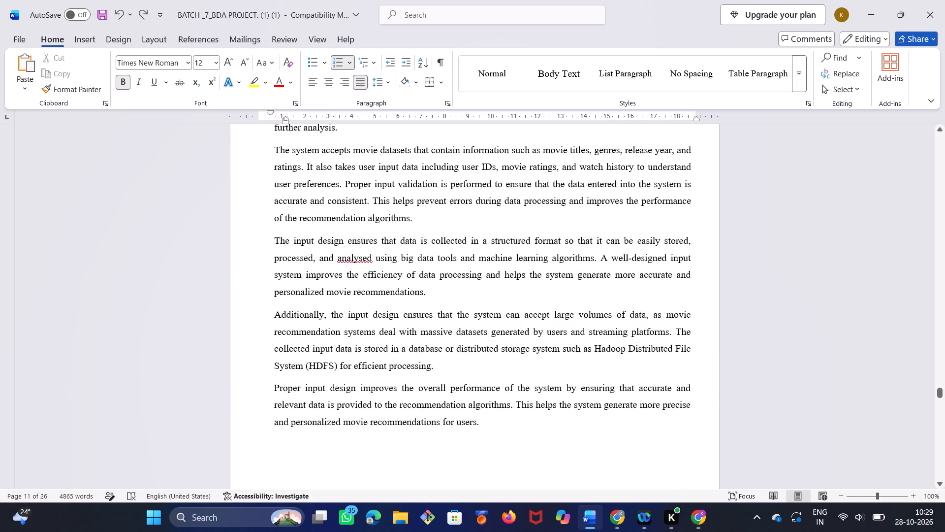
scroll(452, 331, up, 3)
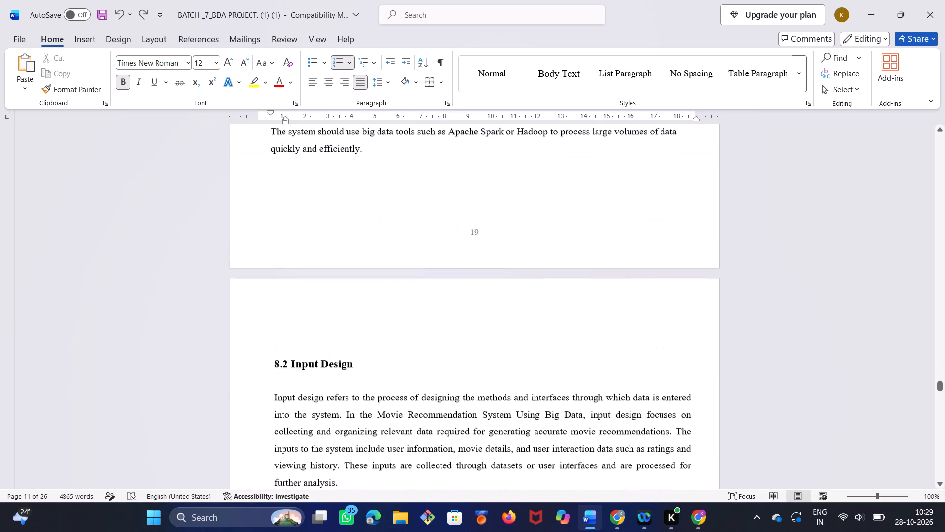
scroll(452, 331, up, 12)
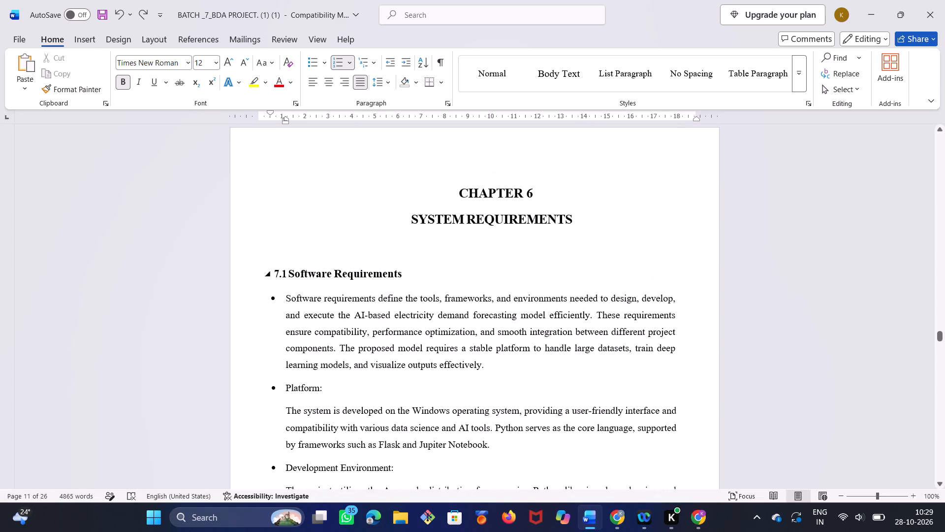
scroll(389, 269, up, 1)
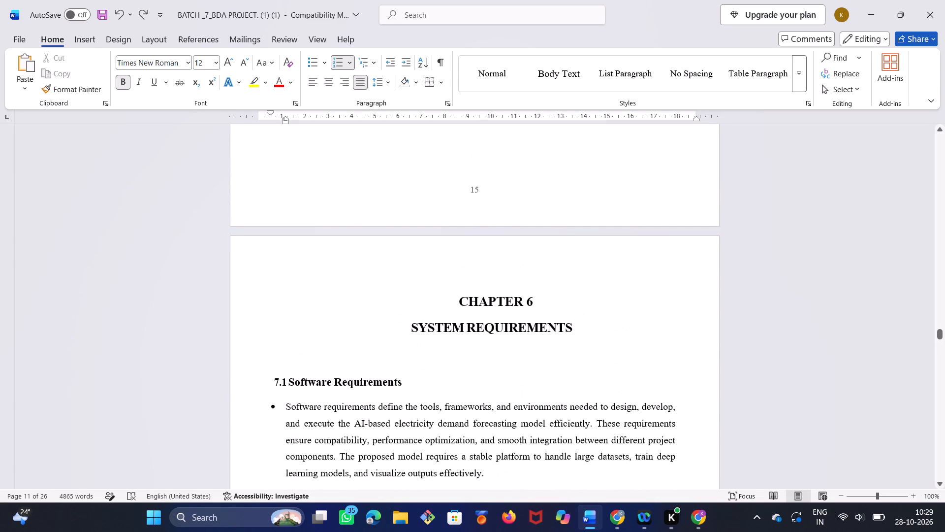
scroll(389, 269, up, 5)
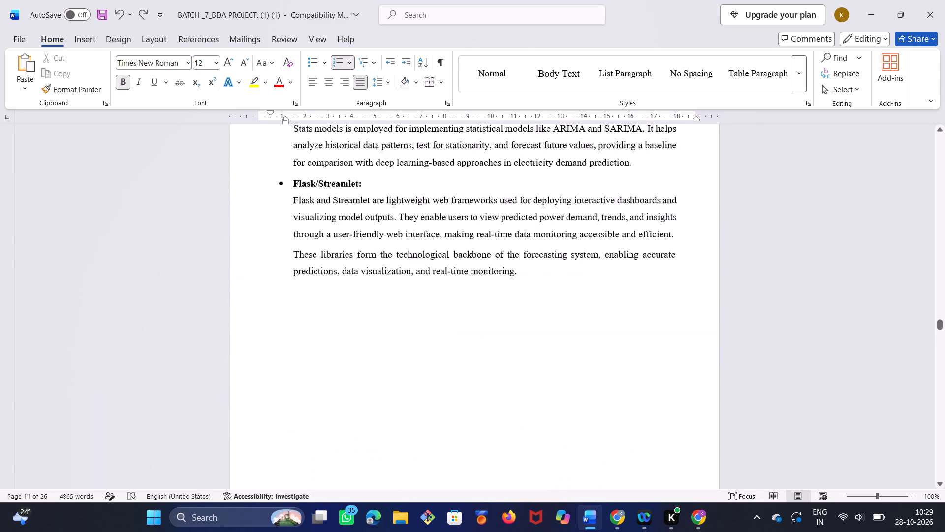
scroll(389, 269, up, 6)
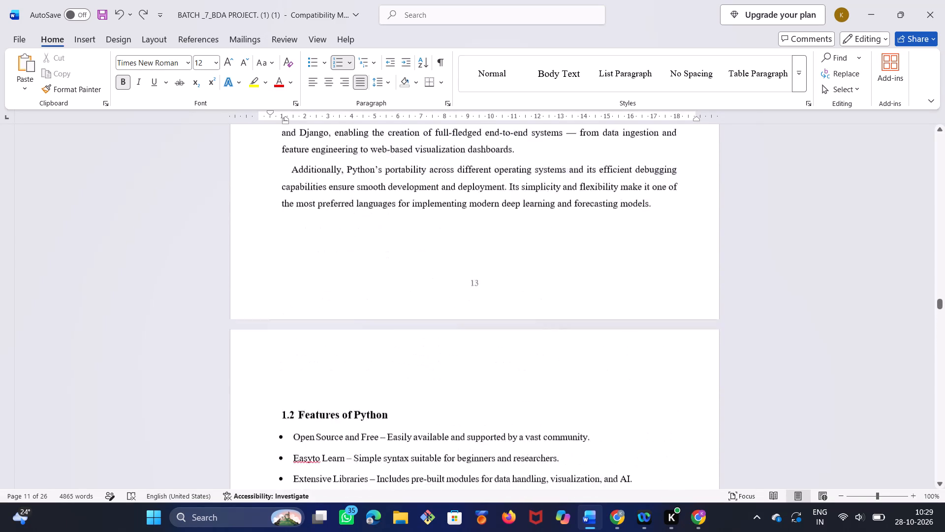
scroll(389, 269, up, 3)
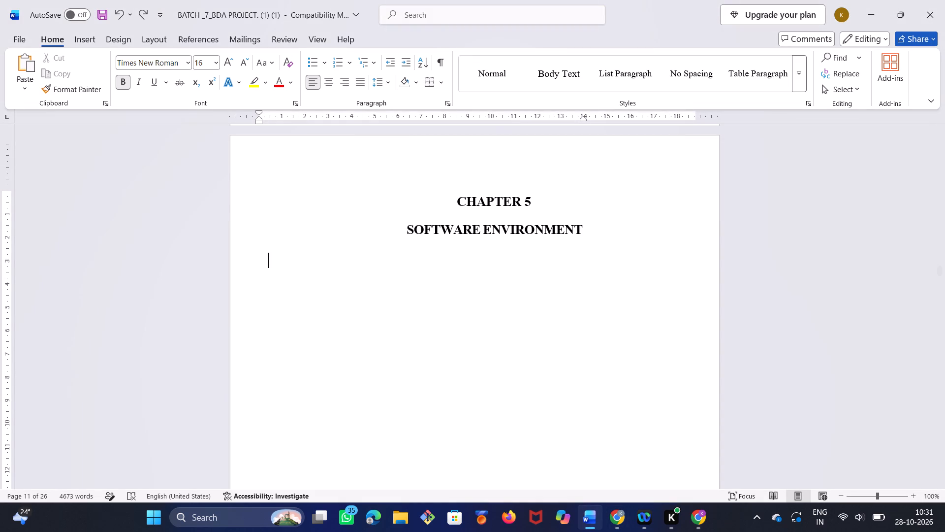
key(Return)
key(ctrl+v)
Left-align the pasted 5.1 Python heading and the paragraph beneath it.
scroll(514, 332, up, 3)
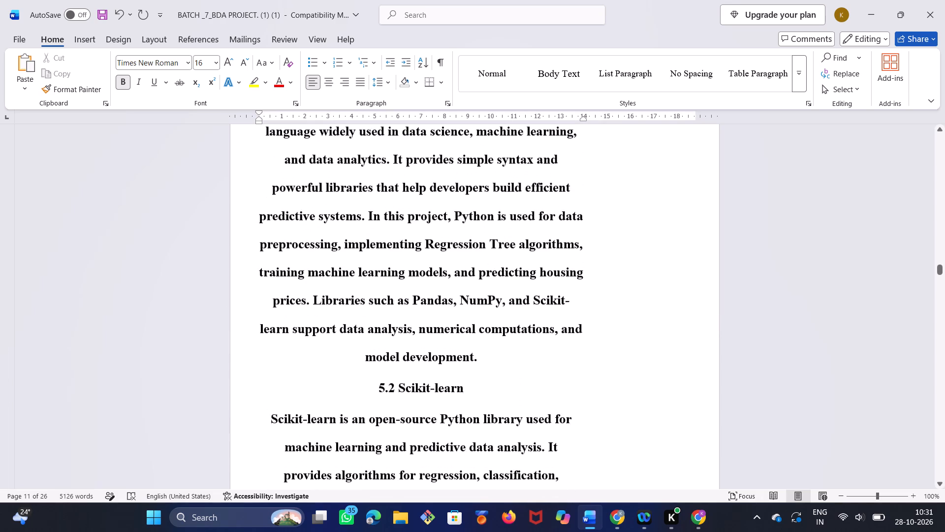
scroll(514, 332, up, 1)
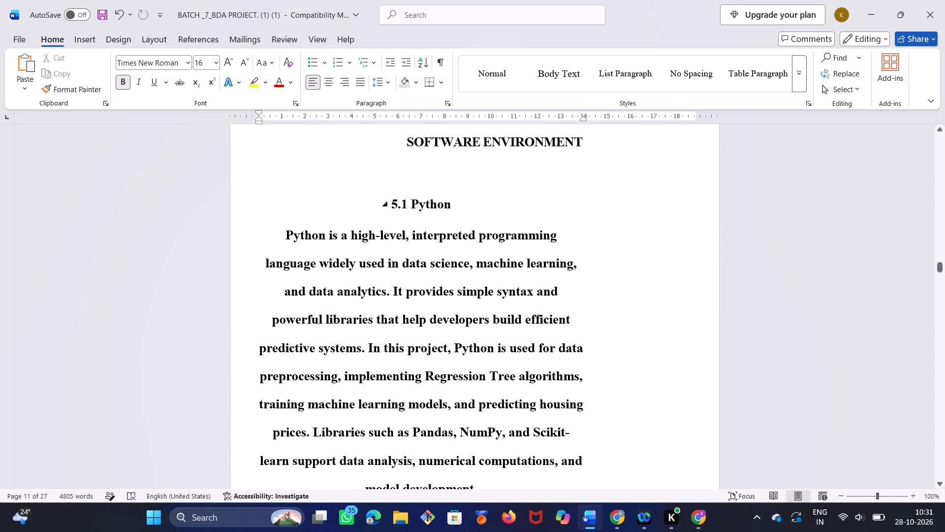
click(389, 205)
key(BackSpace)
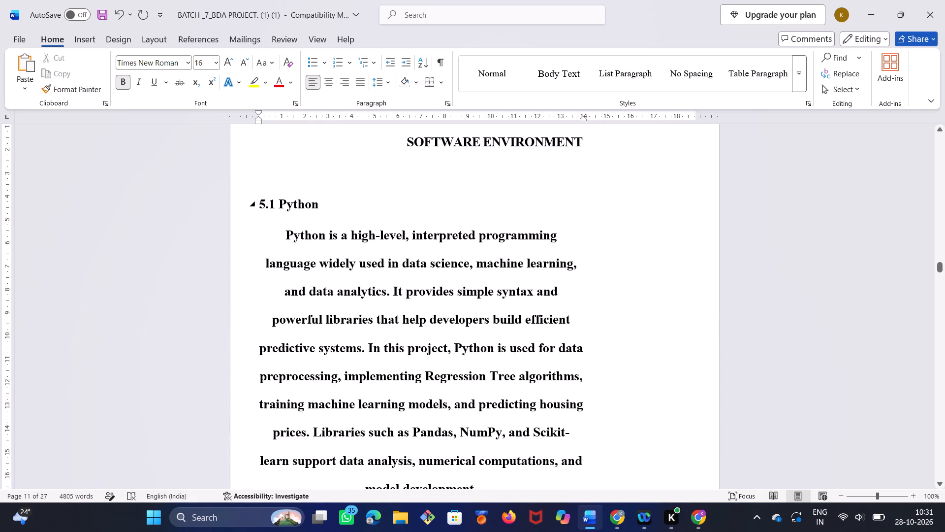
click(285, 233)
key(BackSpace)
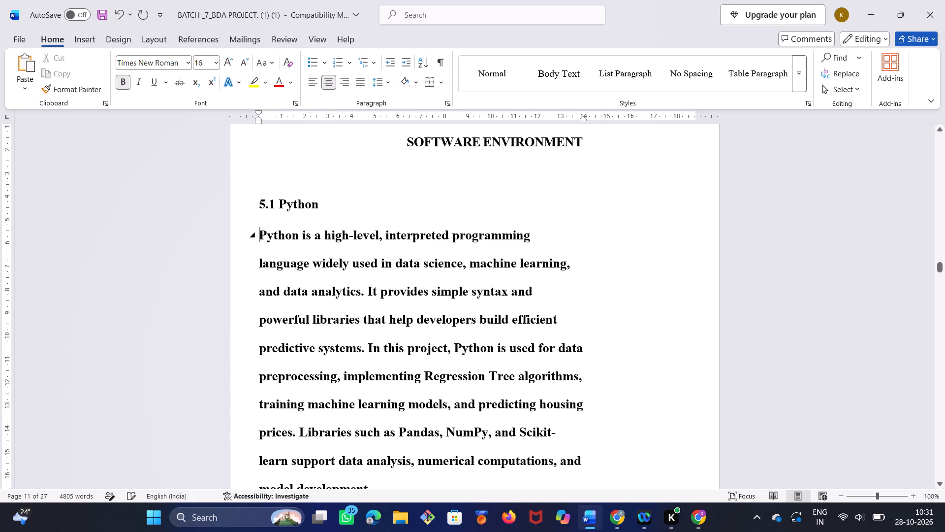
Try to close up the wrapped lines of the 5.1 Python paragraph by deleting the characters just before "language" and "widely".
scroll(327, 325, down, 1)
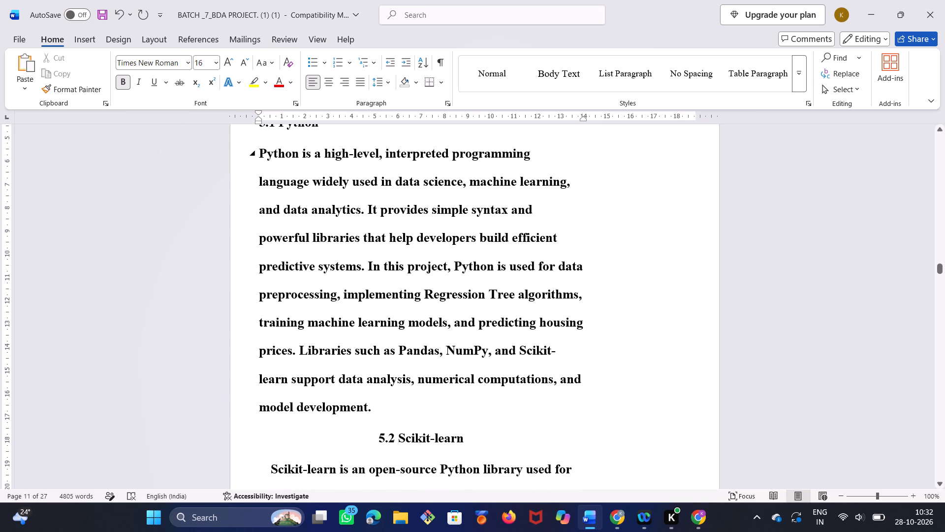
click(259, 181)
key(BackSpace)
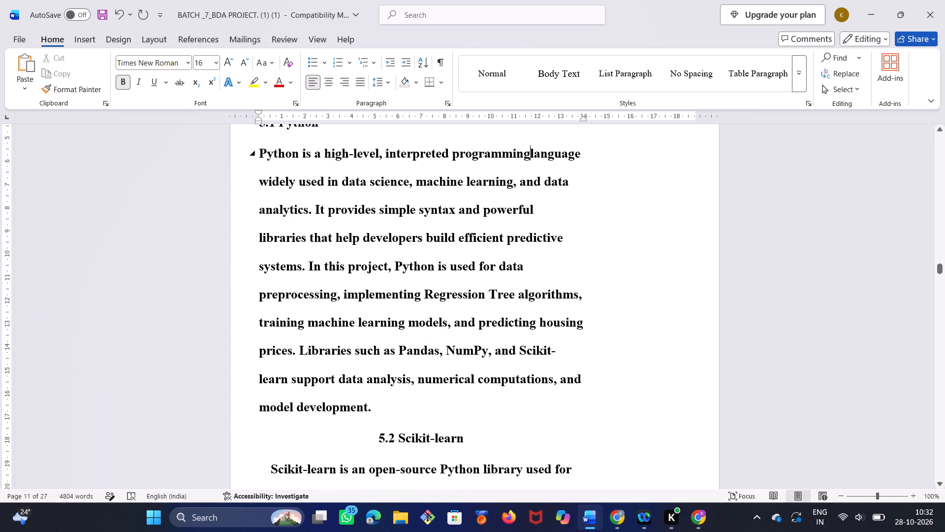
click(260, 180)
key(BackSpace)
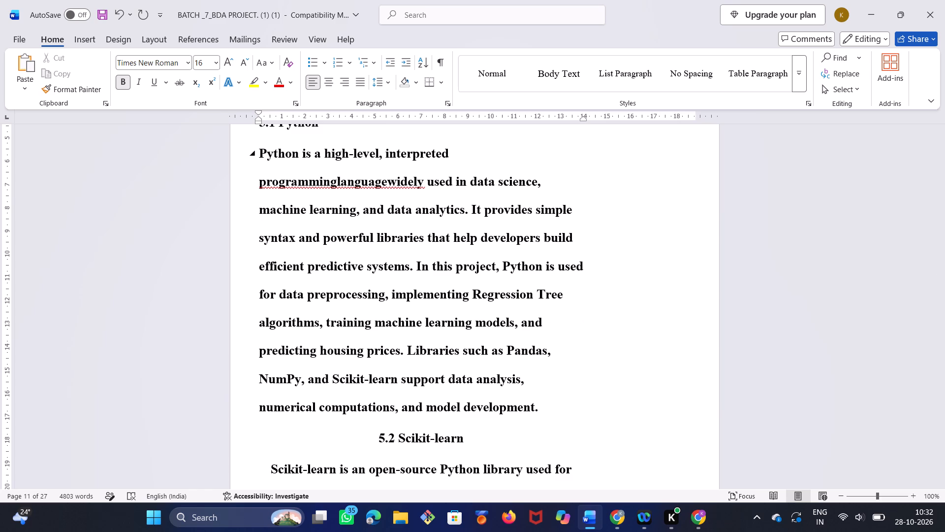
key(BackSpace)
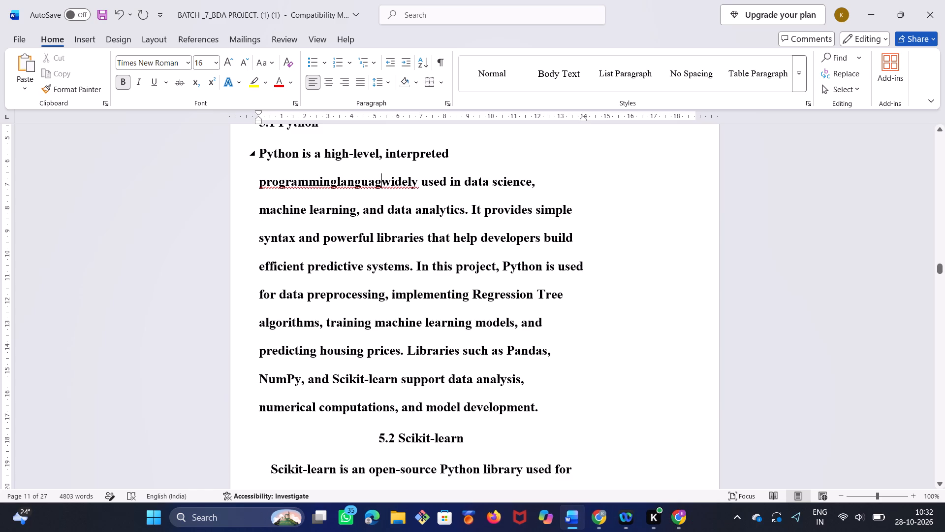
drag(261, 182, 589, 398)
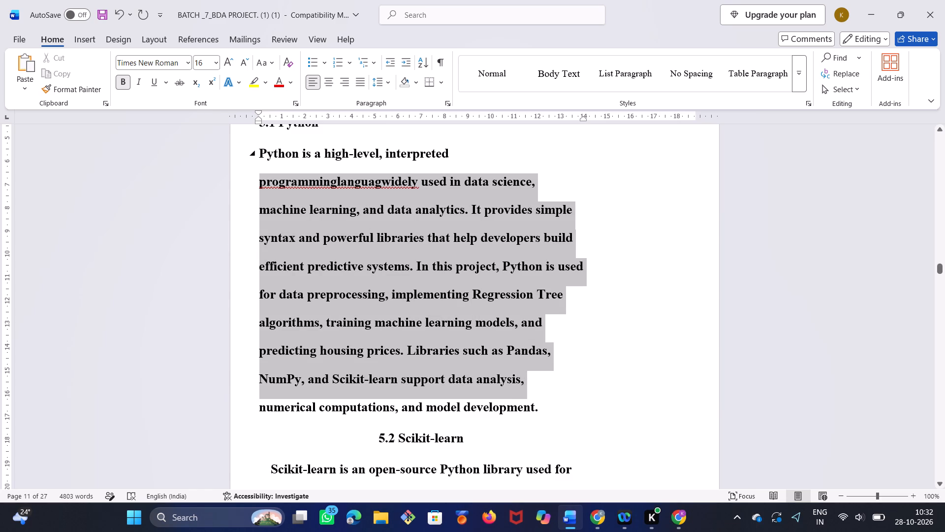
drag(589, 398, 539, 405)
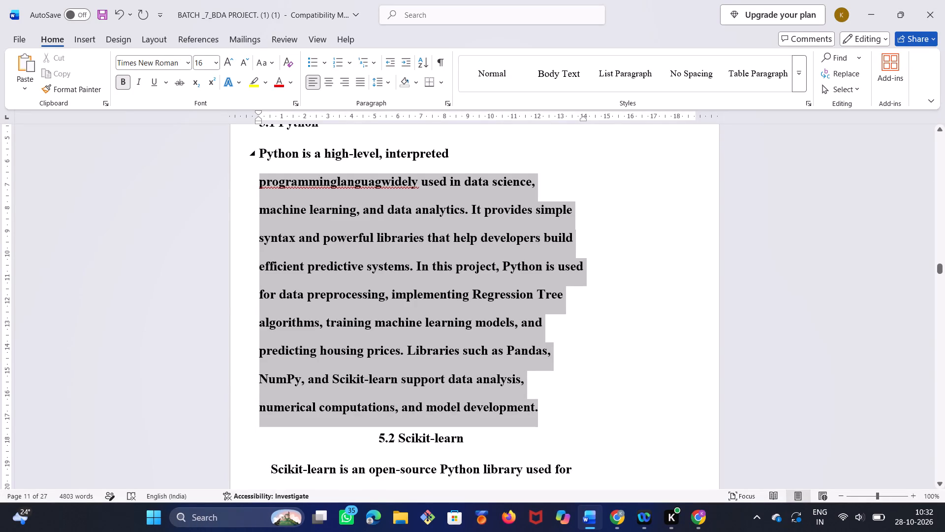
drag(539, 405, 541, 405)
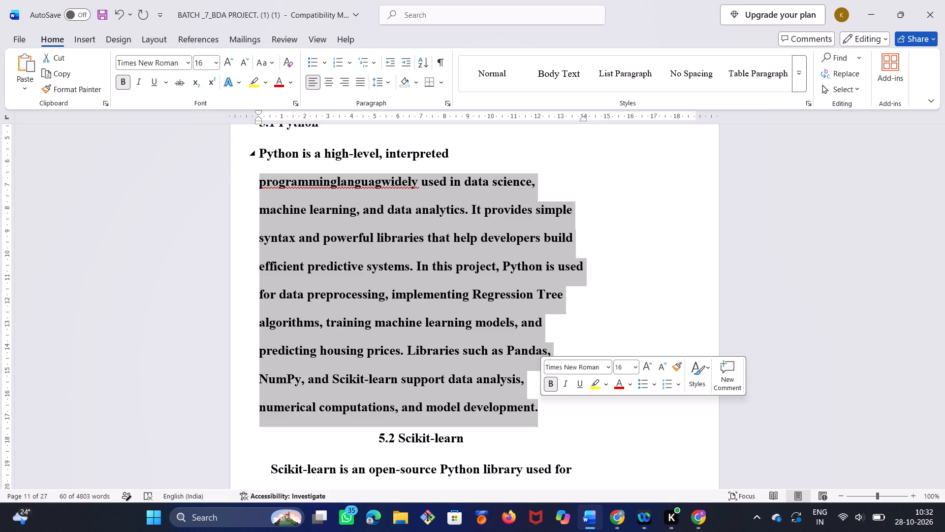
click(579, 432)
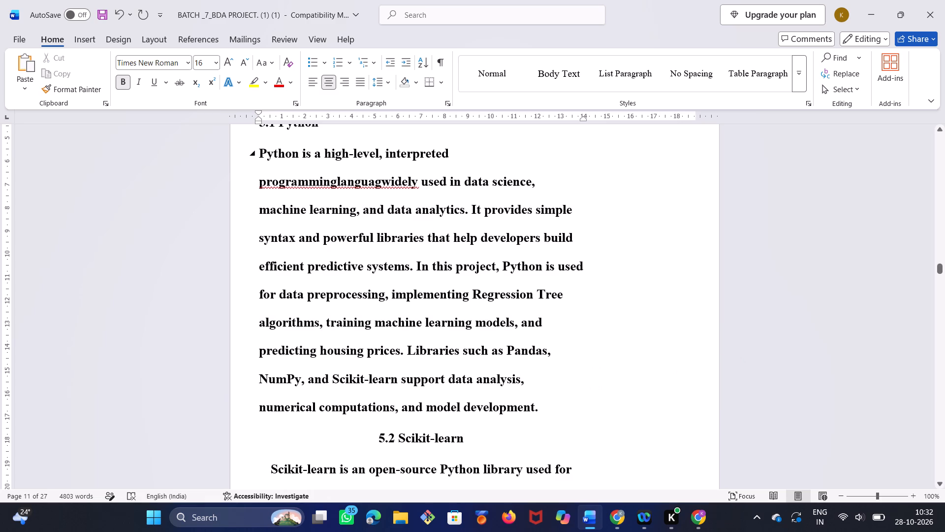
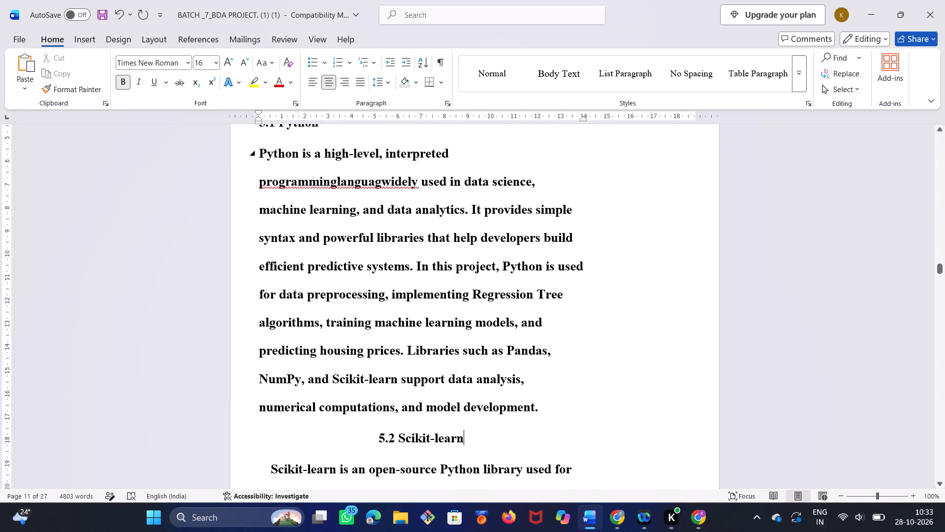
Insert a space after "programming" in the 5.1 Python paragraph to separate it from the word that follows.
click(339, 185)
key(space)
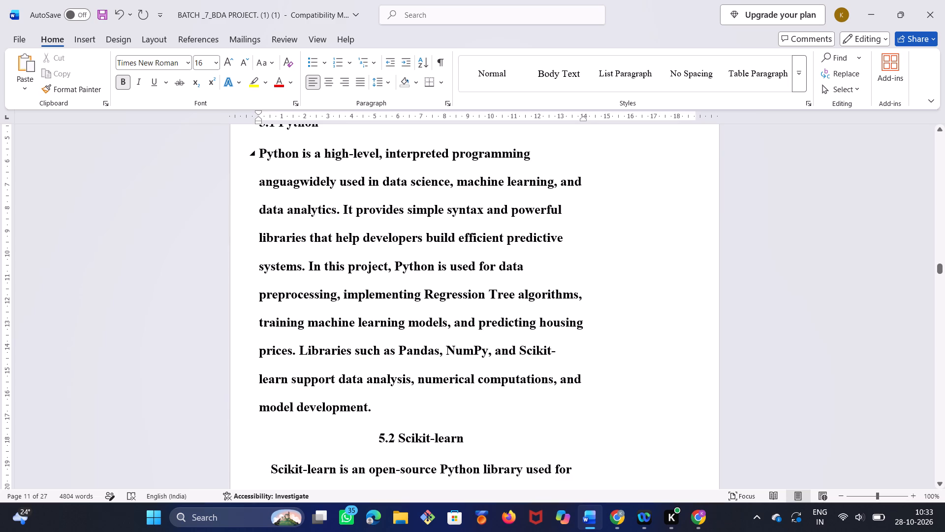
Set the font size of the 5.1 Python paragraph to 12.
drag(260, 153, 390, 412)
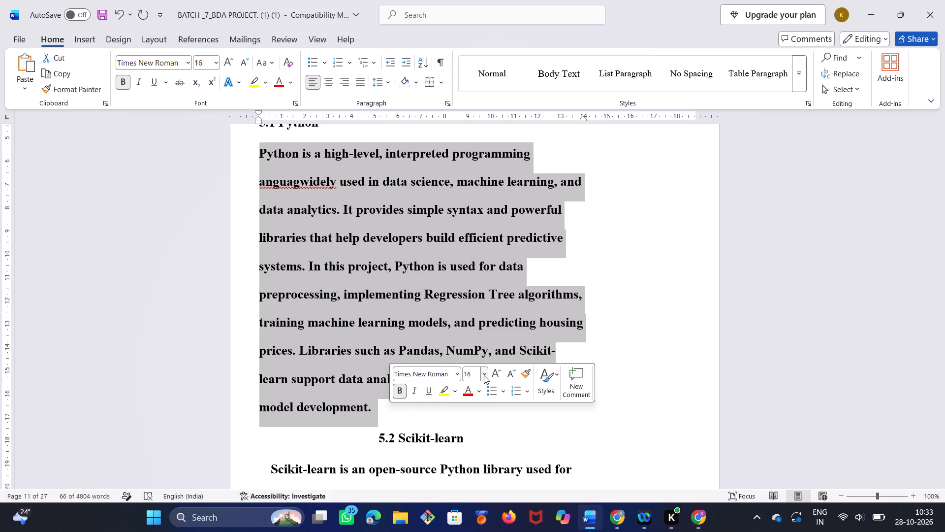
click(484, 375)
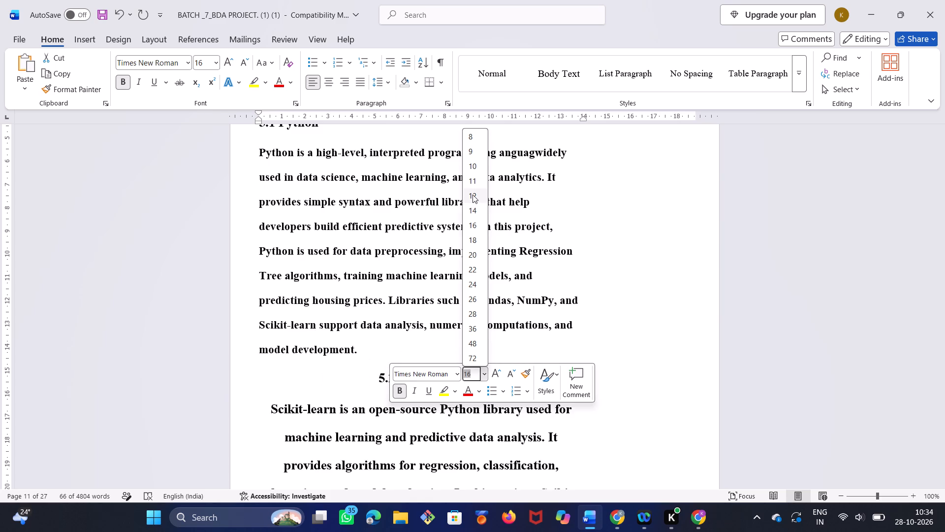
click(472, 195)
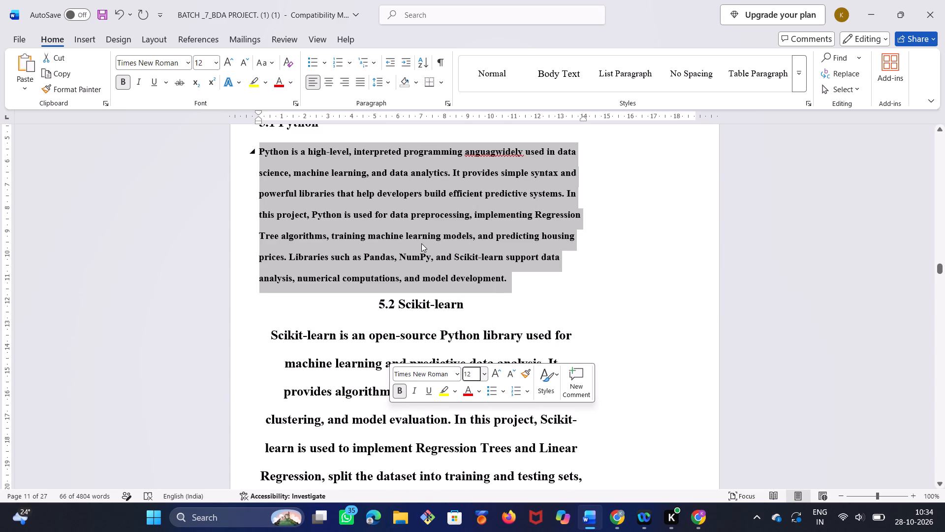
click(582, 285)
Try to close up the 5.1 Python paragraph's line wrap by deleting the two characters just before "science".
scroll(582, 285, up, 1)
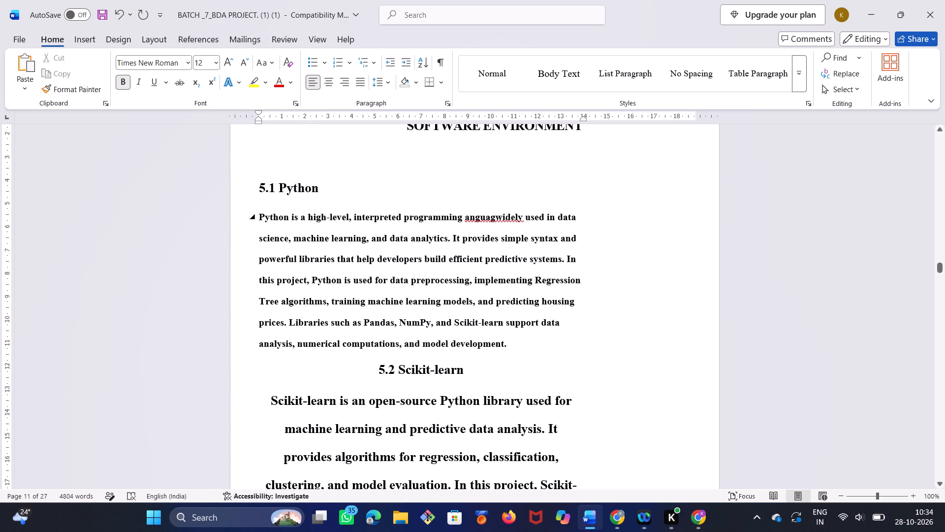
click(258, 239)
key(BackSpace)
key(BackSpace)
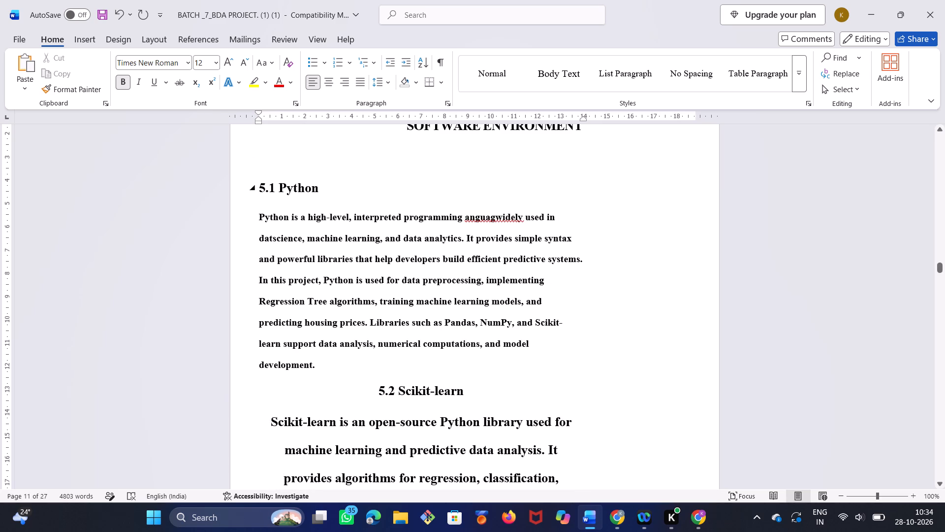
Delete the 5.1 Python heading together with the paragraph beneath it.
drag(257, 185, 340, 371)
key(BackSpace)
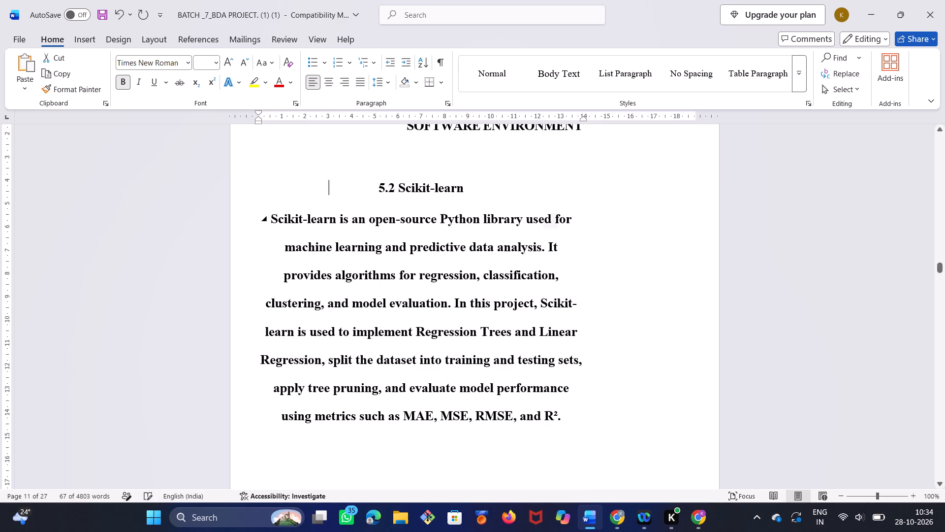
Undo the deletions, formatting and paste of the 5.1 and 5.2 sections, back to the empty space below SOFTWARE ENVIRONMENT.
scroll(430, 360, up, 1)
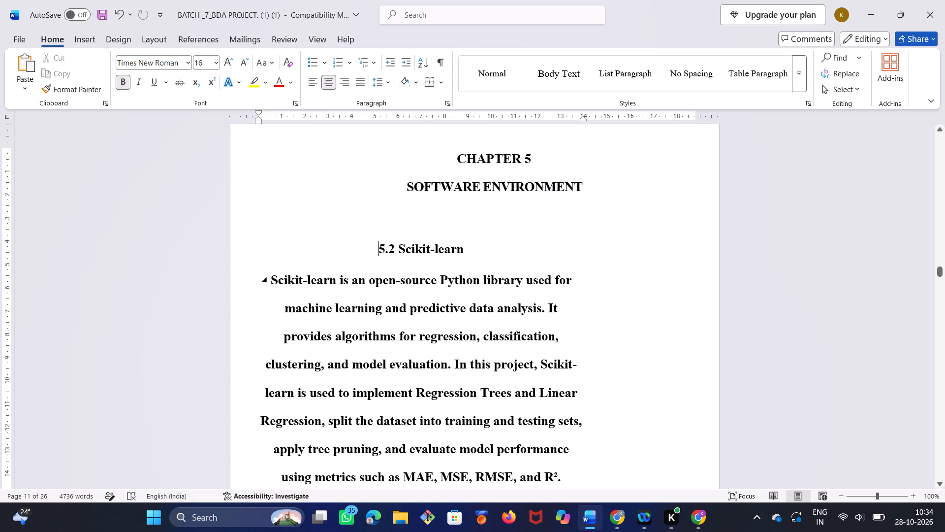
key(ctrl+z)
key(ctrl+z)
key(ctrl+z)
key(ctrl+z)
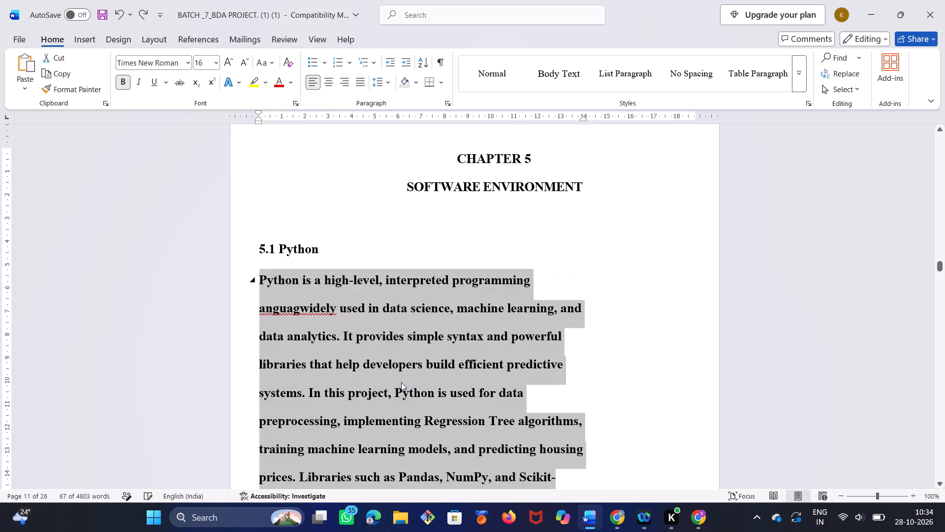
key(ctrl+z)
key(ctrl+z)
key(ctrl+z)
key(ctrl+z)
key(ctrl+z)
key(ctrl+z)
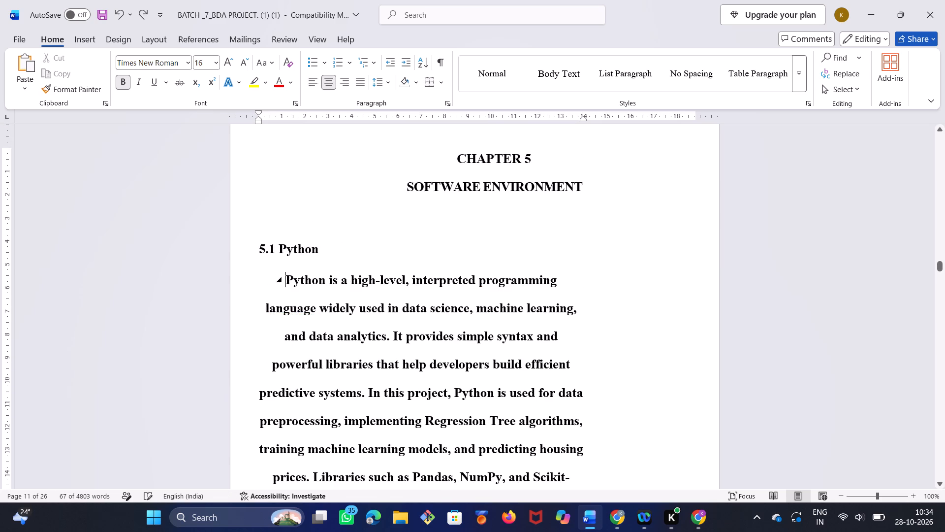
key(ctrl+z)
key(ctrl+z)
scroll(401, 382, down, 6)
scroll(401, 382, up, 1)
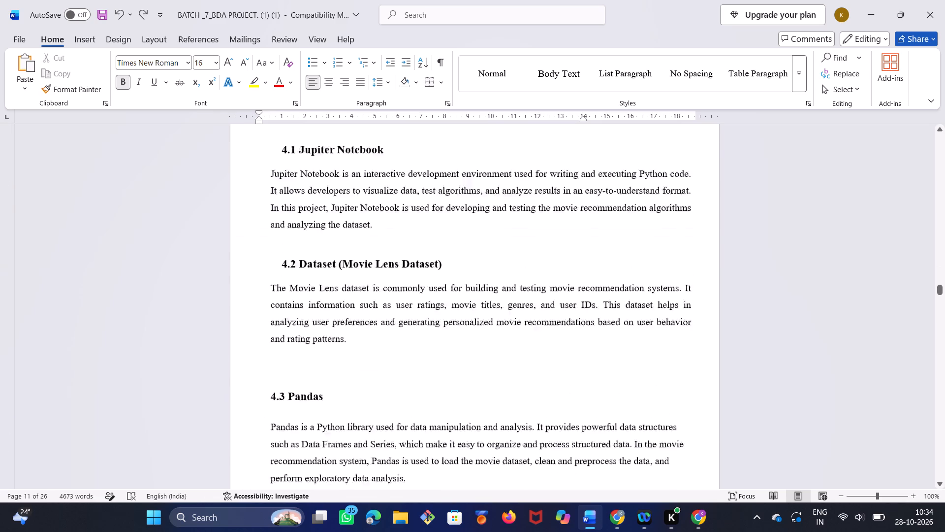
scroll(401, 382, up, 1)
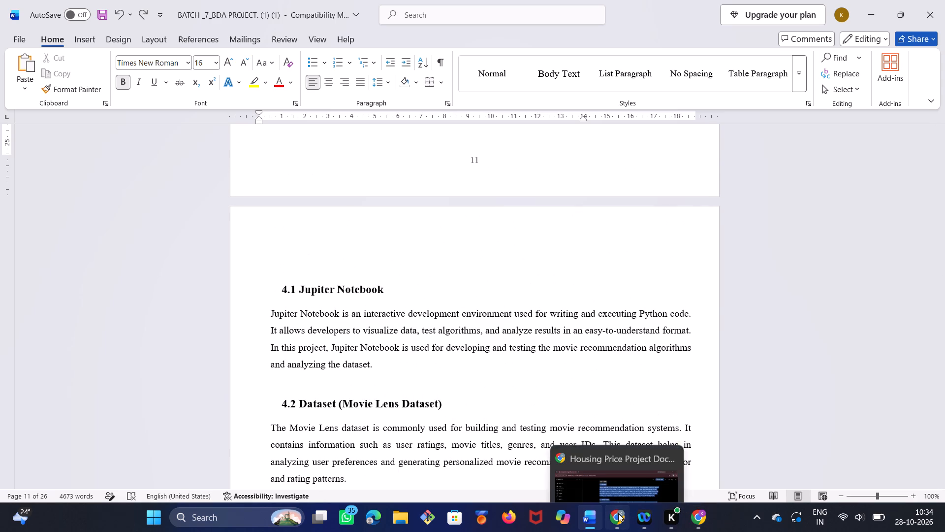
Switch to ChatGPT in Chrome and copy only the paragraph under 5.1 Python, without its heading.
click(618, 513)
click(609, 319)
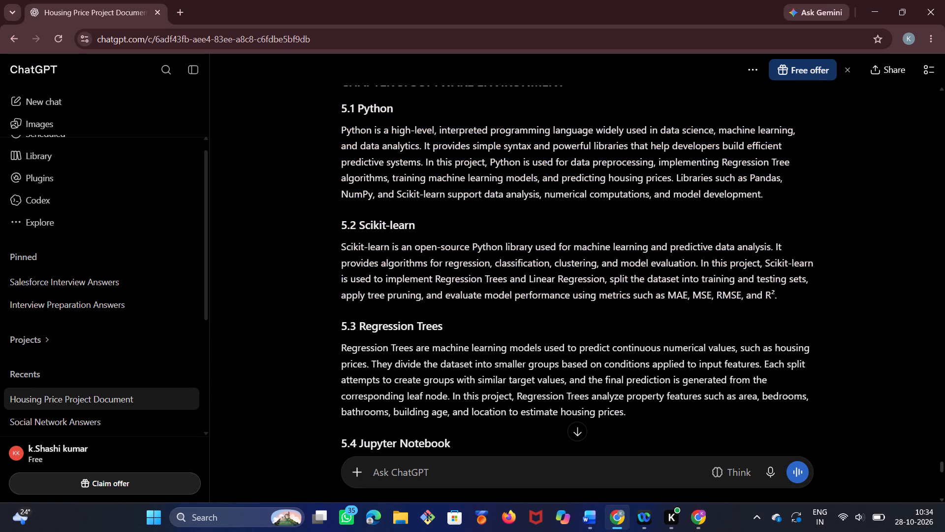
drag(340, 107, 341, 132)
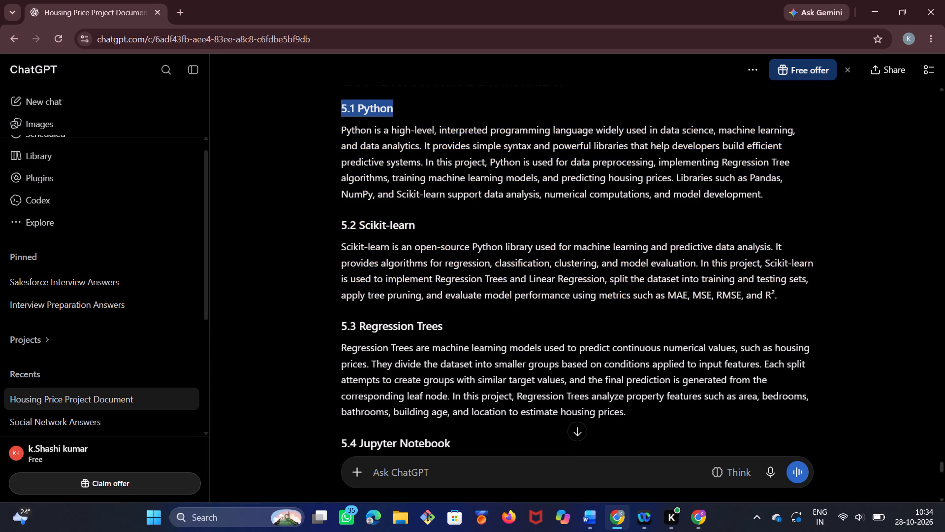
drag(341, 132, 486, 196)
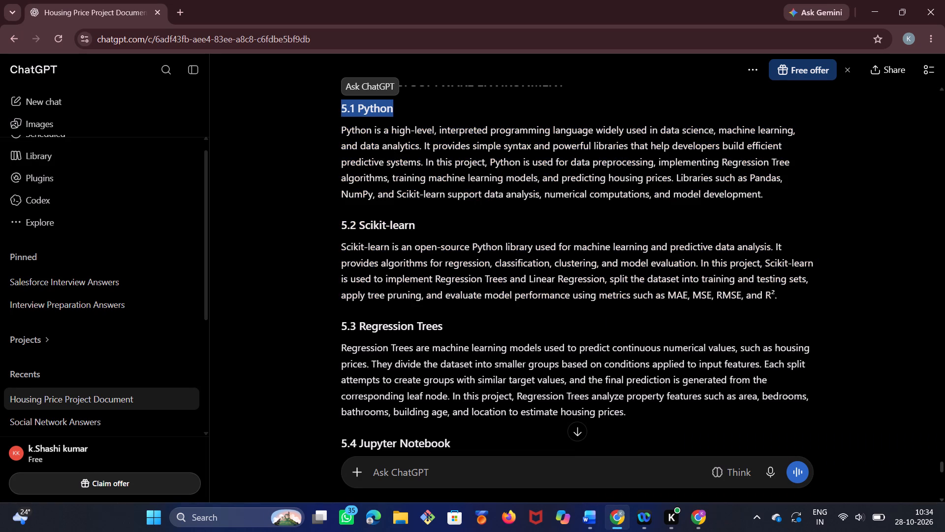
drag(342, 129, 585, 214)
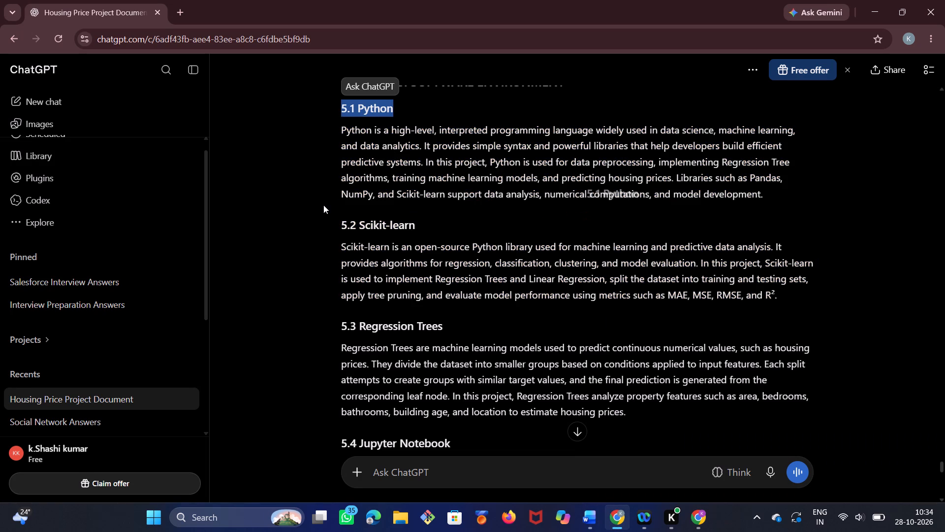
click(323, 205)
drag(344, 127, 437, 191)
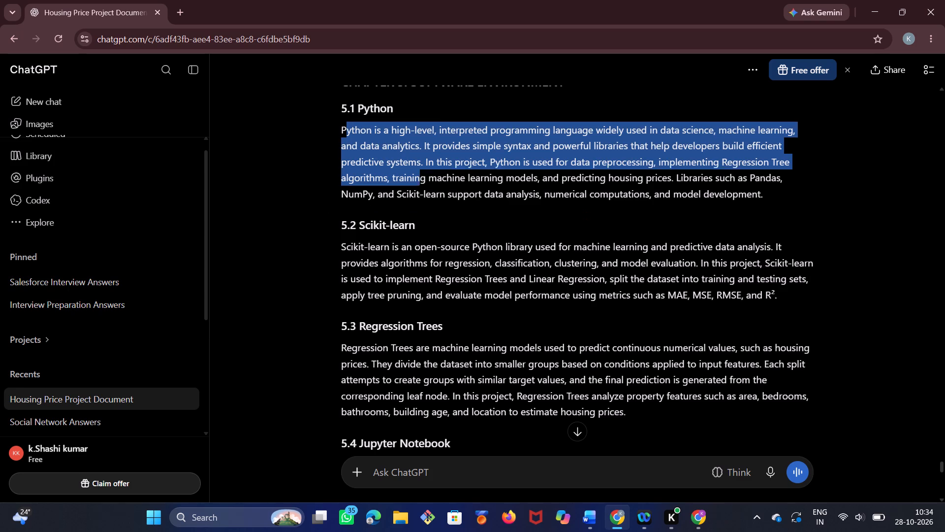
drag(437, 191, 632, 200)
click(632, 200)
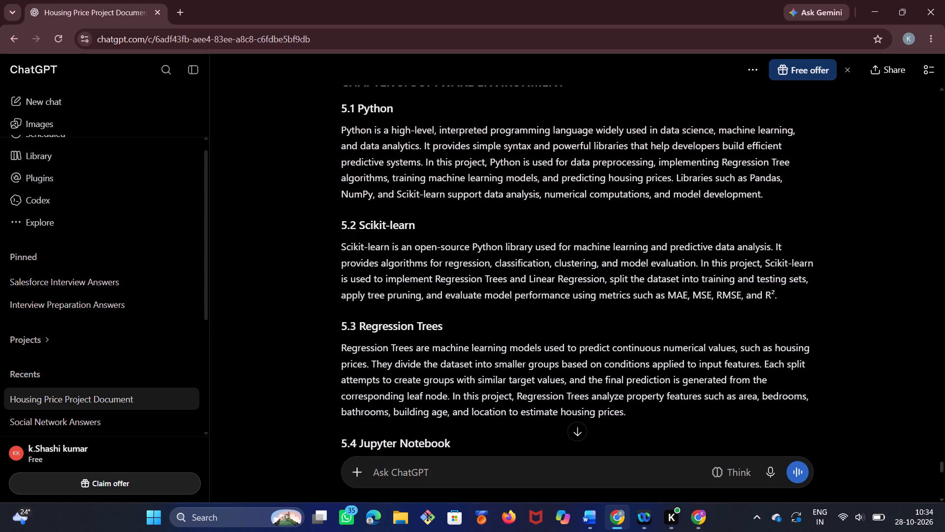
drag(339, 129, 756, 204)
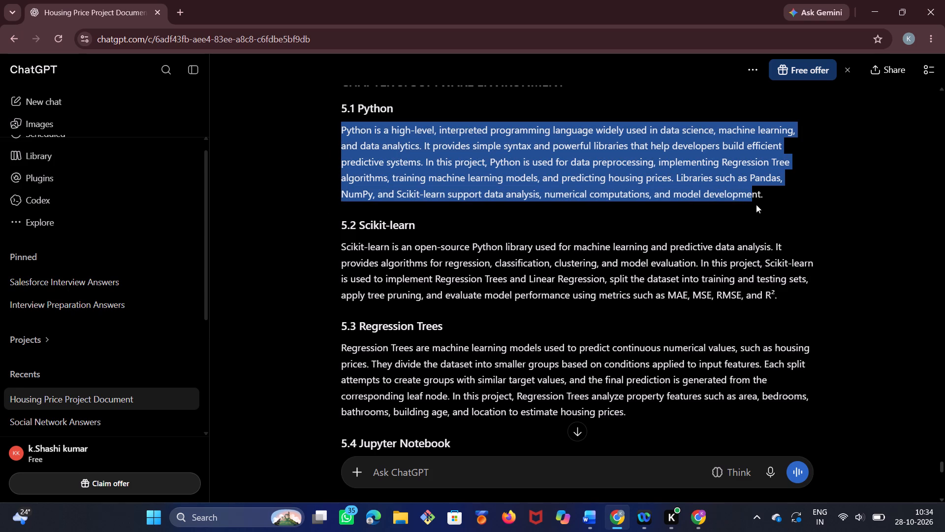
drag(756, 204, 800, 205)
key(ctrl+c)
Return to the Word report and paste the copied Python paragraph after a leading space below the SOFTWARE ENVIRONMENT heading.
click(587, 520)
scroll(363, 219, up, 2)
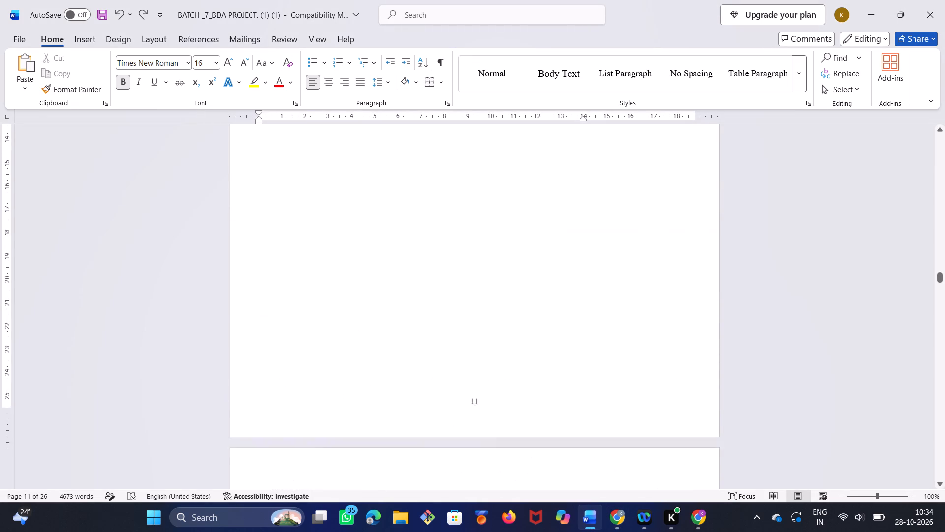
scroll(363, 219, up, 1)
key(space)
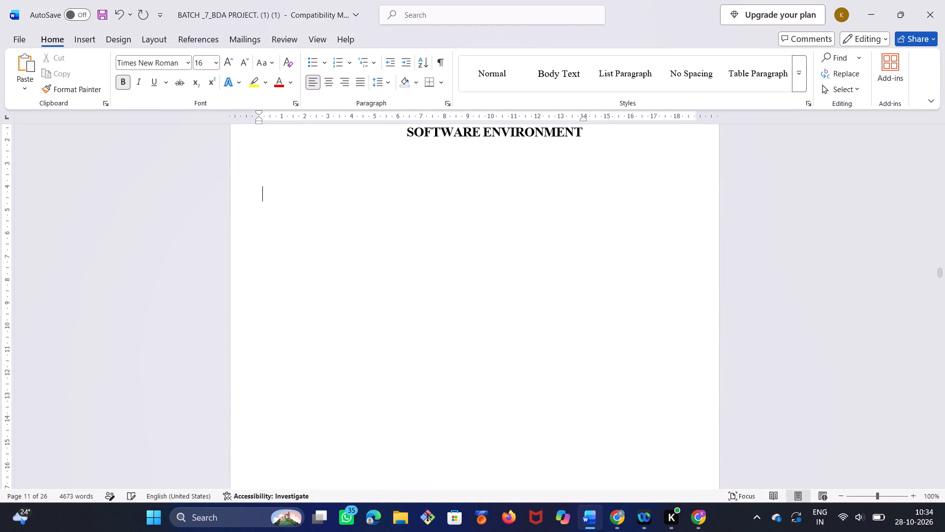
key(ctrl+b)
key(ctrl+b)
key(ctrl+v)
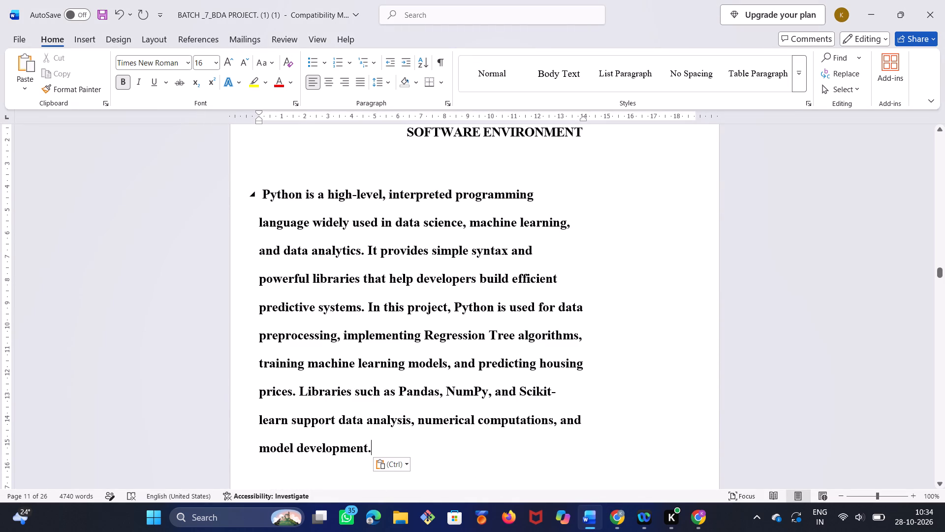
Set the pasted Python paragraph to font size 12 and justify it.
drag(261, 190, 378, 455)
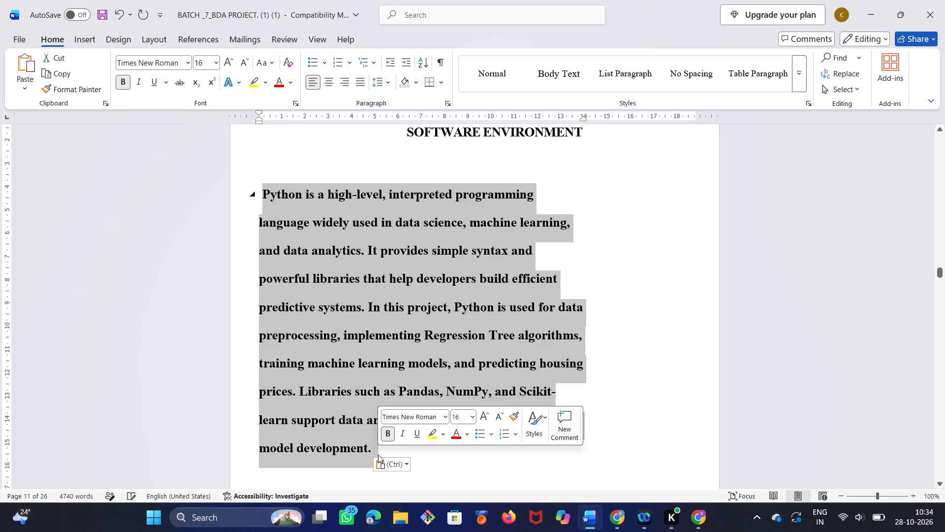
click(471, 416)
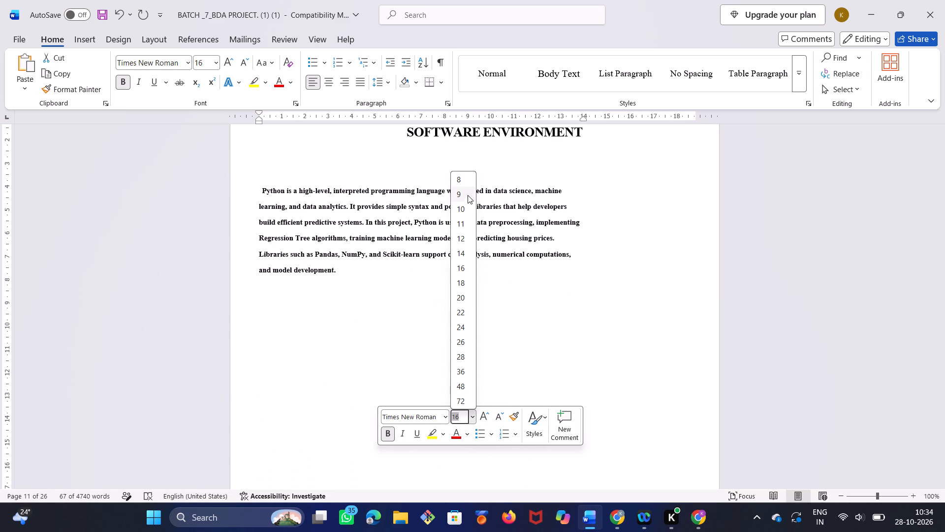
click(460, 240)
click(363, 82)
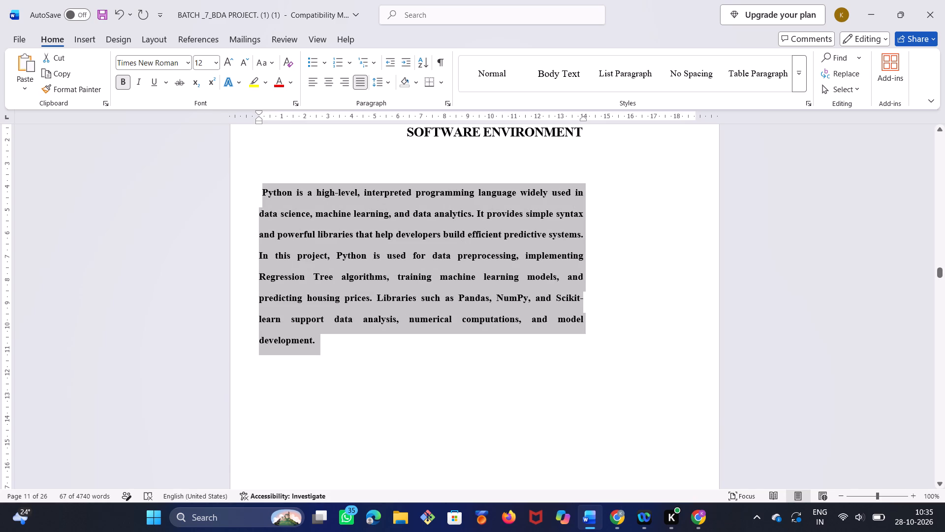
click(448, 260)
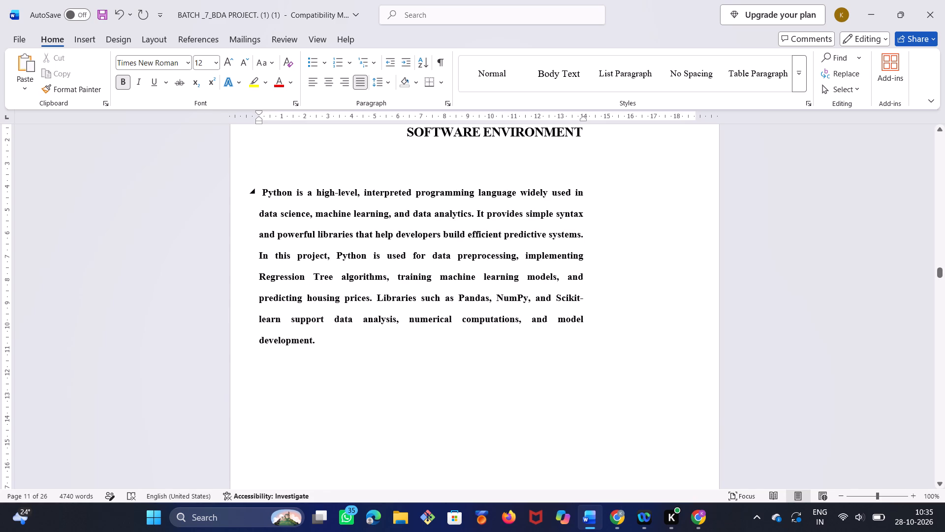
Delete the word "in" before "data science" in the Python paragraph's first sentence and insert a space there.
click(587, 198)
click(261, 216)
key(BackSpace)
key(BackSpace)
key(BackSpace)
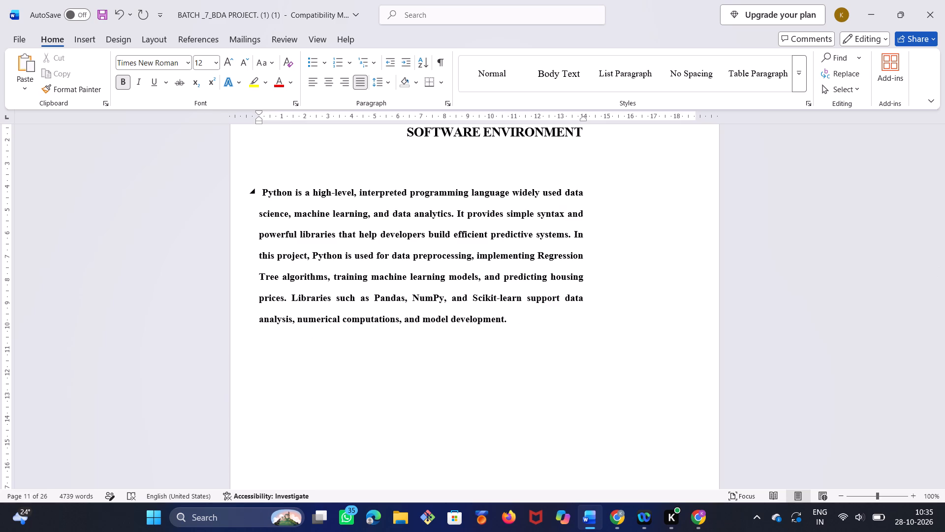
key(space)
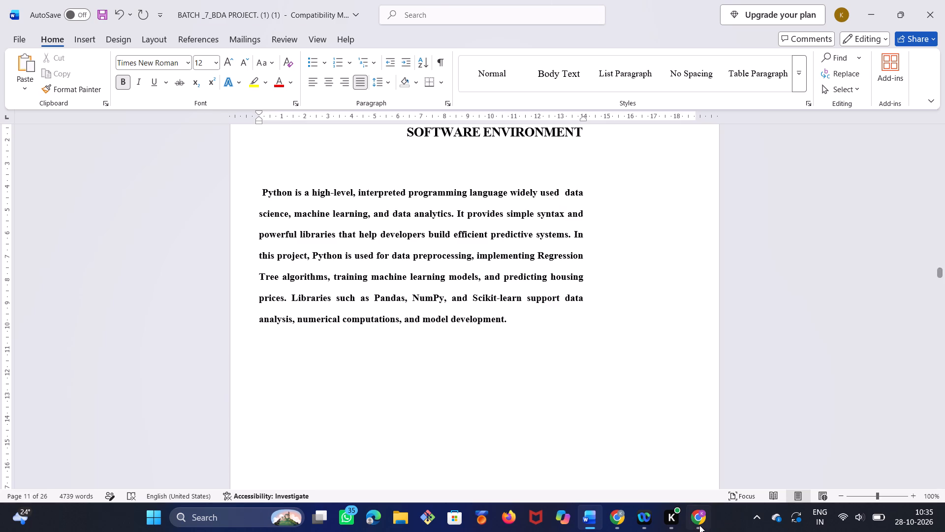
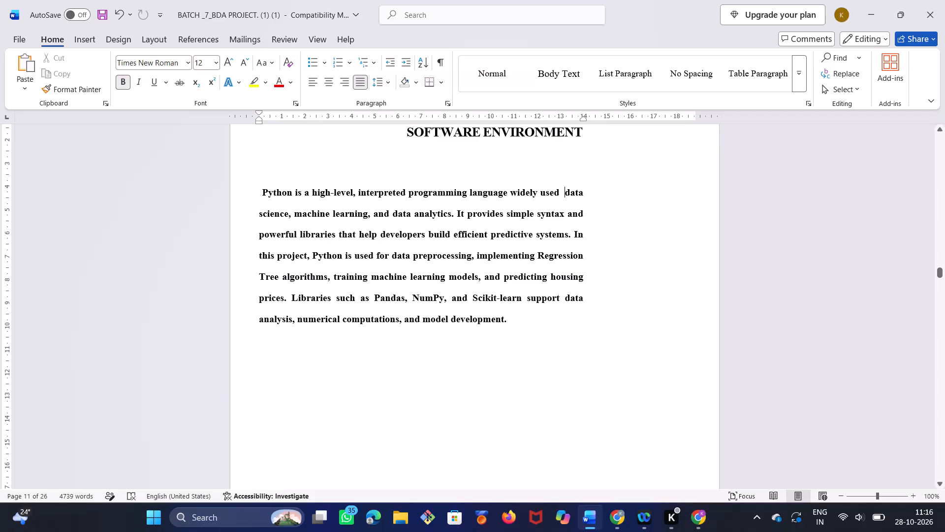
Undo the recent edits below SOFTWARE ENVIRONMENT back to the original 4.1 Python, 4.2 Apache Hadoop and 4.3 Apache Spark sections.
key(ctrl+z)
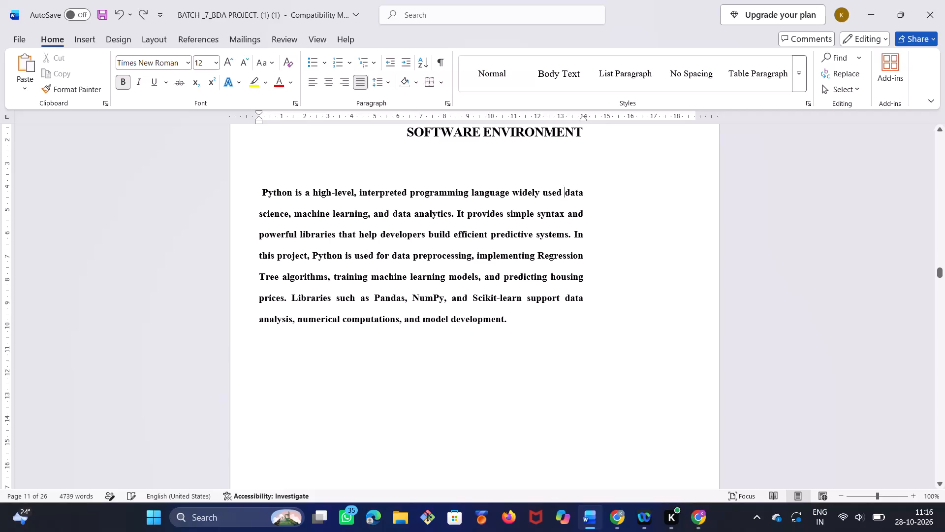
key(ctrl+z)
key(ctrl+z)
key(ctrl+z)
key(ctrl+z)
key(ctrl+z)
key(ctrl+z)
key(ctrl+z)
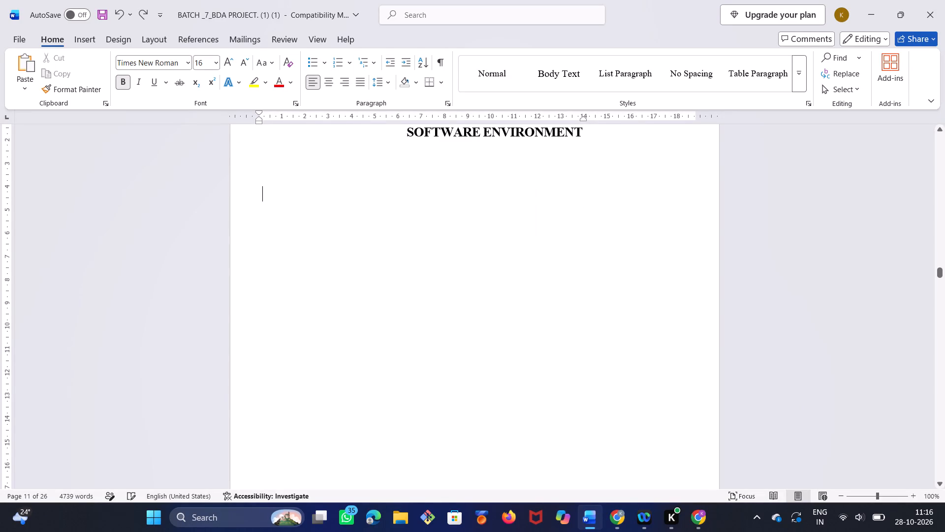
key(ctrl+z)
key(ctrl+z)
key(ctrl+z)
key(ctrl+z)
key(ctrl+z)
key(ctrl+z)
key(ctrl+z)
key(ctrl+z)
key(ctrl+z)
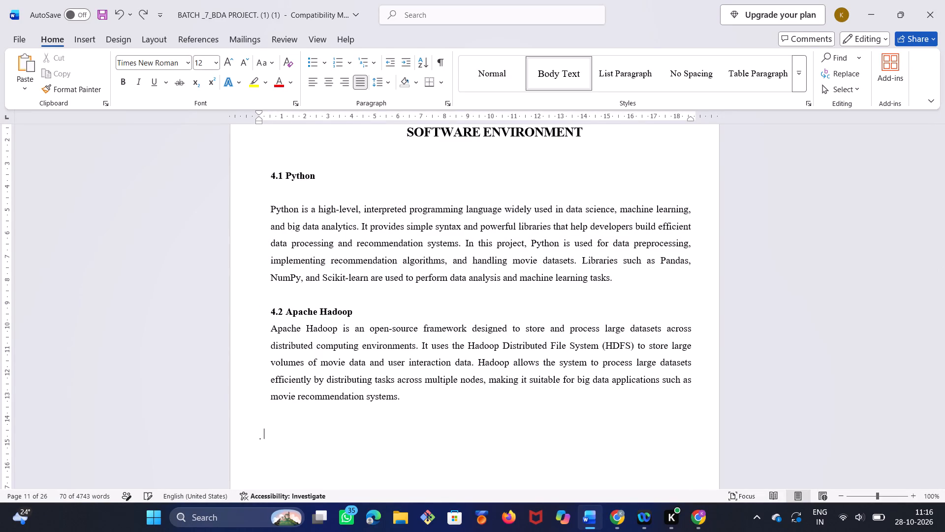
key(ctrl+z)
key(ctrl+z)
key(ctrl+z)
key(ctrl+z)
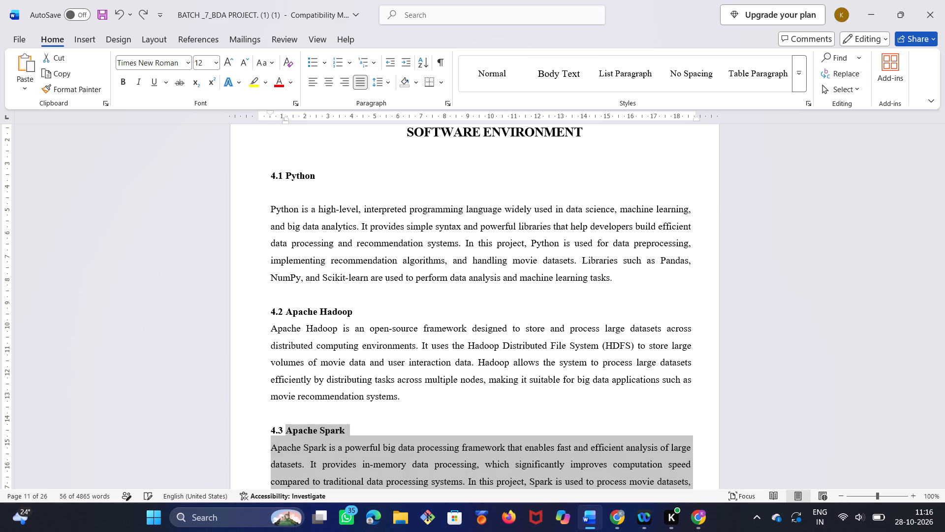
Look over the original software environment sections, from 4.1 Python to the Jupiter Notebook and Dataset parts.
scroll(801, 405, down, 3)
scroll(801, 405, up, 1)
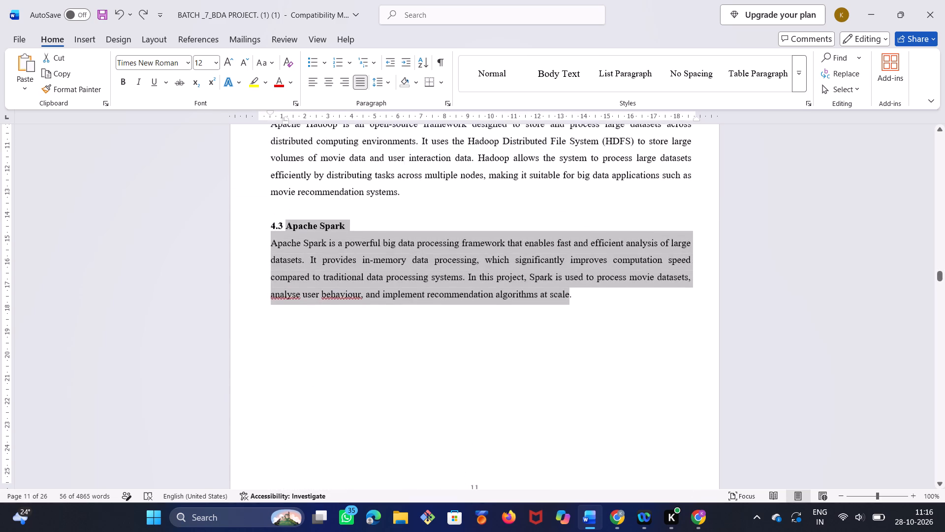
double_click(944, 416)
scroll(944, 416, up, 4)
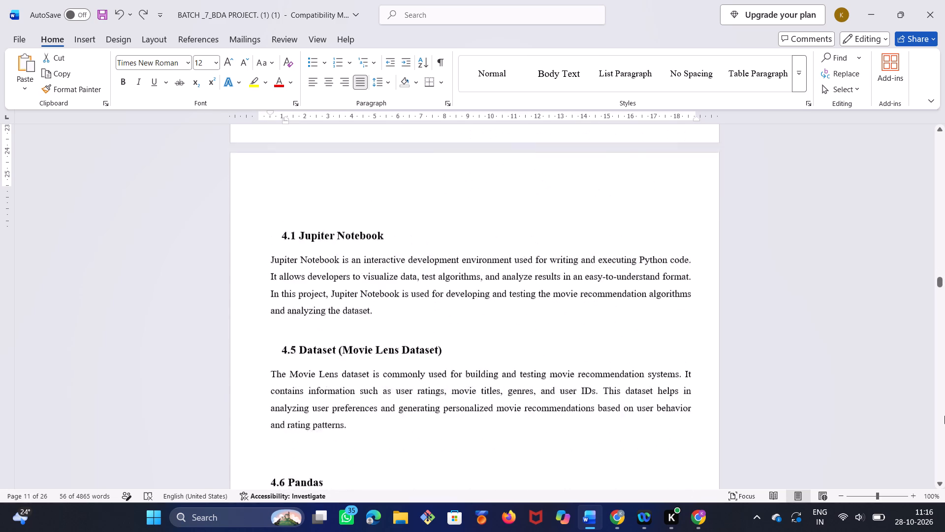
scroll(944, 416, up, 4)
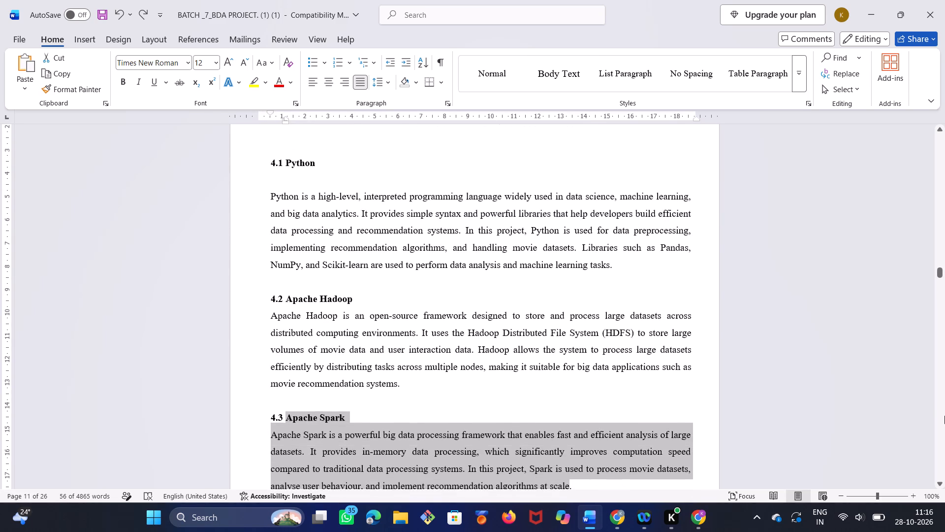
click(574, 286)
scroll(574, 286, down, 1)
scroll(574, 286, up, 1)
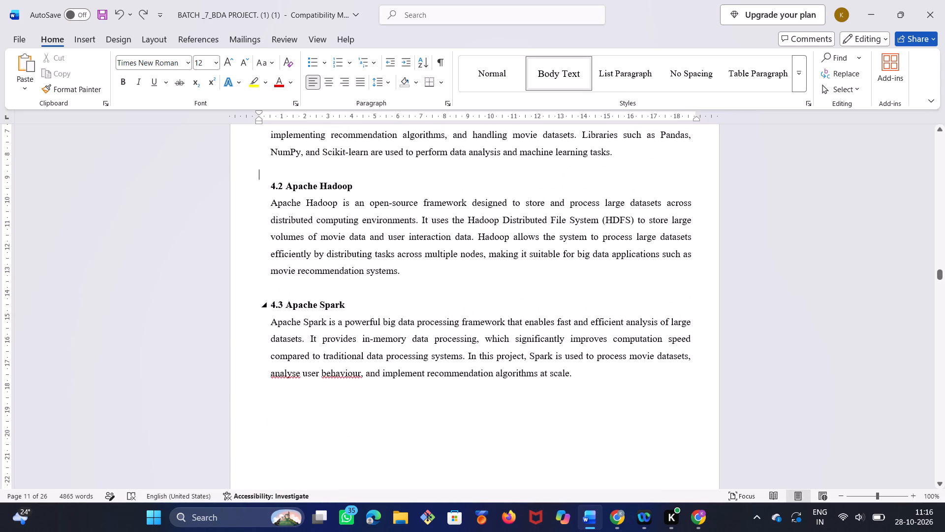
scroll(400, 309, up, 1)
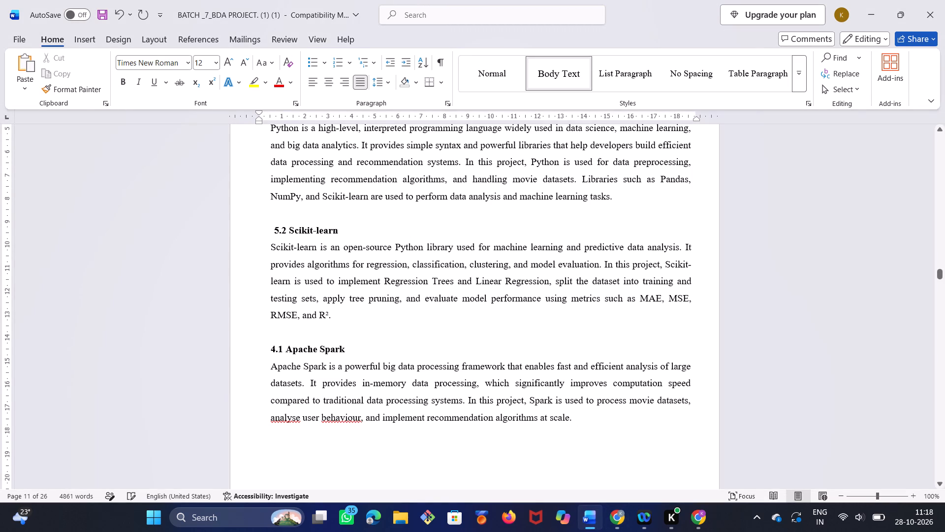
drag(582, 388, 225, 337)
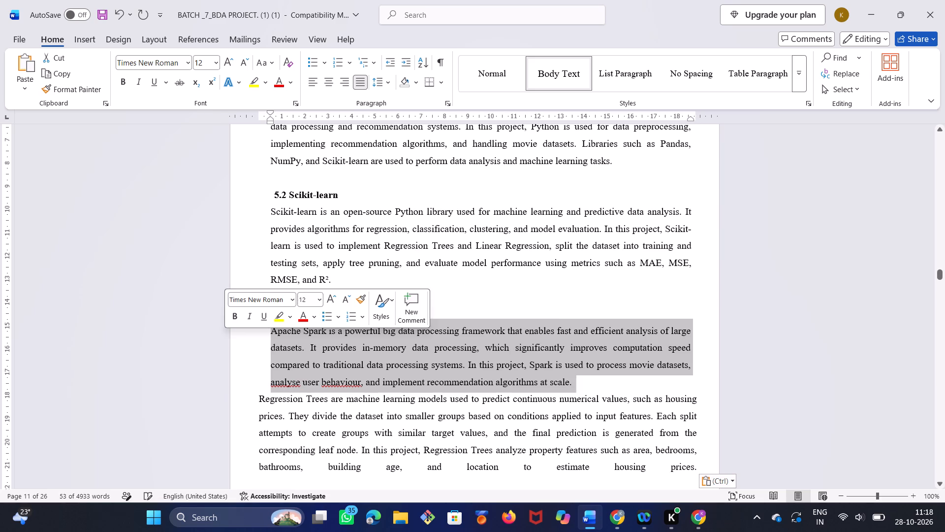
key(BackSpace)
key(space)
key(space)
key(space)
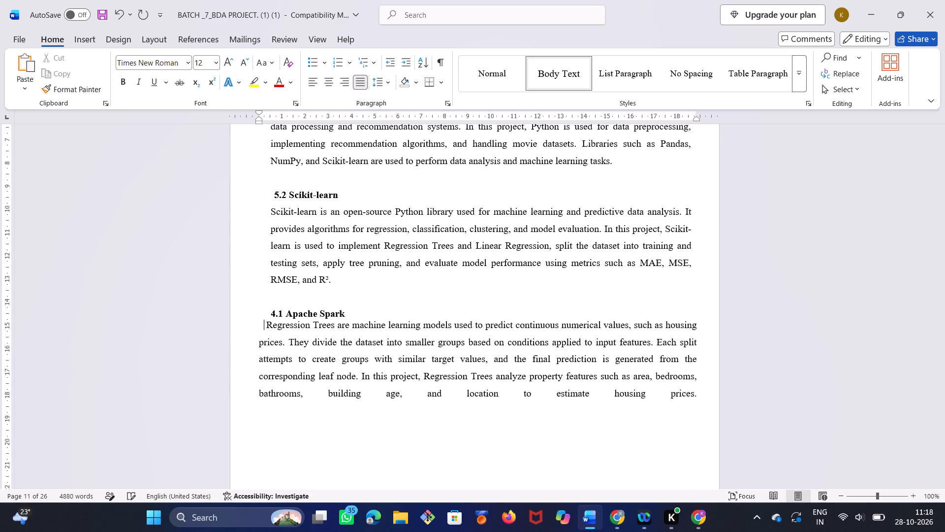
key(space)
key(space)
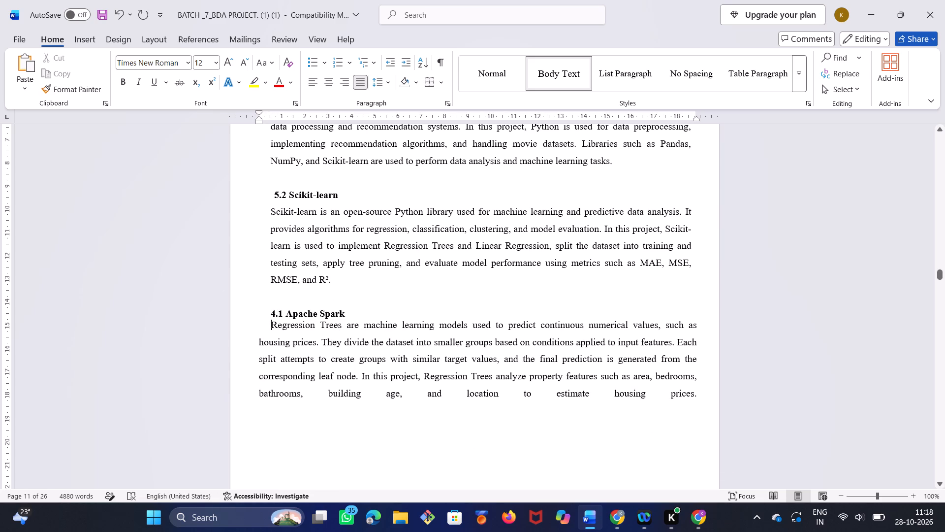
Insert a line below the Apache Spark heading and delete the heading text together with the automatic numbers on both lines.
click(347, 314)
key(Return)
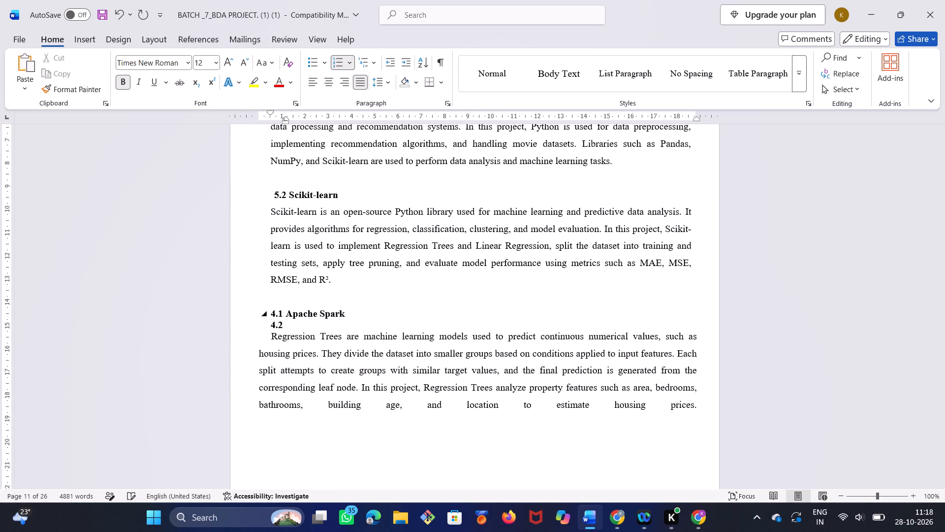
click(347, 314)
key(BackSpace)
key(BackSpace)
key(BackSpace)
key(BackSpace)
key(BackSpace)
key(BackSpace)
key(BackSpace)
key(BackSpace)
key(BackSpace)
key(BackSpace)
key(BackSpace)
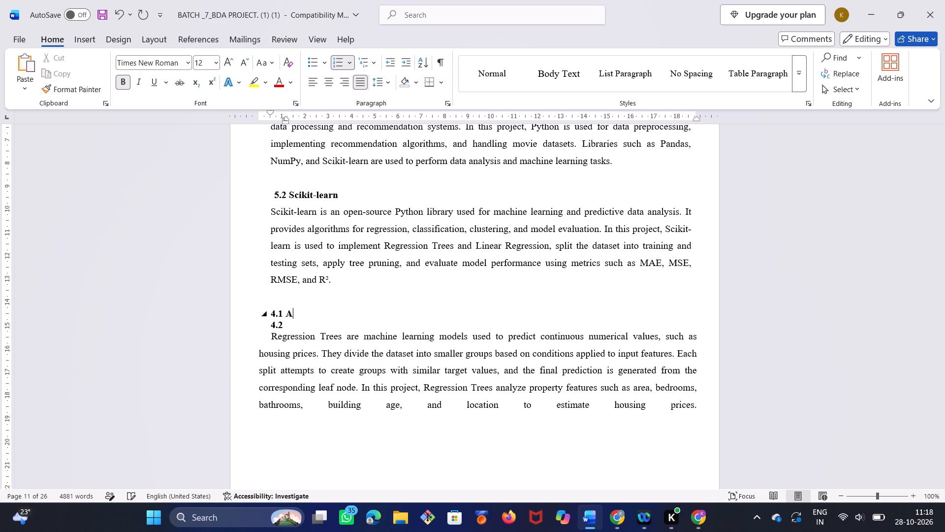
key(BackSpace)
key(BackSpace)
key(BackSpace)
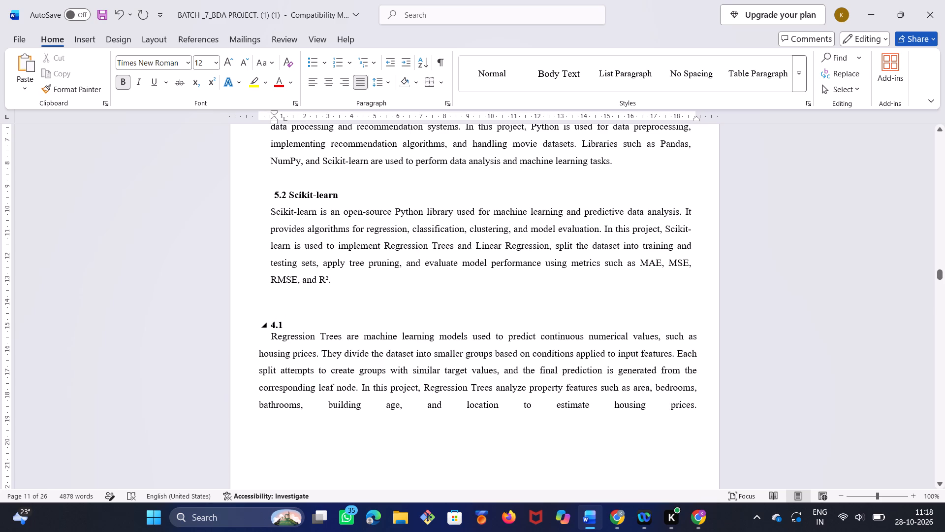
click(283, 320)
key(BackSpace)
key(BackSpace)
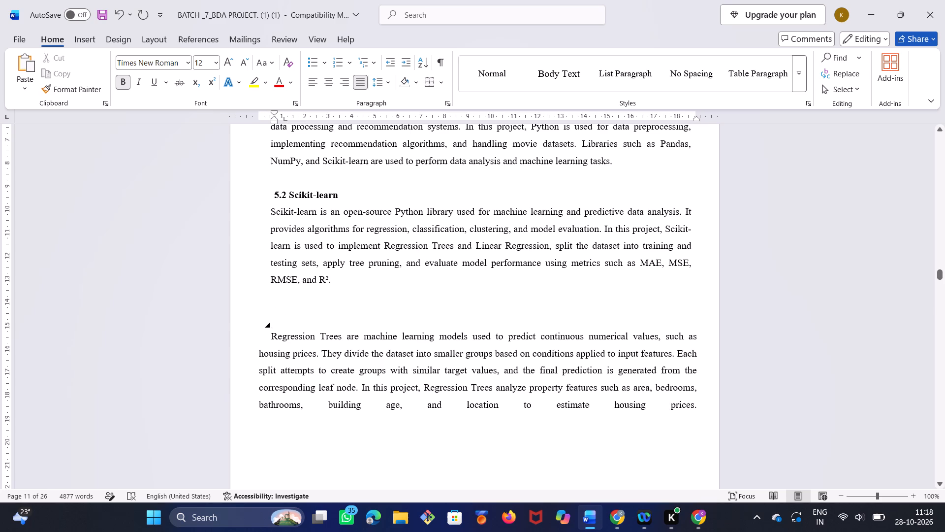
Copy the heading "5.3 Regression Trees" from ChatGPT and paste it in Word on the empty line above its paragraph.
click(611, 520)
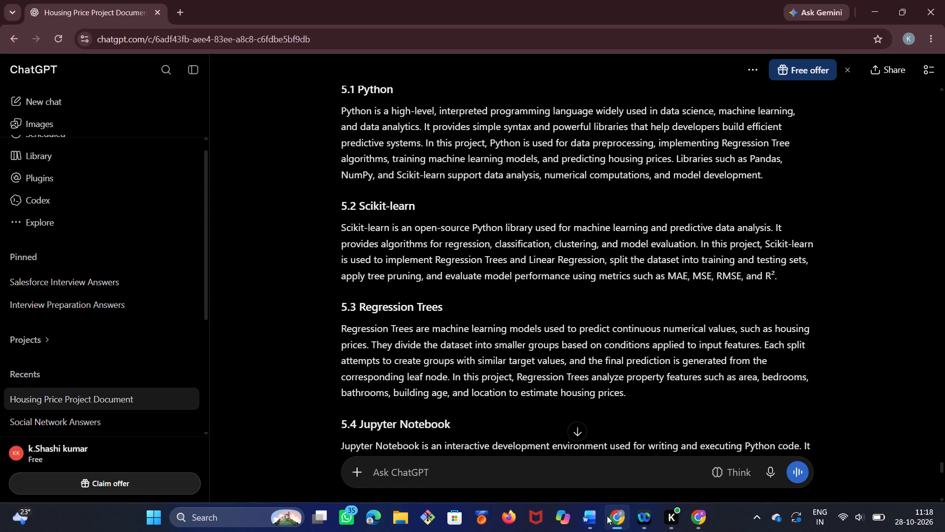
drag(343, 307, 440, 308)
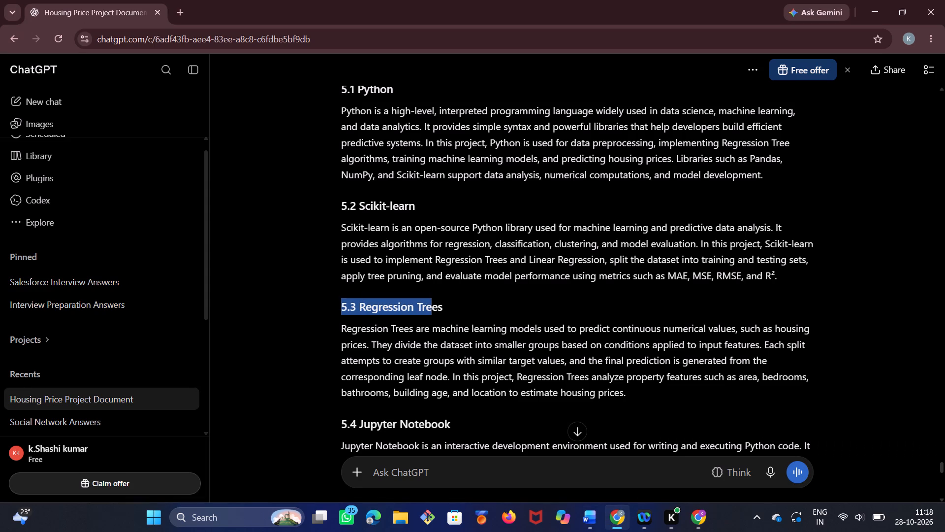
drag(440, 308, 452, 311)
key(ctrl+c)
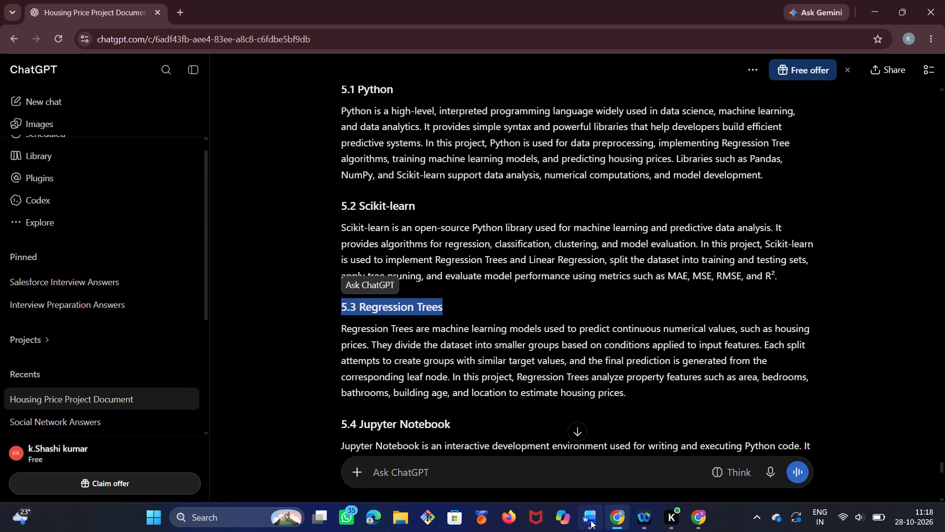
click(591, 520)
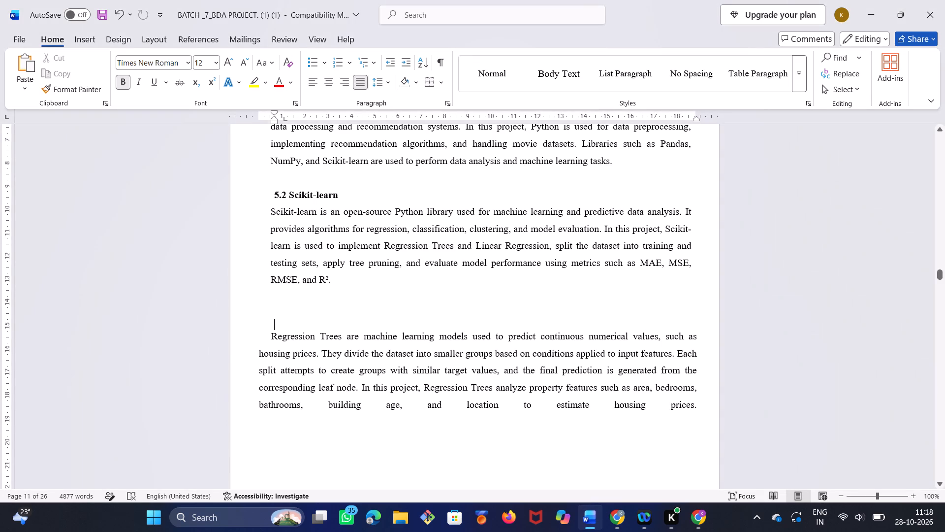
key(ctrl+v)
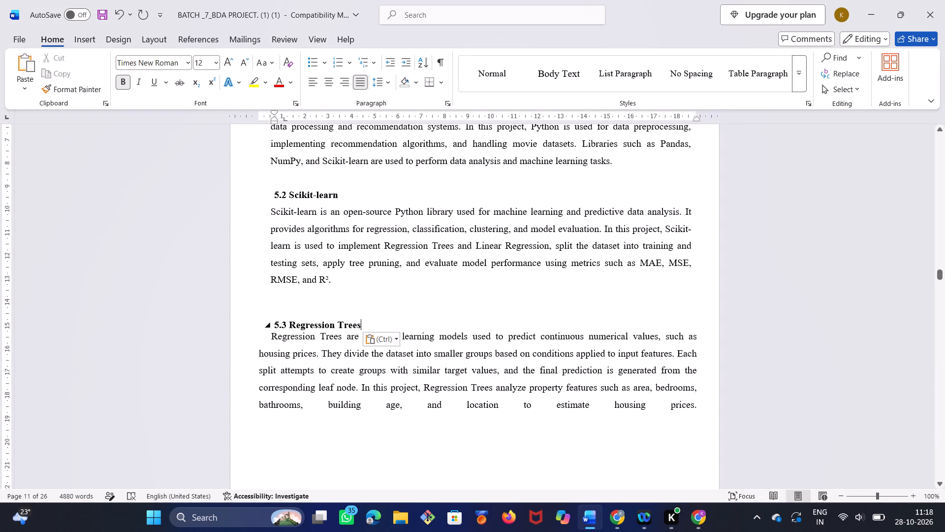
Insert a blank line below the 5.2 Scikit-learn heading and another below the 5.3 Regression Trees heading.
scroll(361, 324, up, 1)
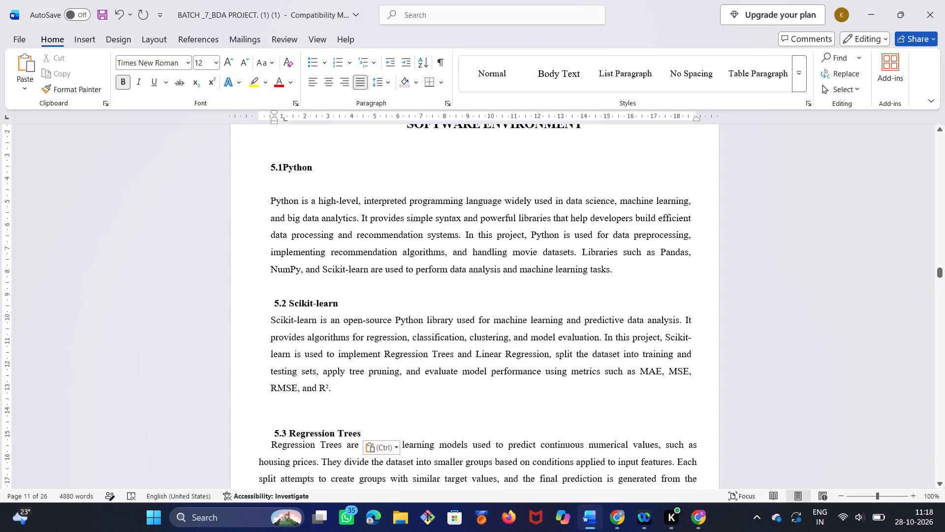
click(339, 296)
click(339, 305)
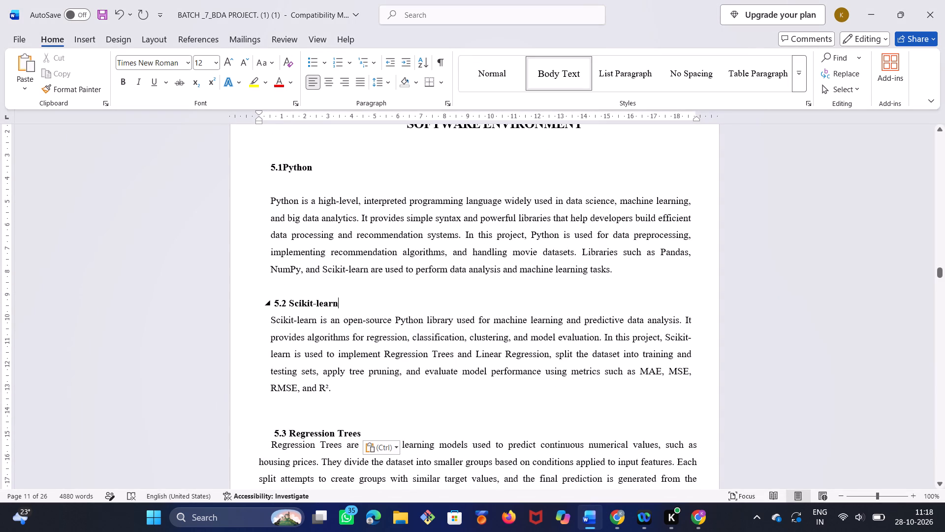
key(Return)
scroll(339, 305, down, 2)
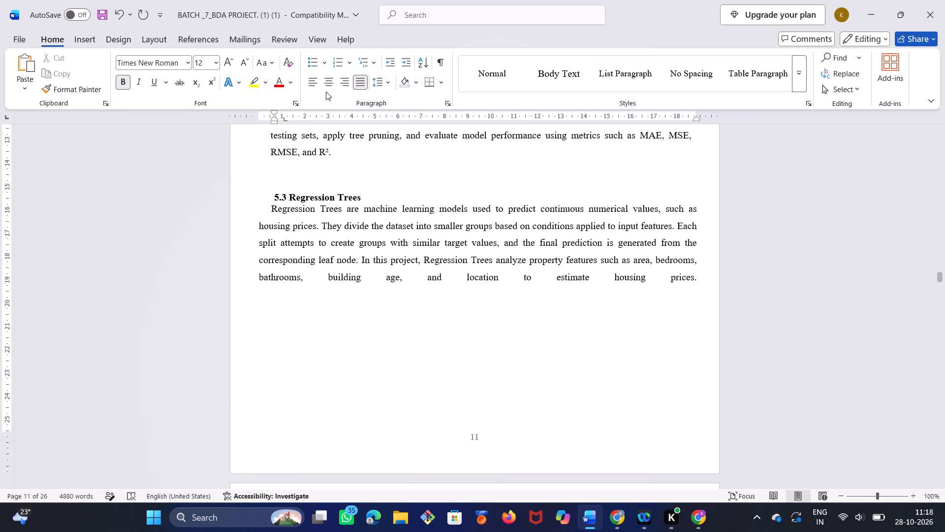
click(361, 199)
key(Return)
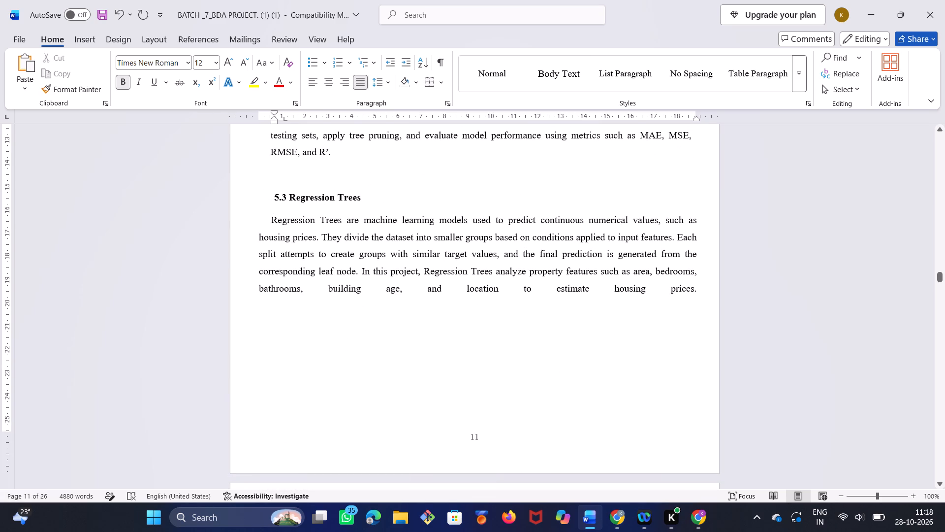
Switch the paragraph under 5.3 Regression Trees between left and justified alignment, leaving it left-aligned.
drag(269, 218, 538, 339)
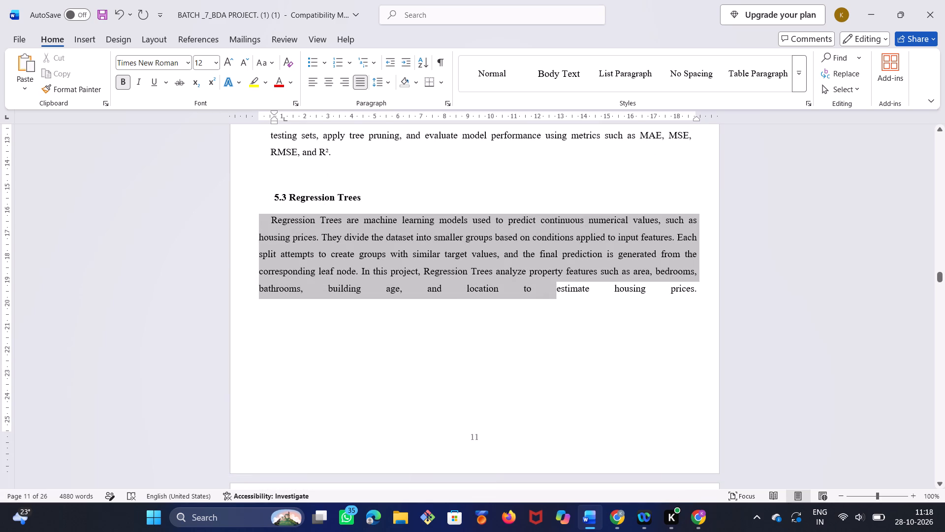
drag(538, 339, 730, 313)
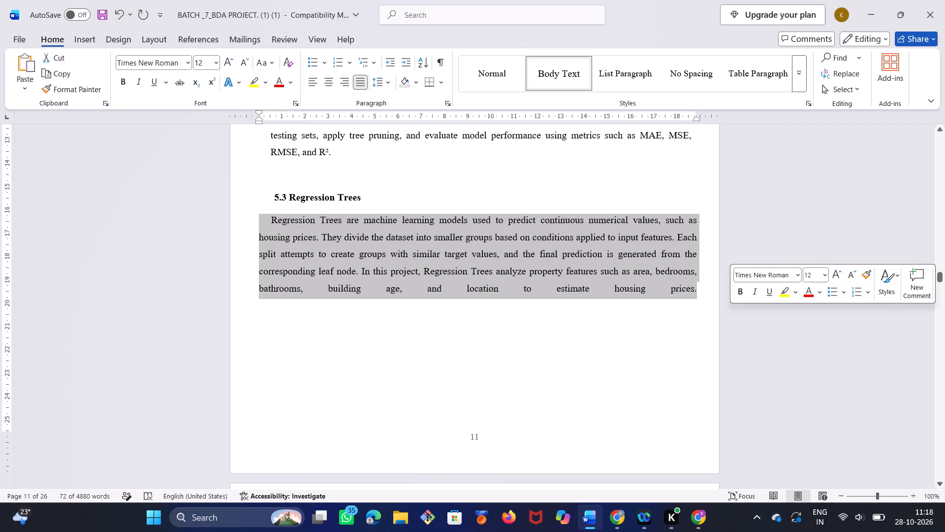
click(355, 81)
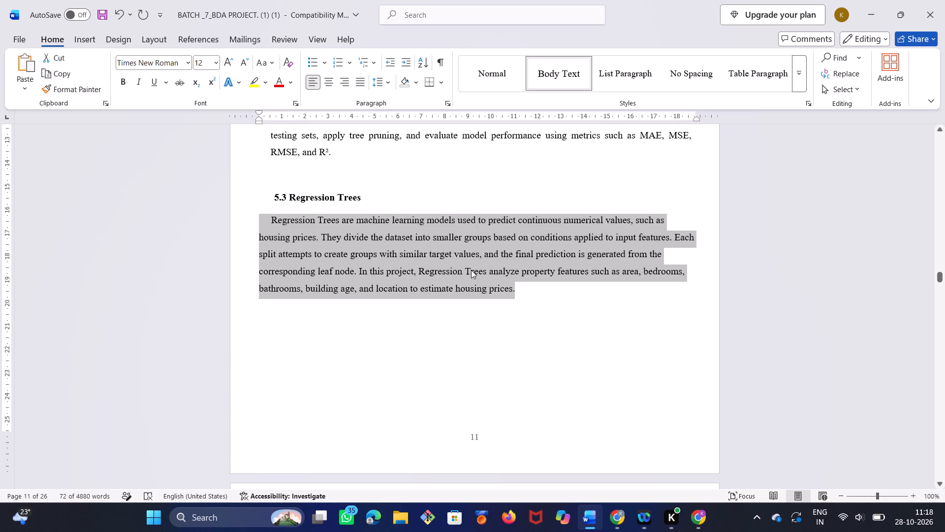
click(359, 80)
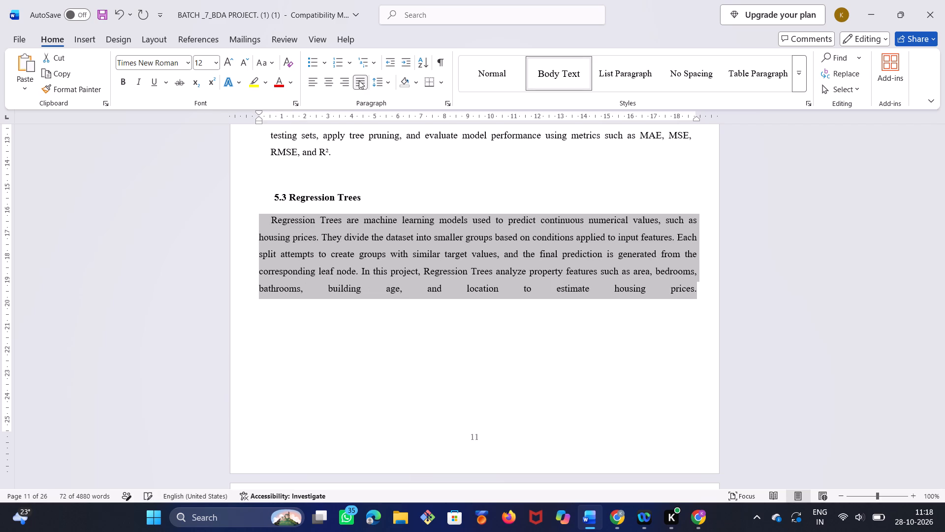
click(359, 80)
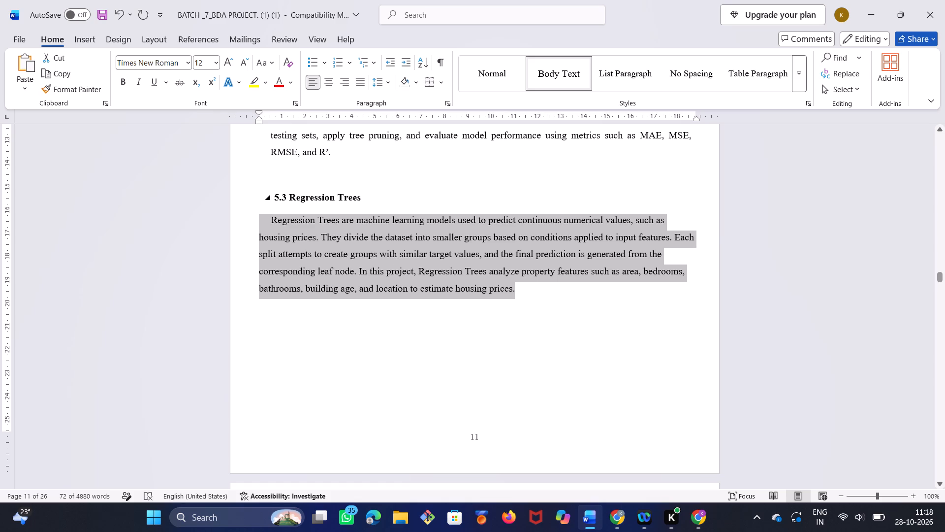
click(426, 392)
Apply 1.5 line spacing to the paragraph under 5.3 Regression Trees.
scroll(642, 368, up, 1)
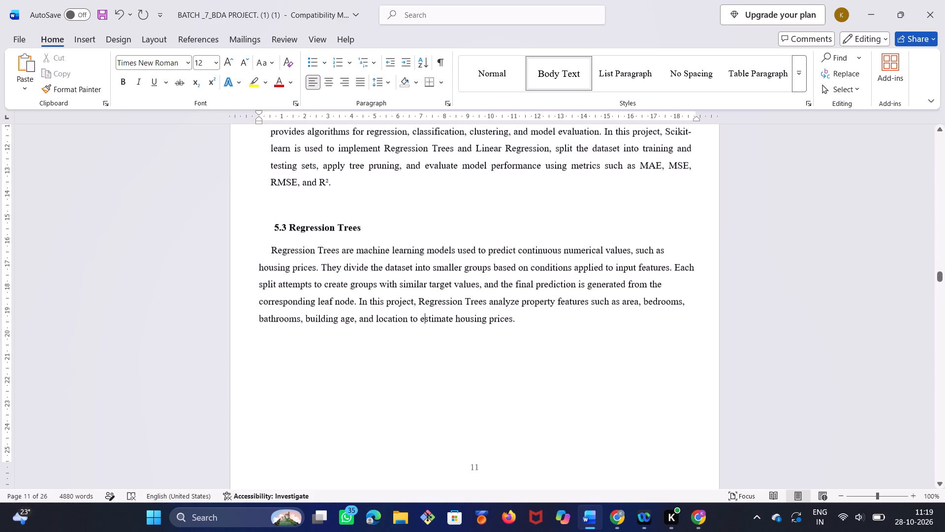
drag(270, 252, 486, 354)
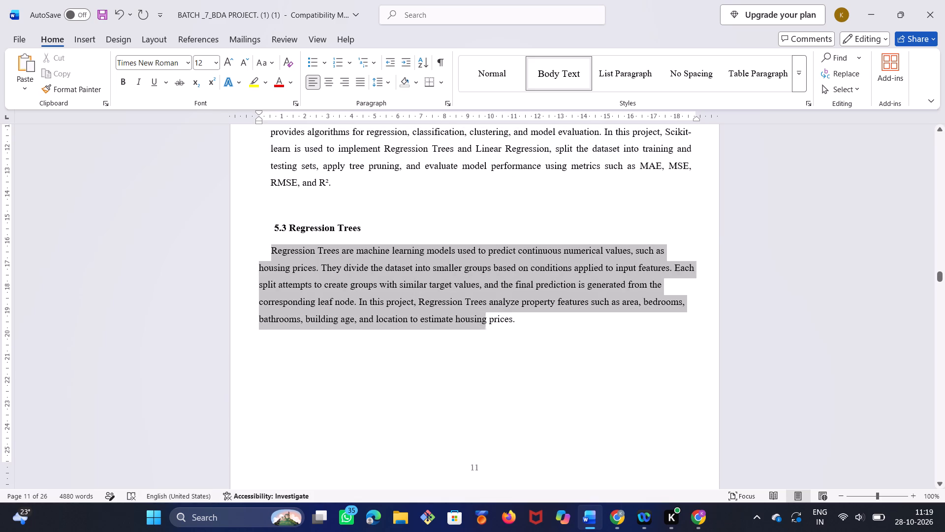
drag(486, 354, 504, 360)
click(386, 84)
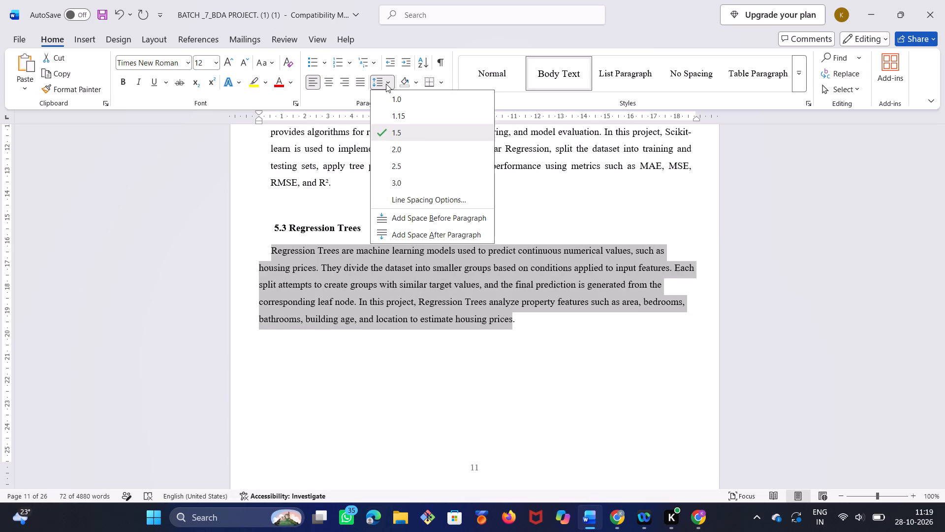
click(397, 134)
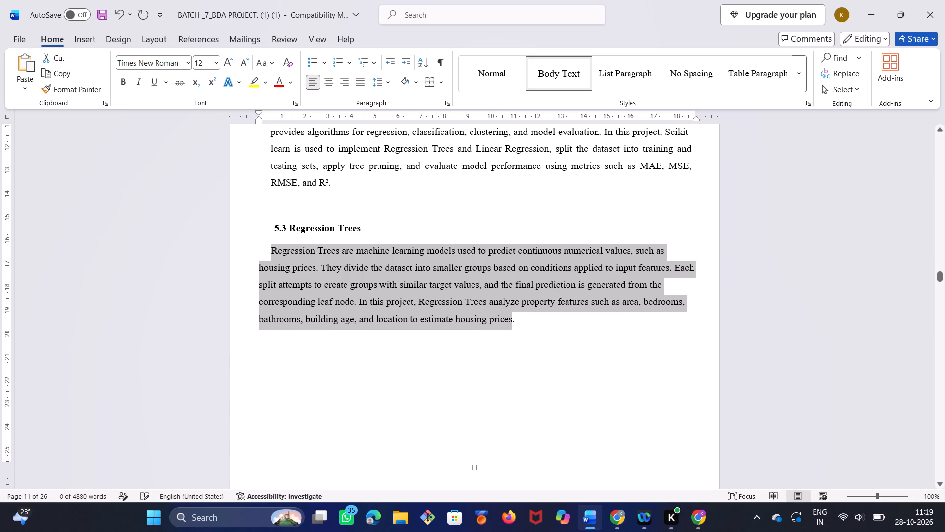
click(483, 413)
Move the right page margin slightly inward, to about 18.5 cm on the ruler.
scroll(483, 413, up, 2)
scroll(483, 413, down, 1)
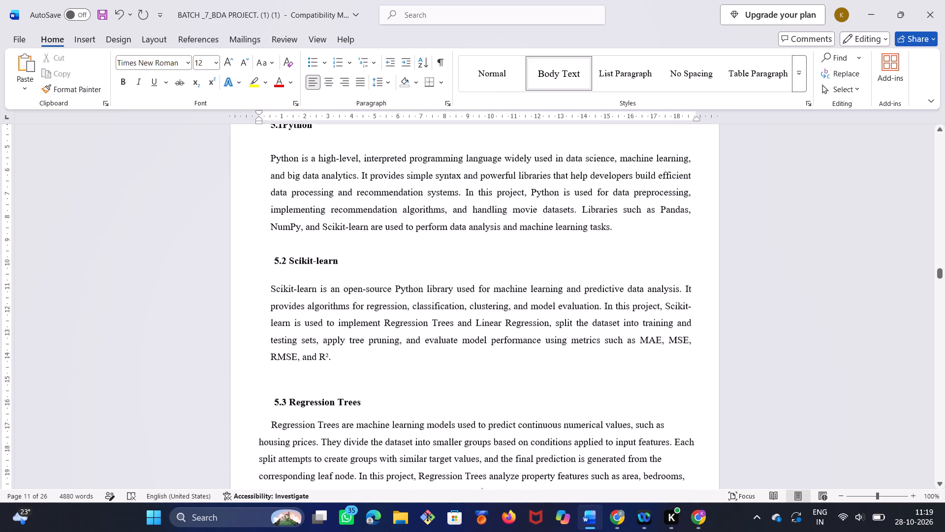
scroll(483, 413, down, 1)
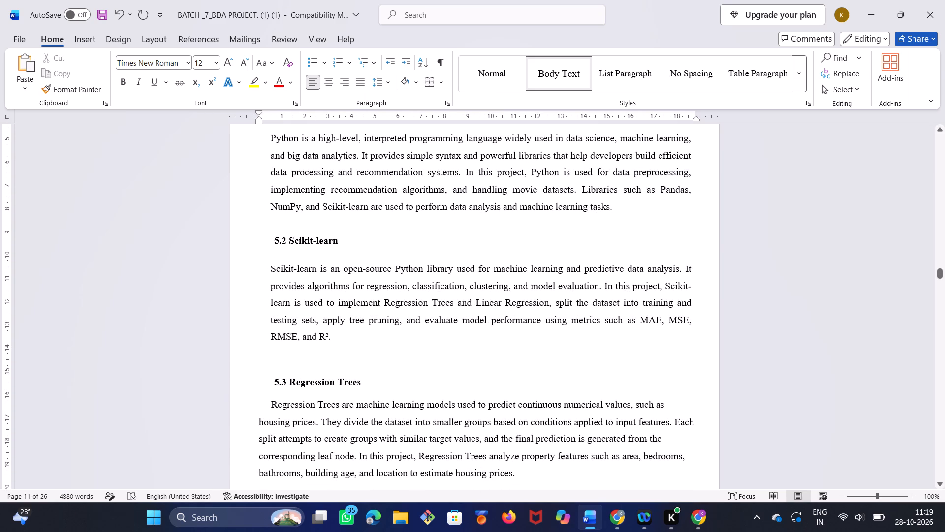
click(698, 428)
click(693, 116)
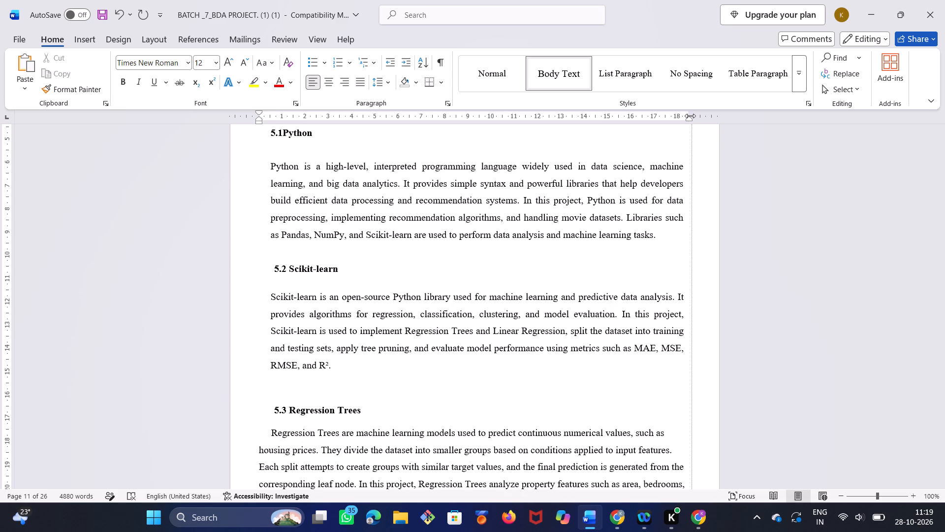
Justify the paragraph under the 5.3 Regression Trees heading.
scroll(709, 355, down, 1)
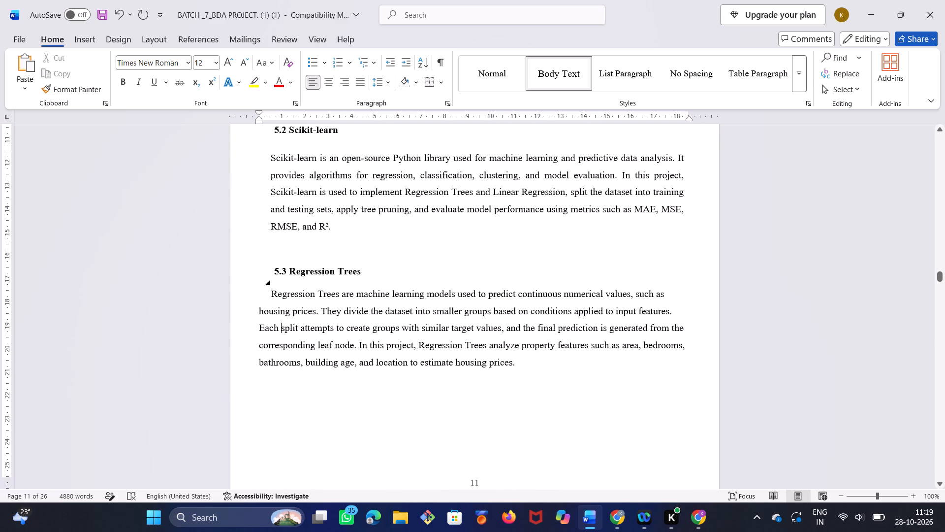
drag(271, 297, 514, 388)
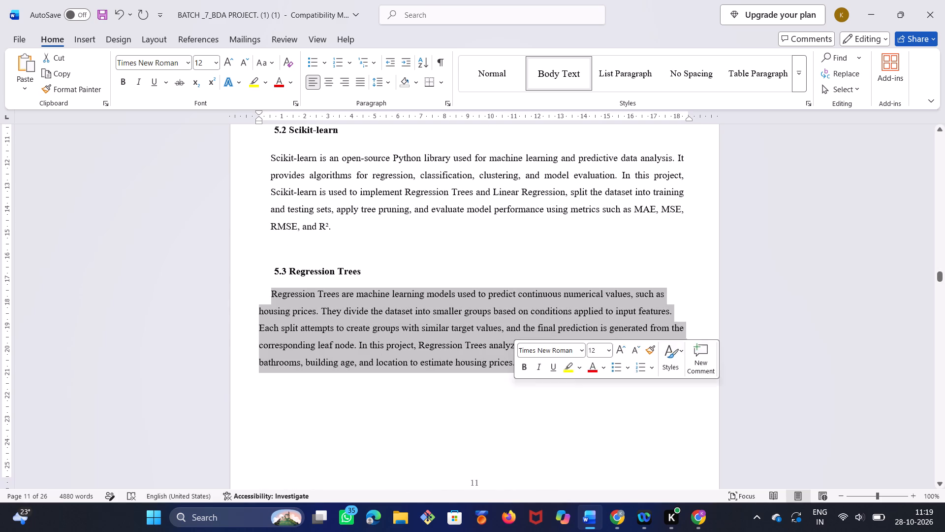
click(355, 84)
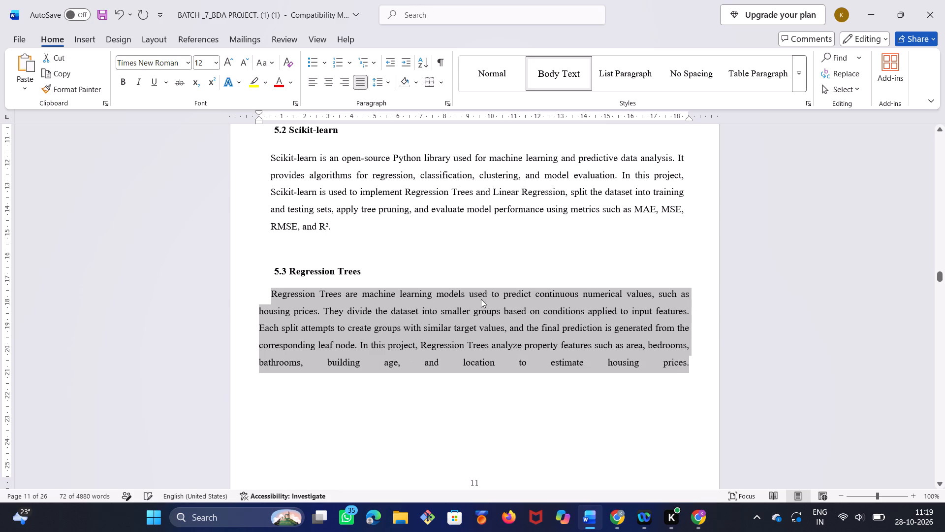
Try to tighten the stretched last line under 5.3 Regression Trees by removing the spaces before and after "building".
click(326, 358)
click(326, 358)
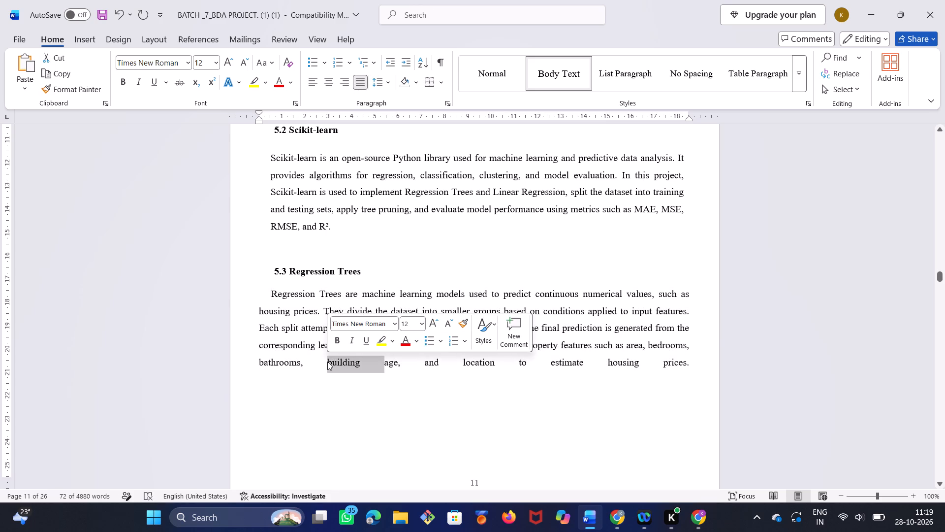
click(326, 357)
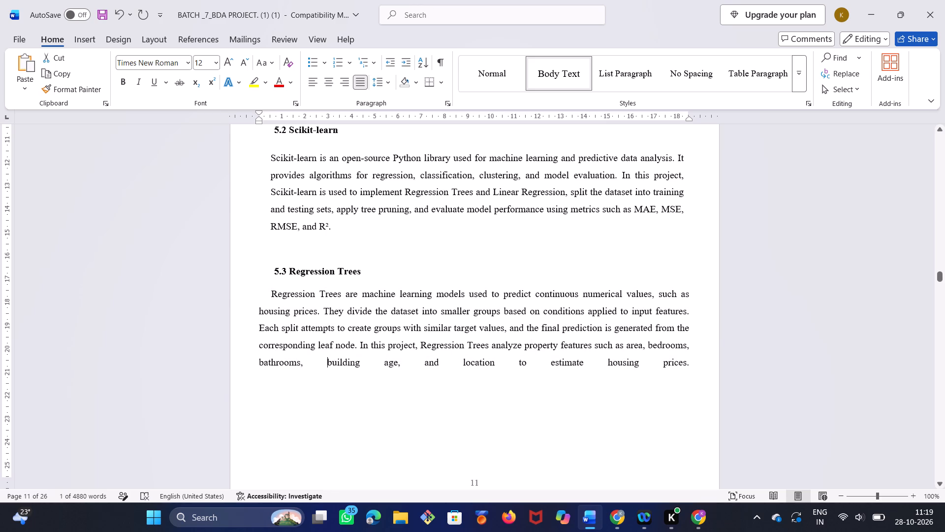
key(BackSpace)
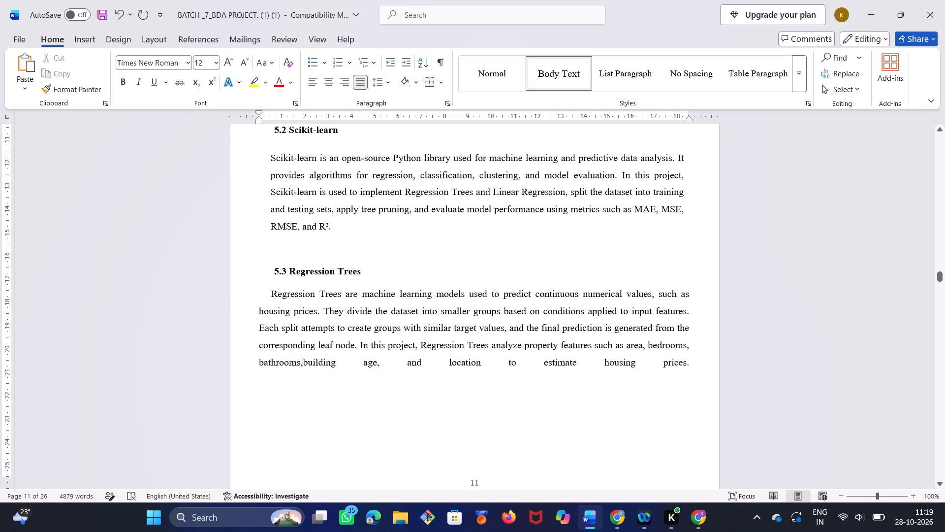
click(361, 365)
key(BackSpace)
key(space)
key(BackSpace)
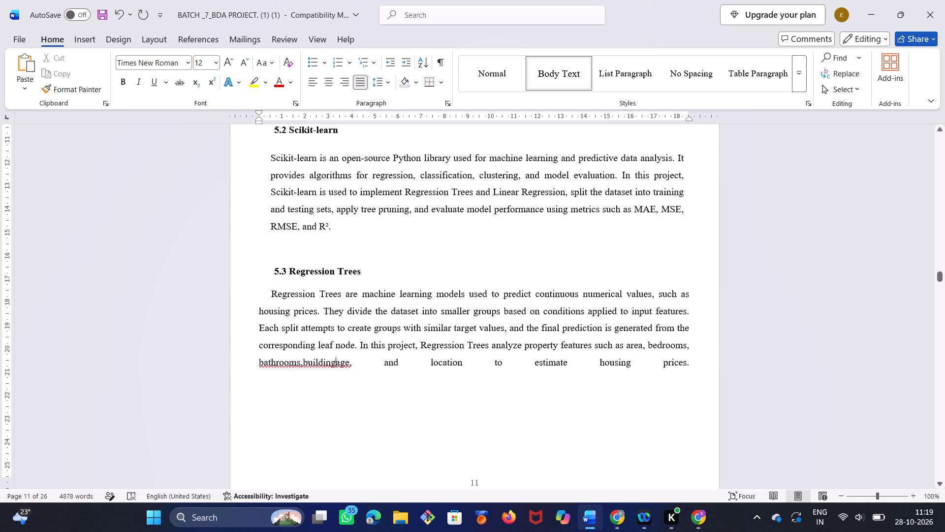
Delete everything after "bathrooms" in the 5.3 Regression Trees paragraph and end the sentence there with a period.
click(477, 388)
click(690, 362)
key(BackSpace)
key(BackSpace)
key(BackSpace)
key(BackSpace)
key(BackSpace)
key(BackSpace)
key(BackSpace)
key(BackSpace)
key(BackSpace)
key(BackSpace)
key(BackSpace)
key(BackSpace)
key(BackSpace)
key(BackSpace)
key(BackSpace)
key(BackSpace)
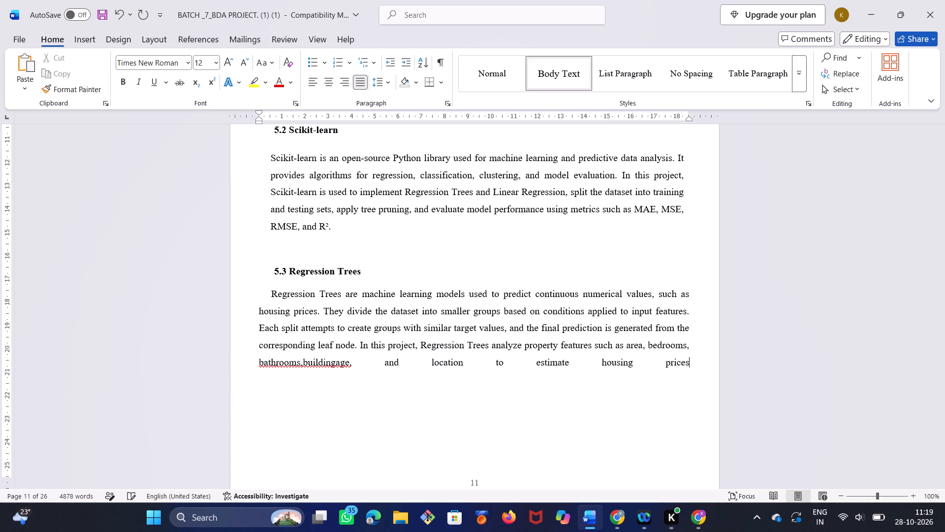
key(BackSpace)
key(BackSpace)
key(BackSpace)
key(BackSpace)
key(BackSpace)
key(BackSpace)
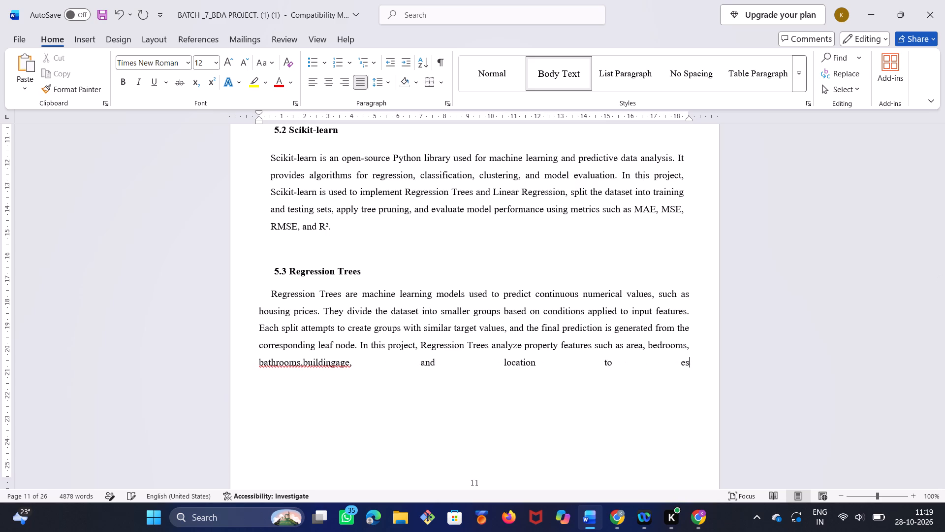
key(BackSpace)
key(BackSpace)
key(BackSpace)
key(BackSpace)
key(BackSpace)
key(BackSpace)
key(BackSpace)
key(BackSpace)
key(BackSpace)
key(BackSpace)
key(BackSpace)
key(BackSpace)
key(BackSpace)
key(BackSpace)
key(BackSpace)
key(BackSpace)
key(BackSpace)
key(BackSpace)
key(BackSpace)
key(BackSpace)
key(BackSpace)
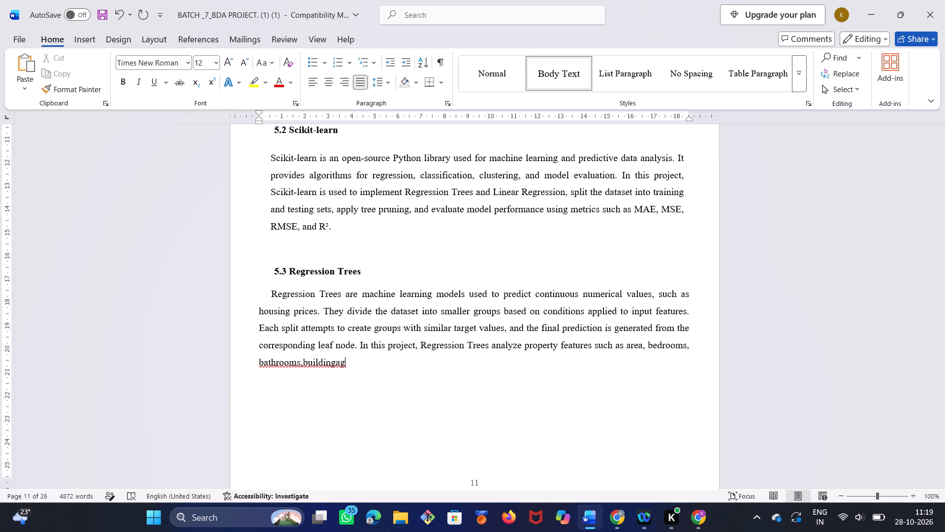
key(BackSpace)
key(BackSpace)
key(BackSpace)
key(BackSpace)
key(BackSpace)
key(BackSpace)
key(BackSpace)
key(BackSpace)
key(BackSpace)
key(BackSpace)
key(BackSpace)
key(period)
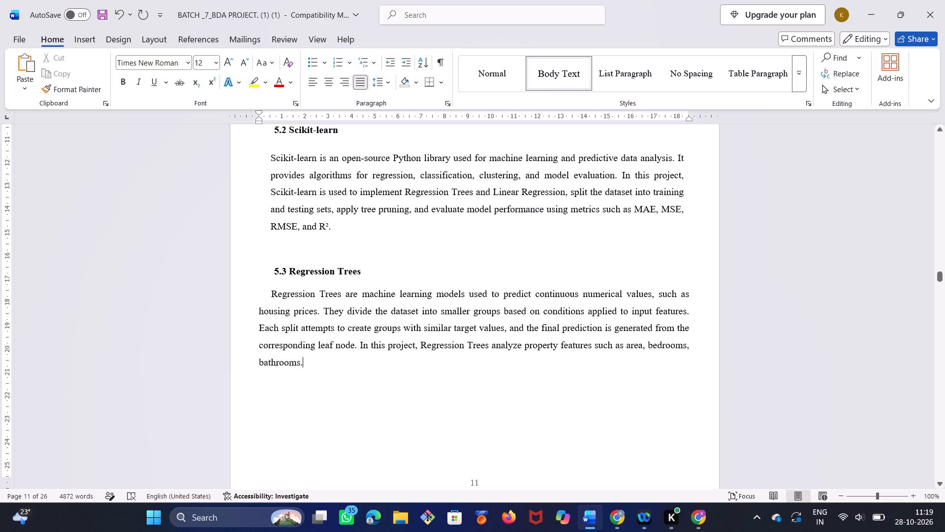
Insert a blank line between the 5.3 Regression Trees heading and its paragraph.
click(360, 275)
key(Return)
Switch the paragraph under 5.3 Regression Trees from justified to left alignment.
scroll(360, 275, down, 2)
scroll(360, 275, up, 3)
scroll(360, 275, down, 3)
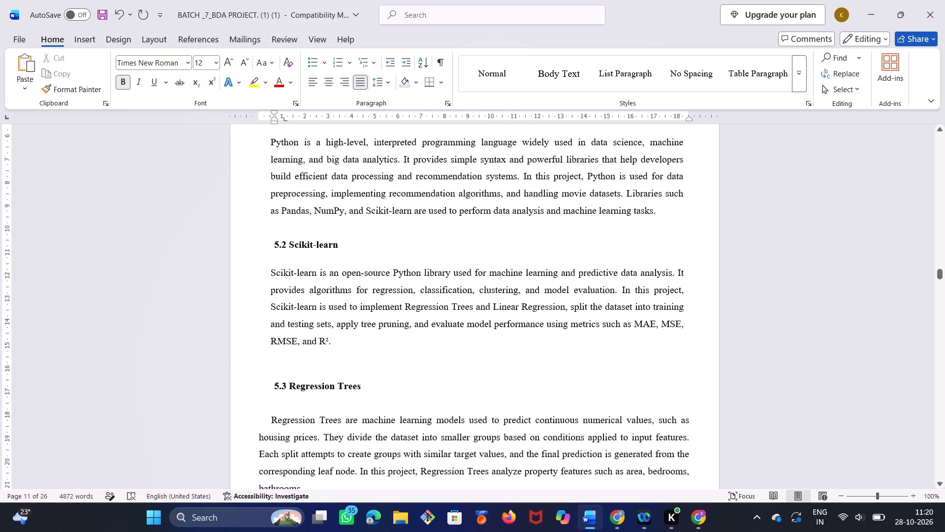
scroll(360, 275, down, 1)
scroll(447, 512, down, 1)
scroll(408, 424, down, 1)
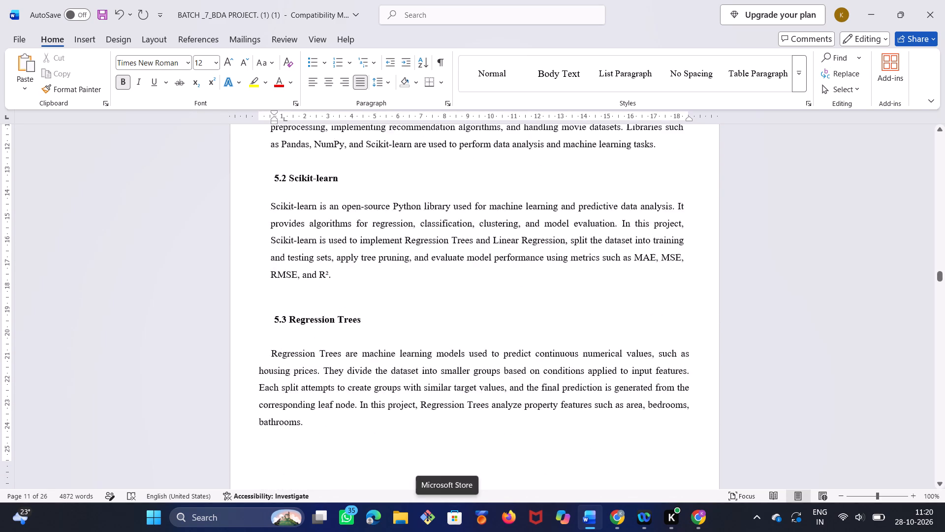
scroll(408, 424, down, 1)
drag(269, 280, 321, 357)
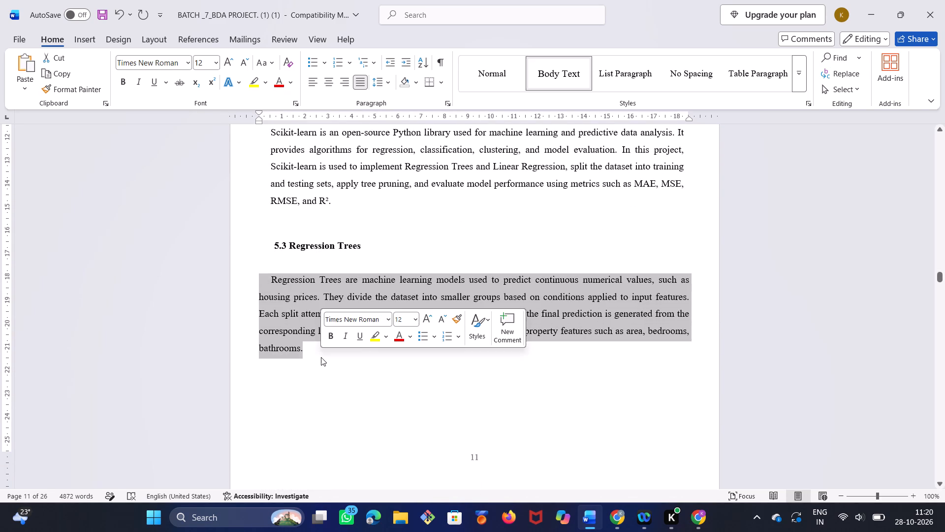
click(364, 80)
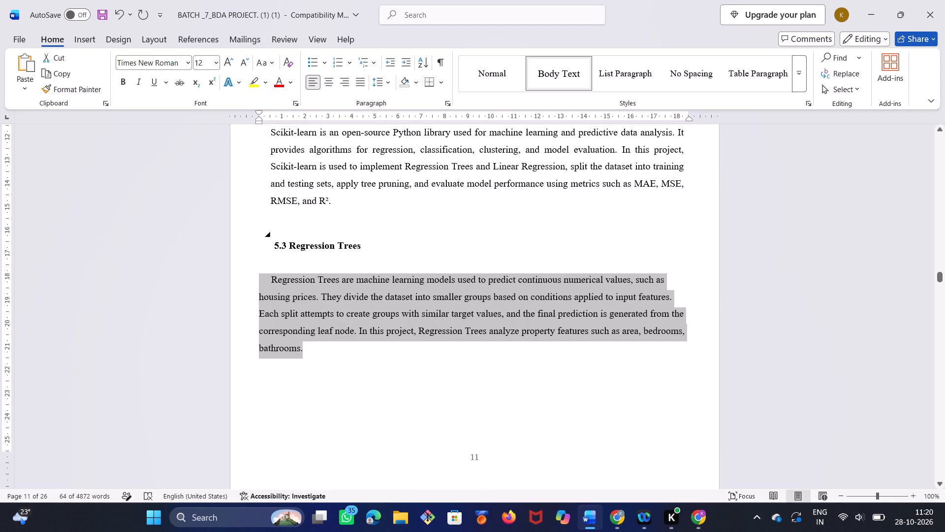
Indent the 5.3 Regression Trees paragraph to about 0.5 cm on the ruler, matching the Scikit-learn paragraph's left edge.
drag(257, 123, 270, 122)
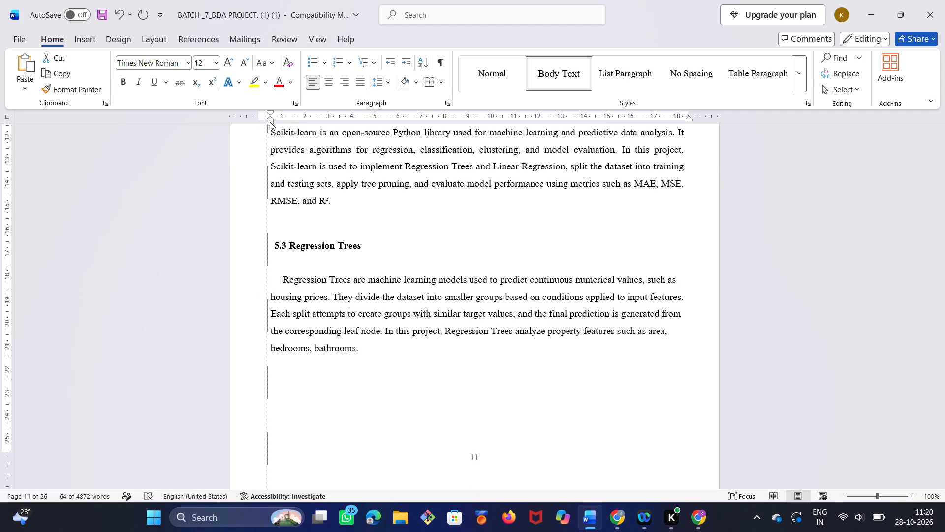
drag(270, 122, 270, 123)
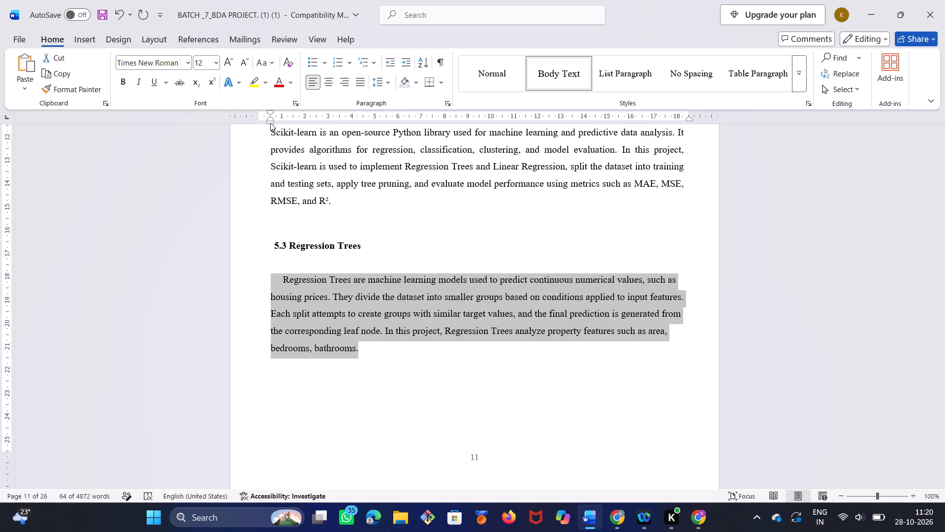
click(401, 407)
Switch to Chrome and copy the body paragraph under 5.5 Dataset (Housing Price Dataset) from the ChatGPT answer.
scroll(401, 407, down, 1)
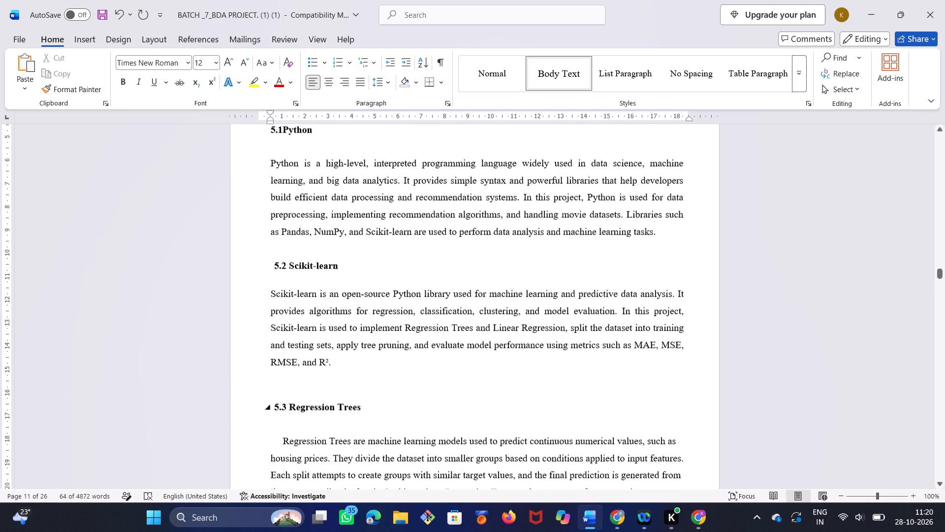
scroll(401, 407, down, 4)
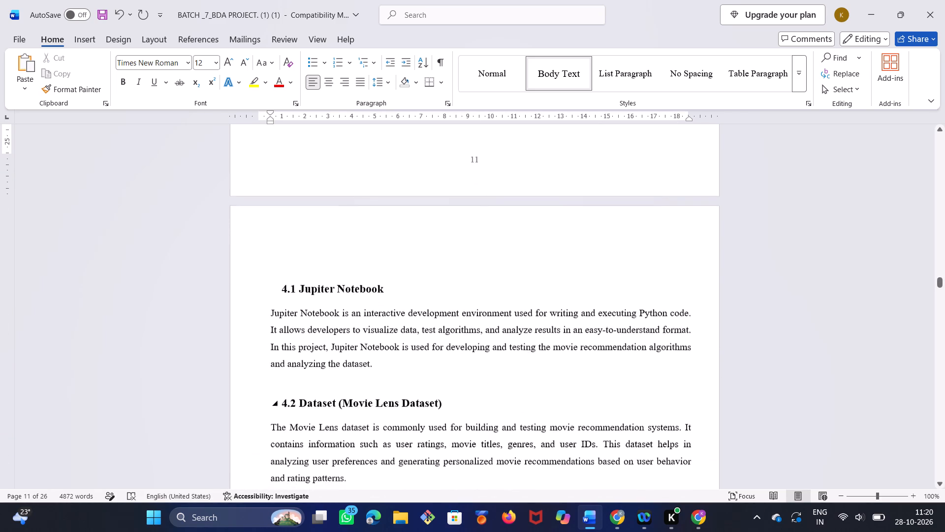
scroll(401, 407, down, 1)
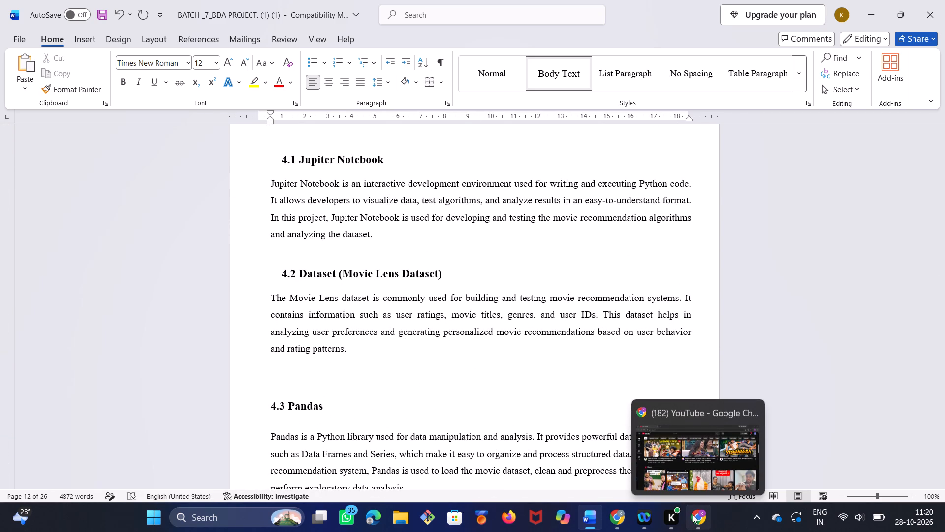
click(617, 518)
scroll(519, 355, down, 3)
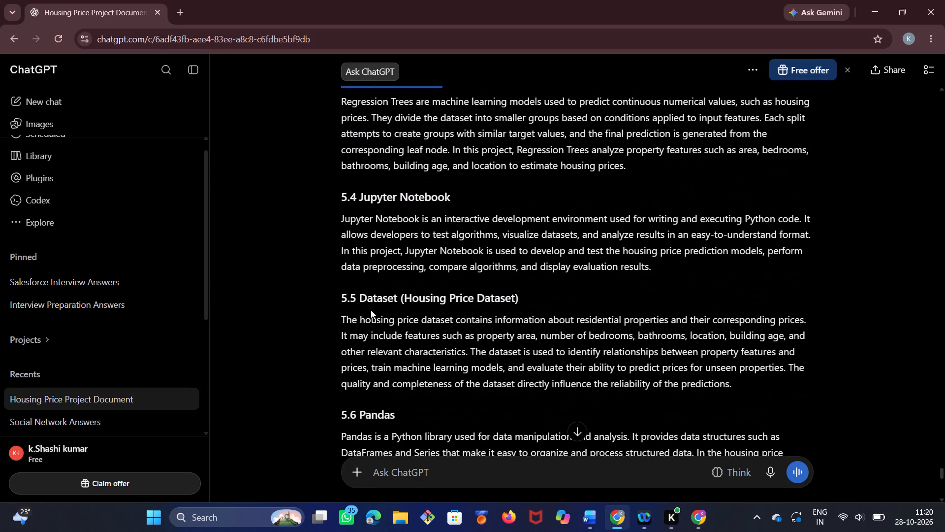
click(362, 297)
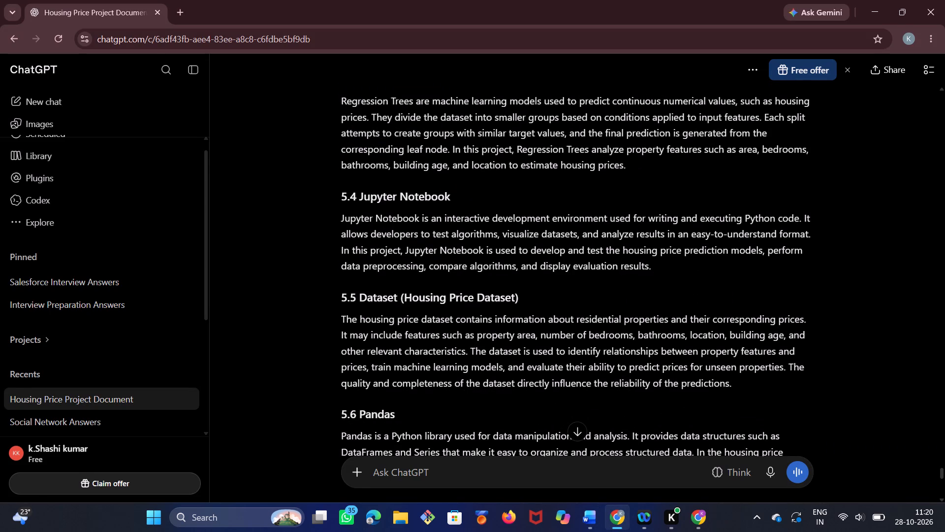
drag(361, 297, 737, 391)
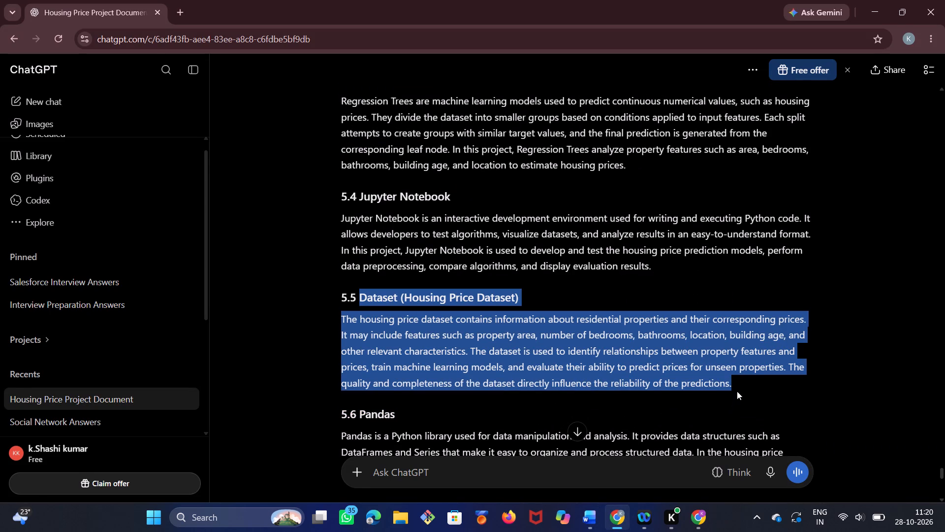
click(737, 391)
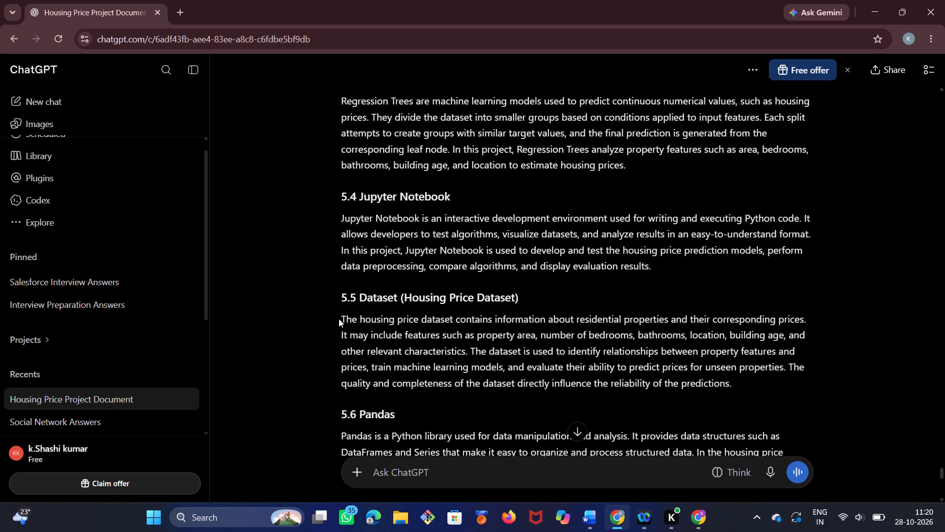
drag(339, 319, 762, 396)
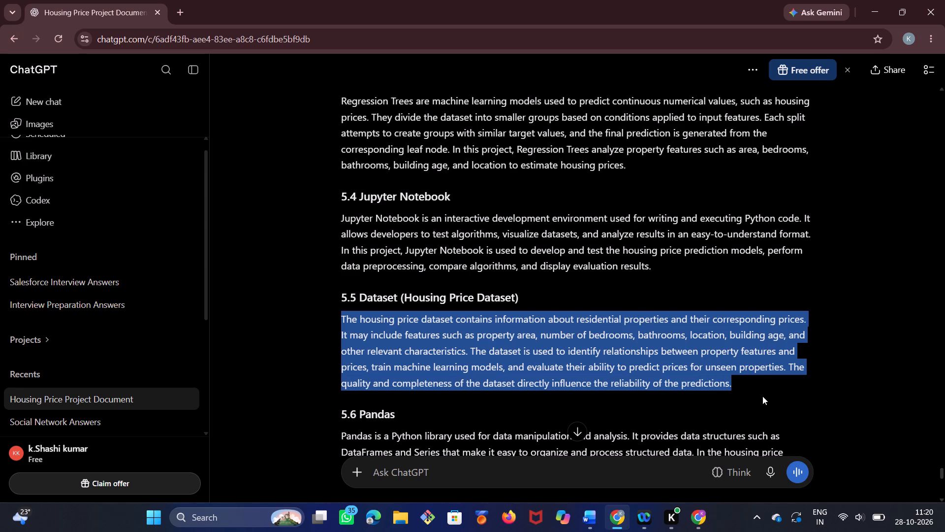
key(ctrl+c)
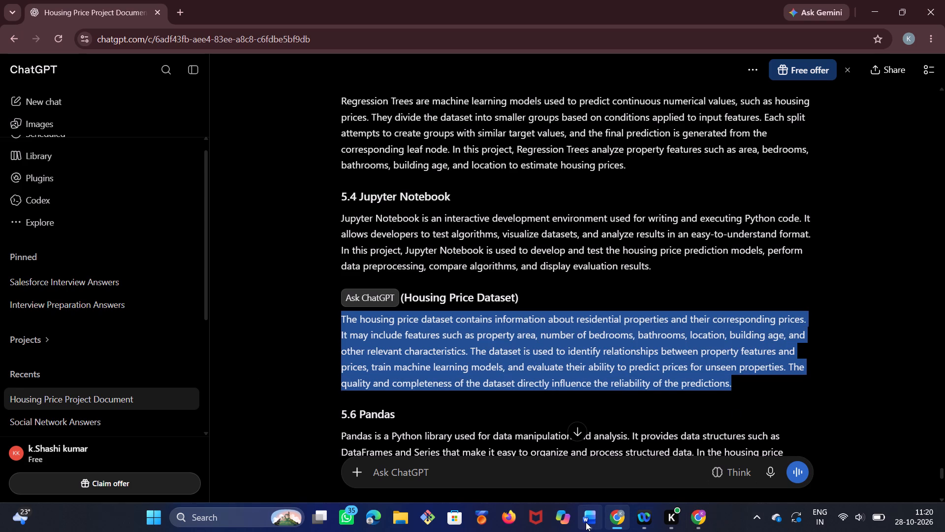
Back in Word, replace the Movie Lens paragraph under heading 4.2 with the copied housing price dataset description.
click(586, 523)
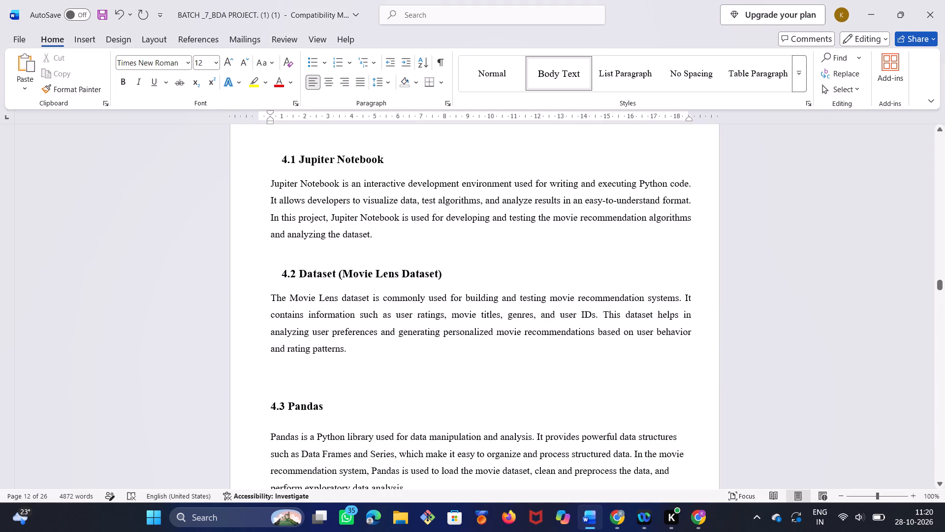
click(351, 353)
key(ctrl+v)
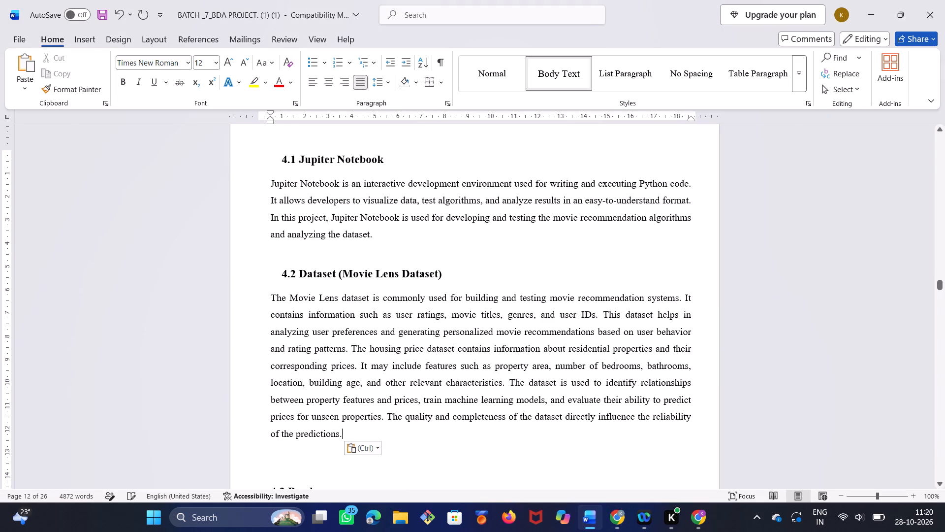
drag(350, 352, 279, 302)
key(BackSpace)
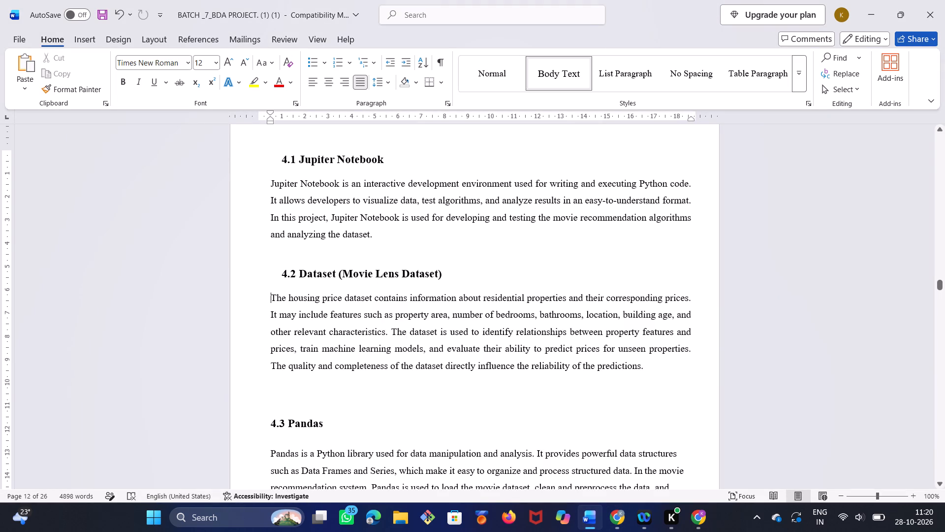
Delete the dataset name inside the parentheses of heading 4.2, keeping both parentheses.
click(439, 270)
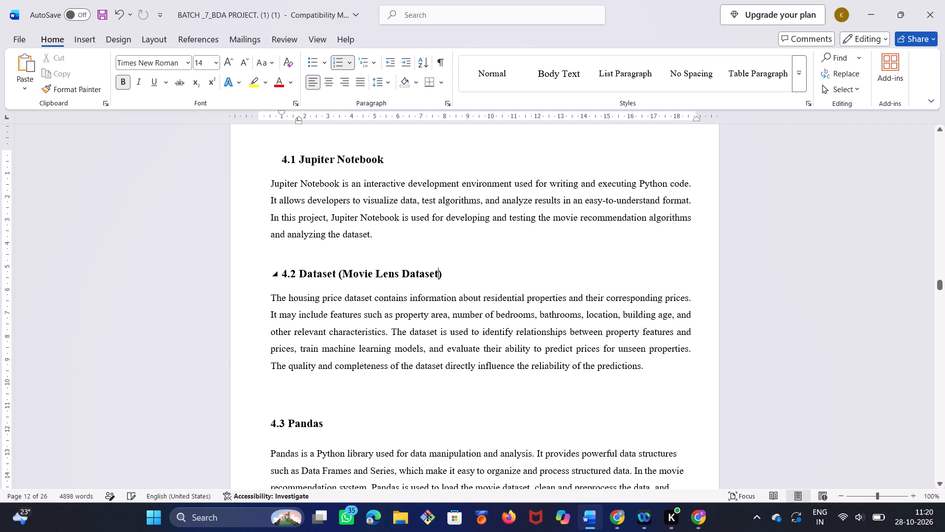
key(BackSpace)
key(BackSpace)
key(BackSpace)
key(BackSpace)
key(BackSpace)
key(BackSpace)
key(BackSpace)
key(BackSpace)
key(BackSpace)
key(BackSpace)
key(BackSpace)
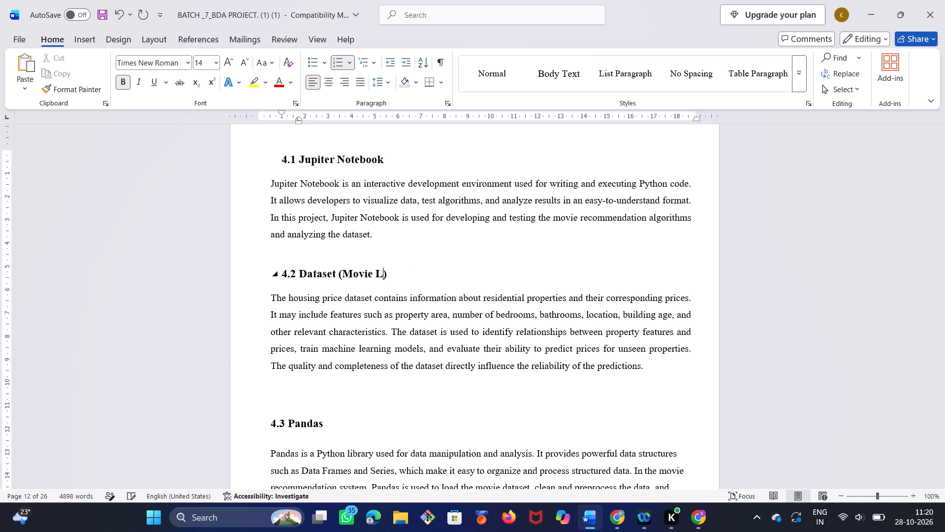
key(BackSpace)
key(BackSpace)
key(BackSpace)
key(BackSpace)
key(BackSpace)
key(BackSpace)
key(BackSpace)
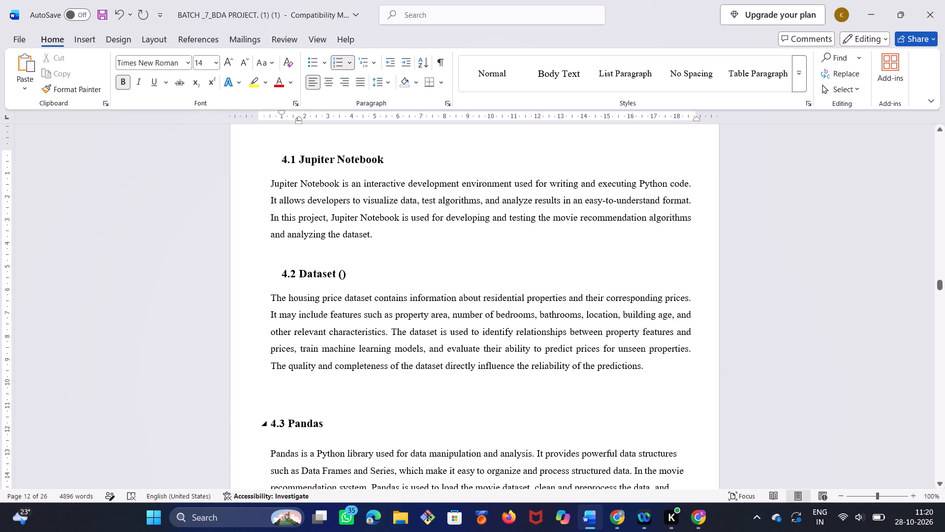
Copy "Housing Price Dataset)" from ChatGPT's 5.5 heading in Chrome and paste it inside the parentheses of heading 4.2 in Word.
click(613, 516)
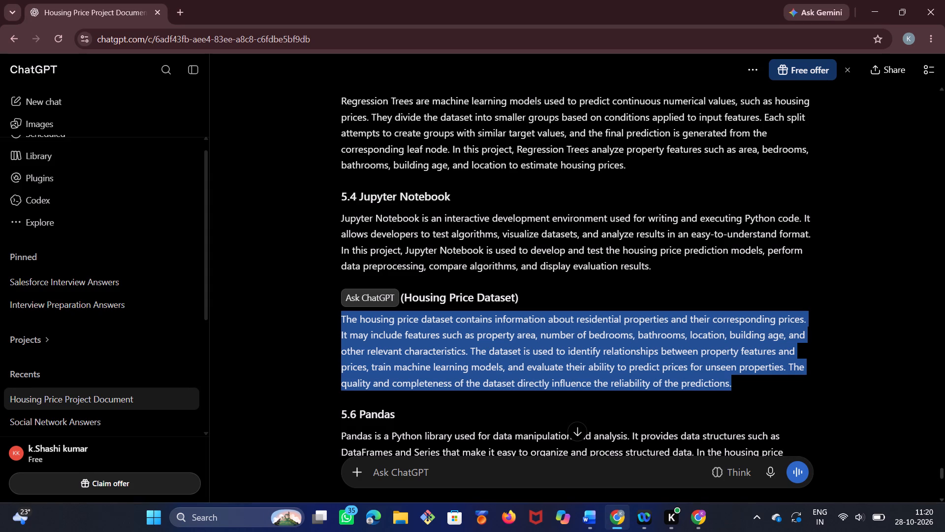
drag(517, 297, 445, 301)
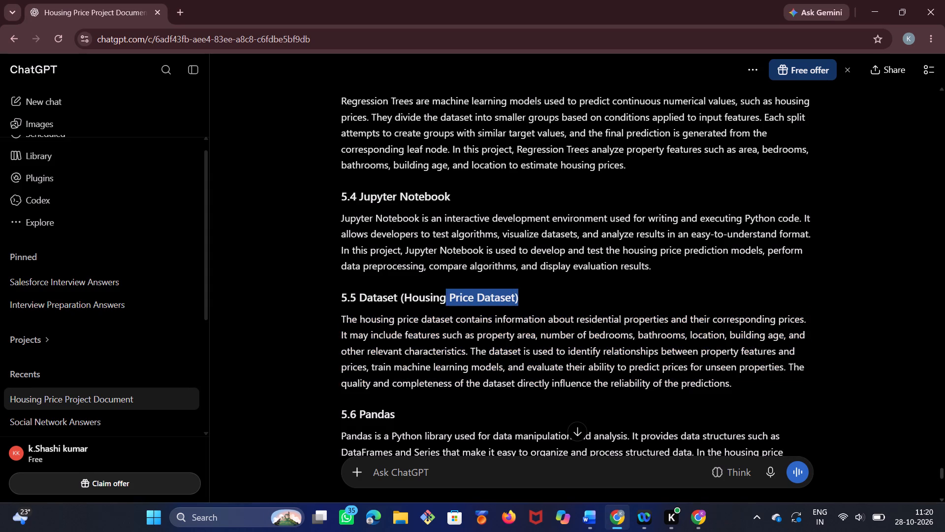
drag(445, 301, 406, 299)
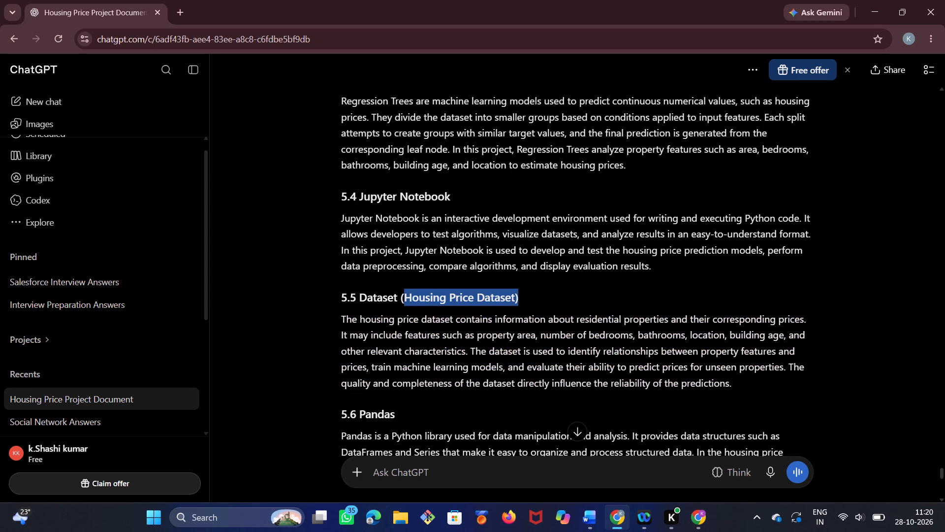
key(ctrl+c)
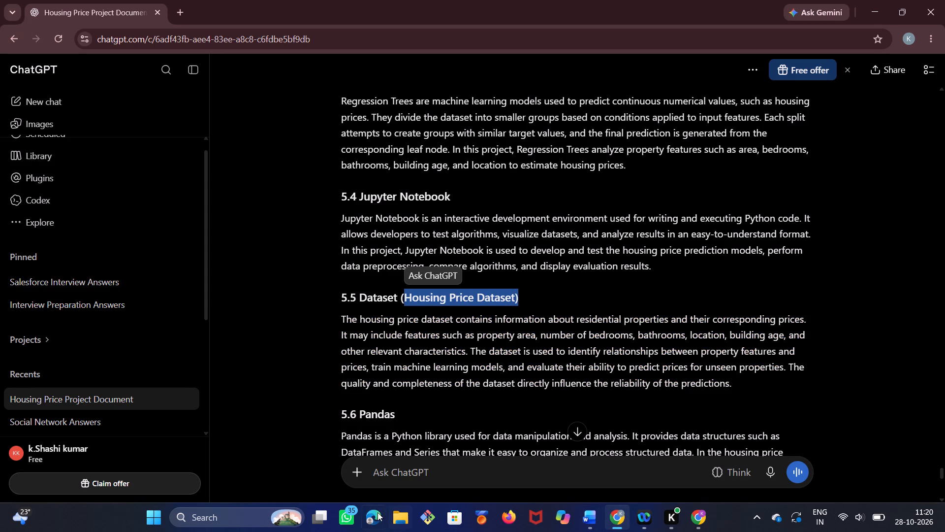
click(582, 519)
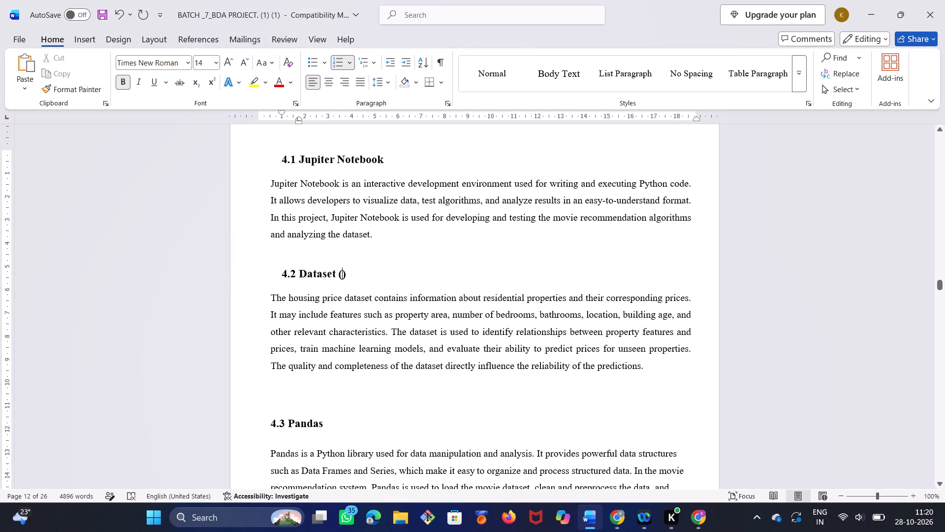
key(ctrl+v)
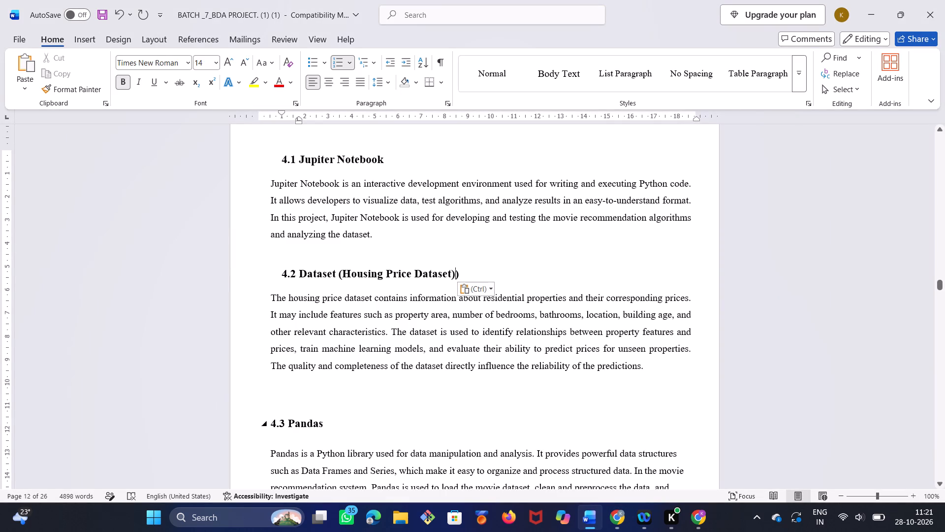
scroll(416, 373, down, 4)
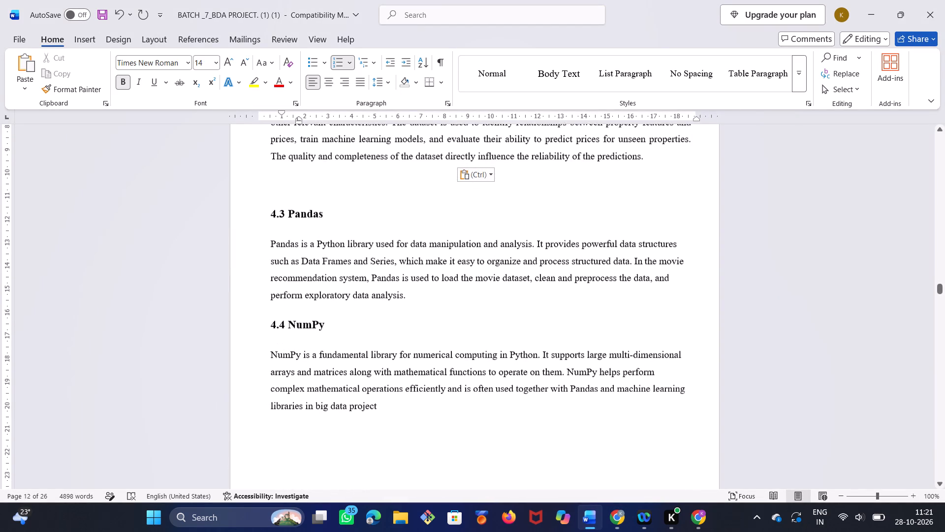
scroll(416, 373, down, 5)
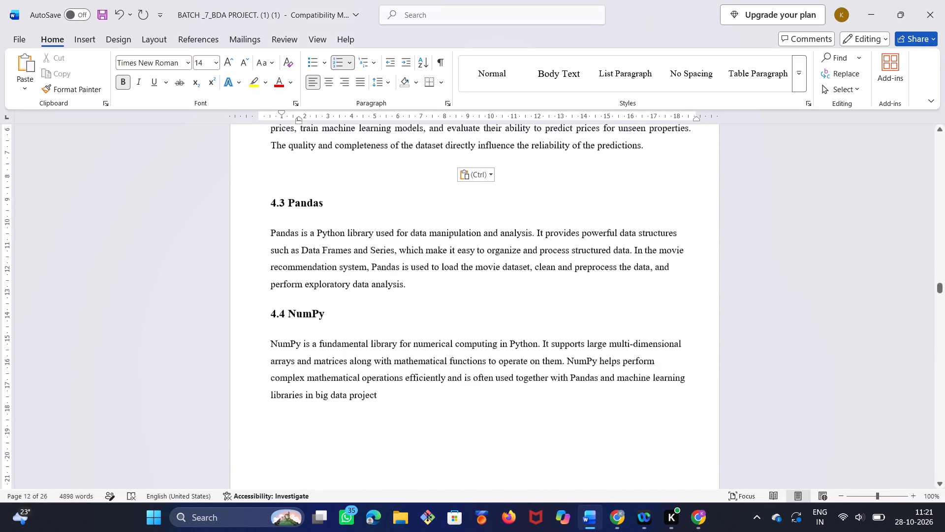
scroll(468, 327, up, 2)
scroll(468, 327, down, 1)
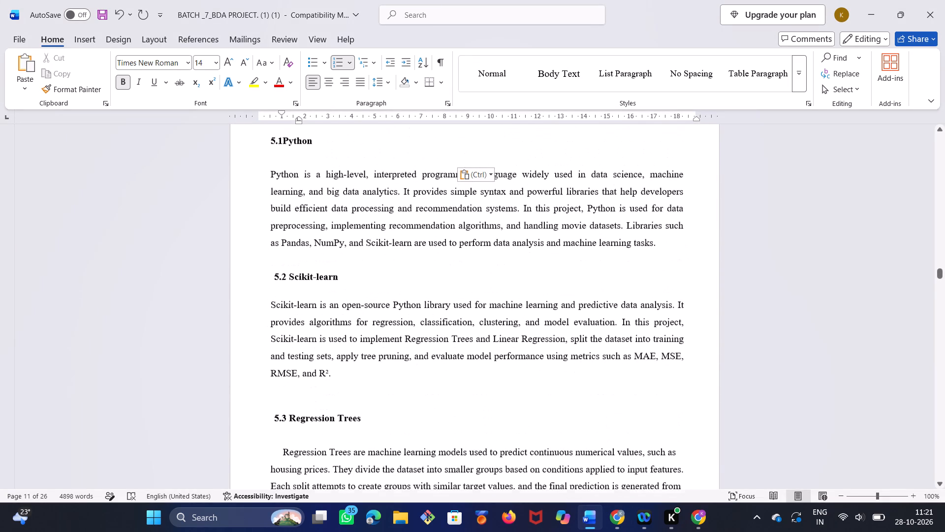
scroll(468, 327, down, 4)
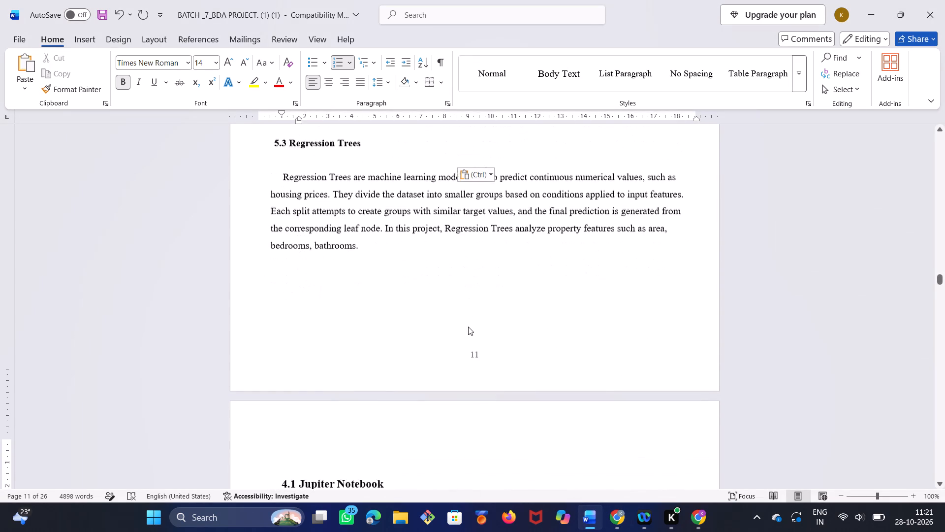
scroll(468, 327, down, 1)
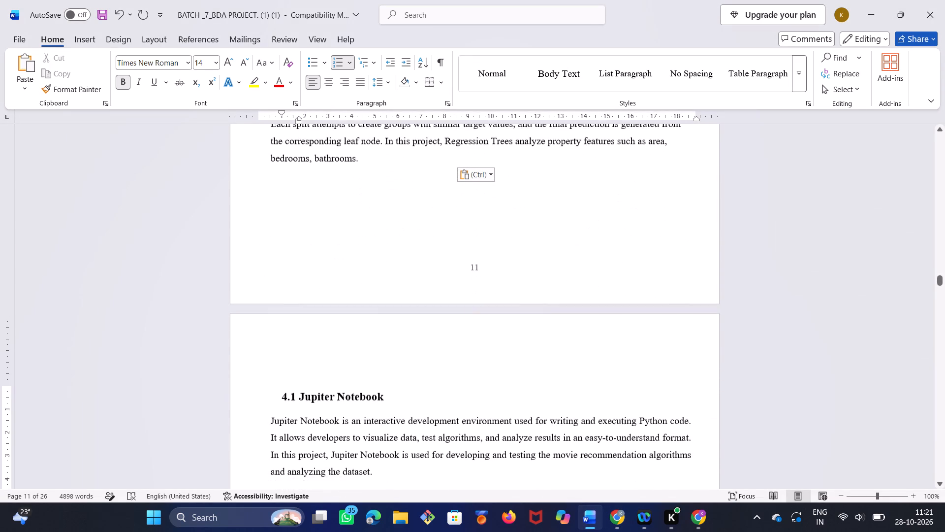
click(290, 399)
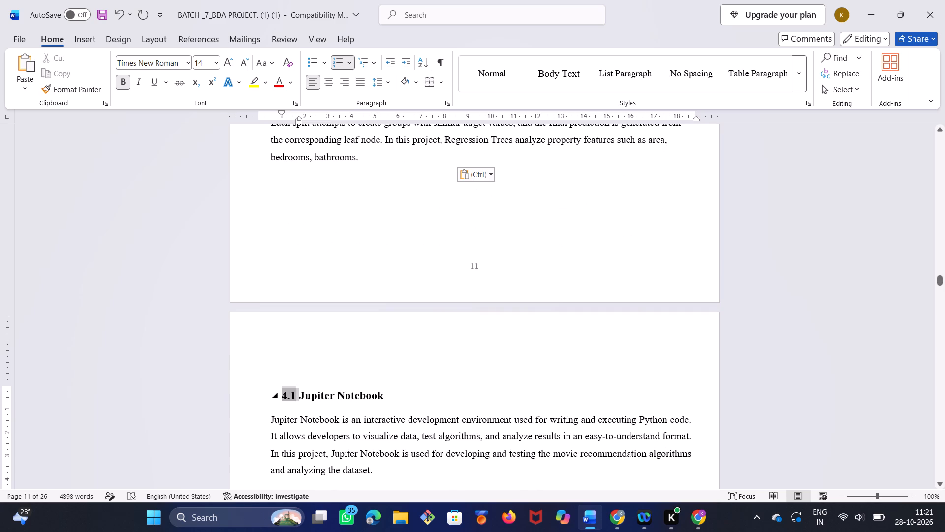
key(BackSpace)
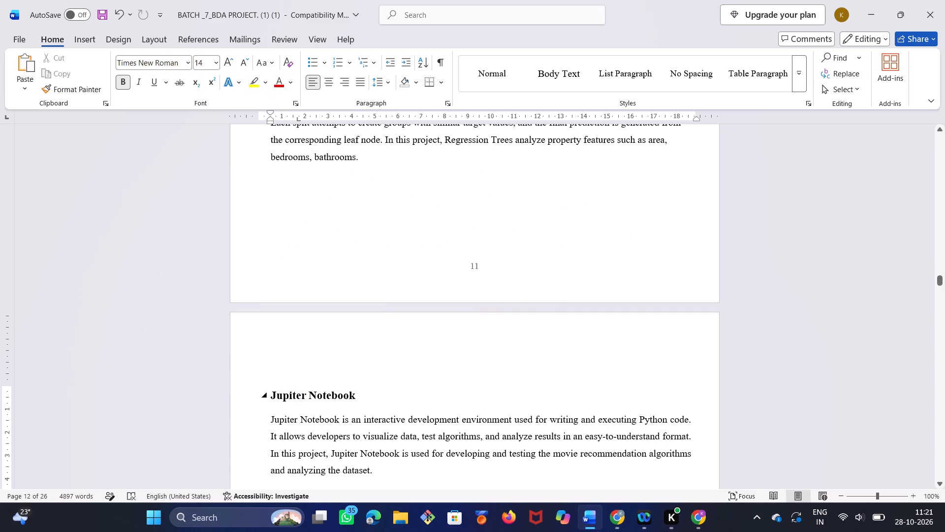
text(5.4)
scroll(290, 399, down, 1)
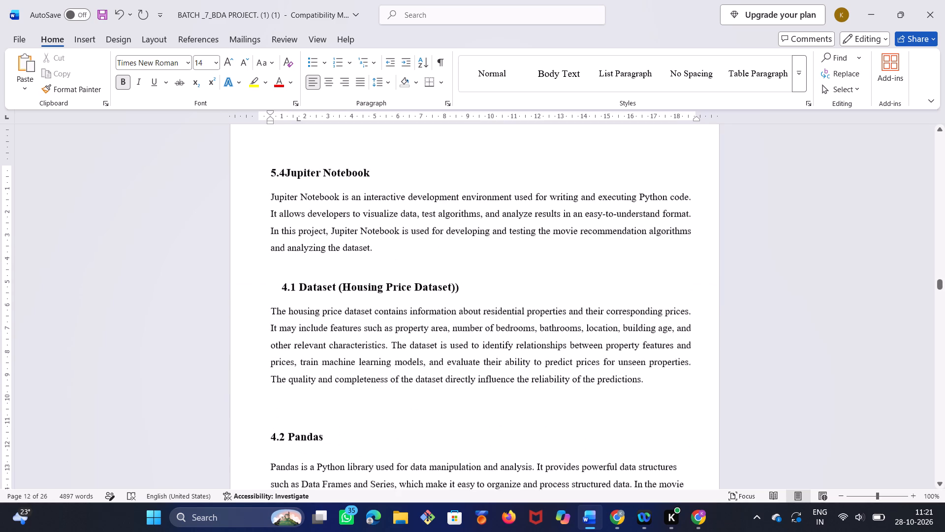
scroll(290, 399, down, 1)
scroll(290, 399, up, 1)
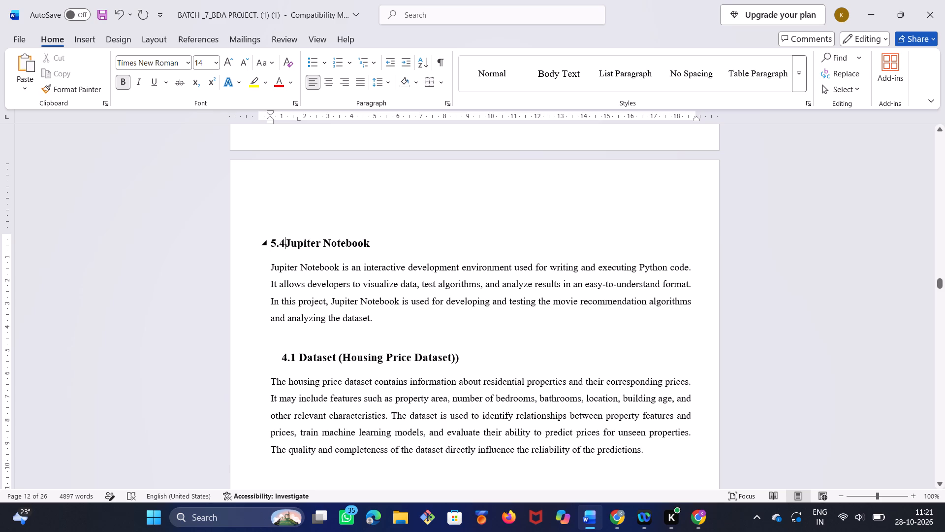
click(272, 239)
key(space)
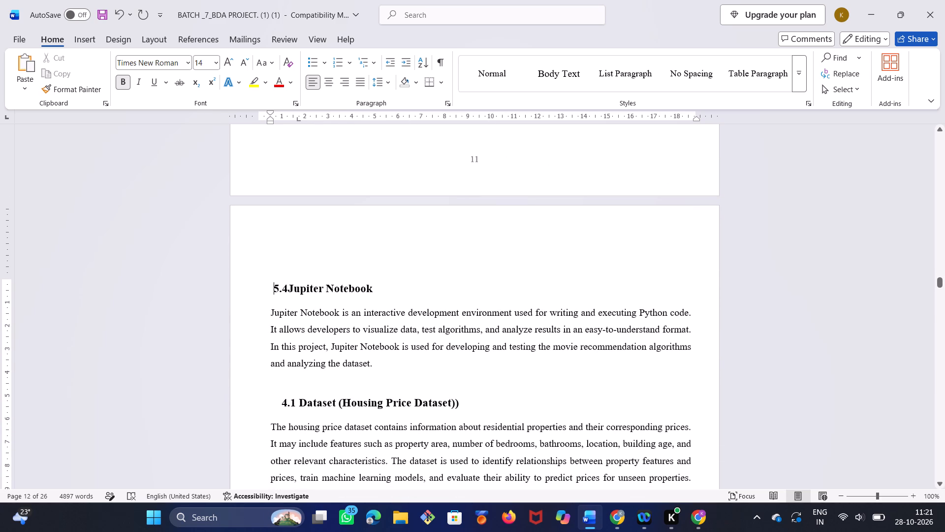
Replace the automatic number of the Dataset (Housing Price Dataset) heading with 5.5, followed by a space.
click(283, 405)
key(BackSpace)
text(5.5)
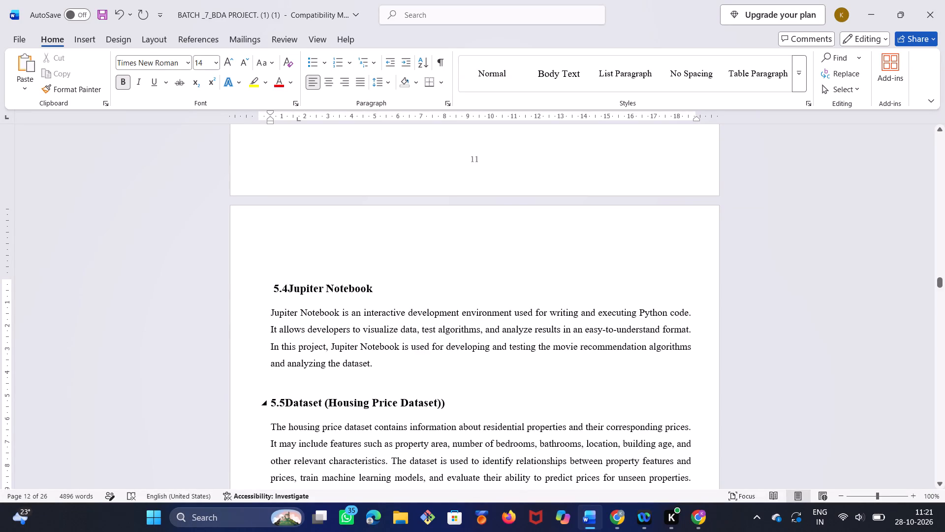
key(space)
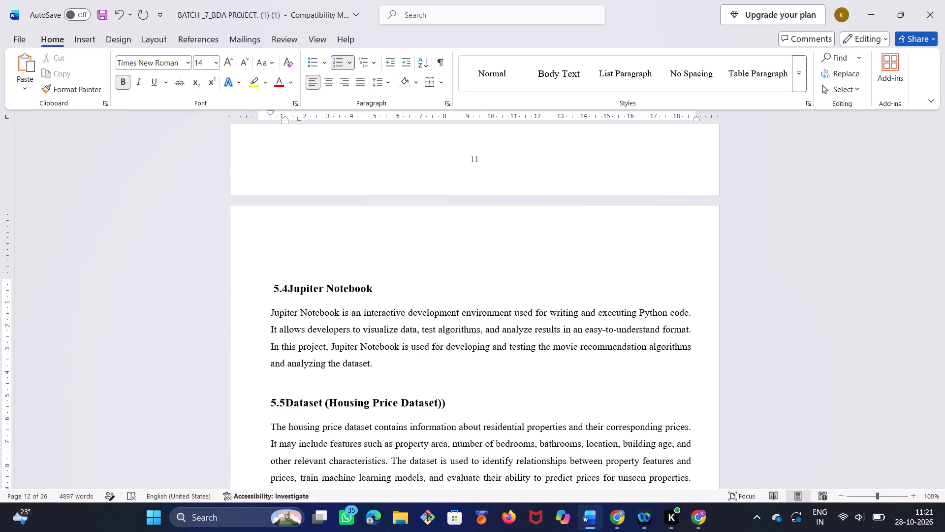
key(space)
Replace the Pandas heading's number with 5.6, continuing the numbering to 5.7 for NumPy.
scroll(398, 423, down, 2)
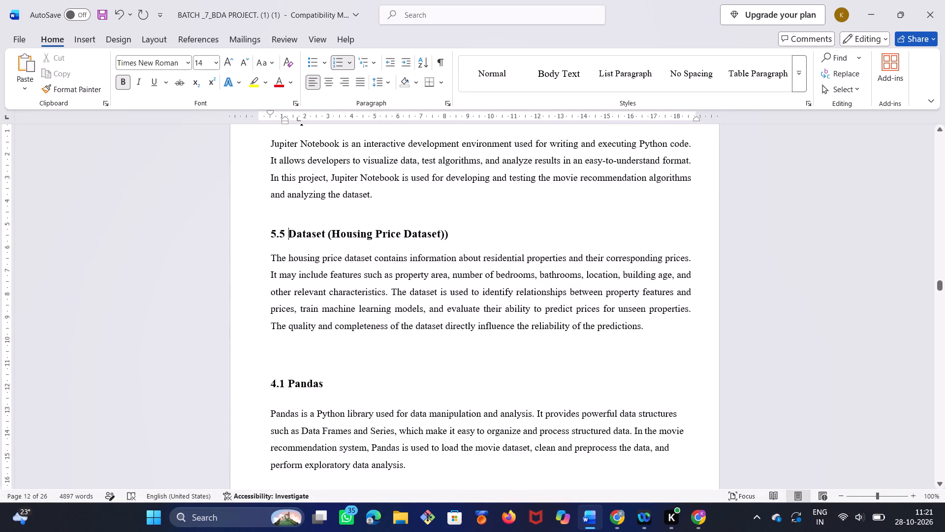
scroll(398, 423, down, 1)
click(282, 367)
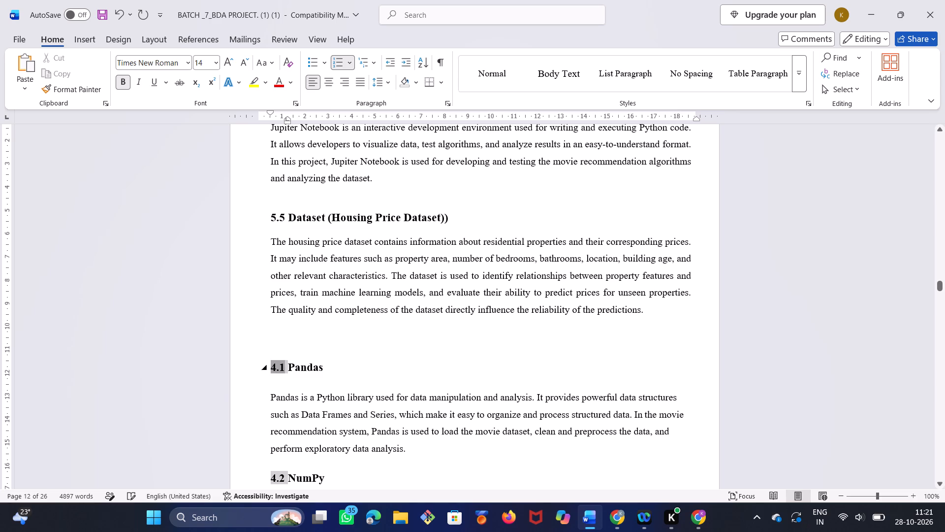
key(BackSpace)
text(5.6)
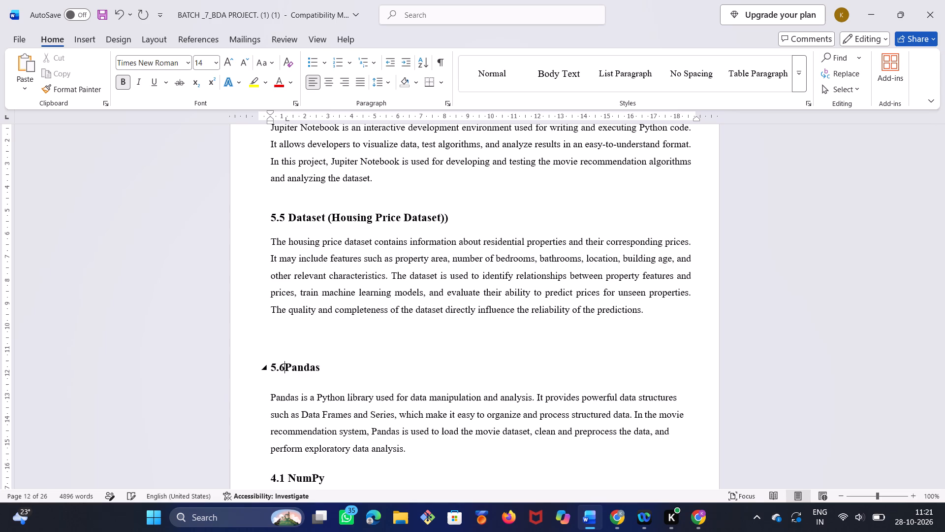
key(space)
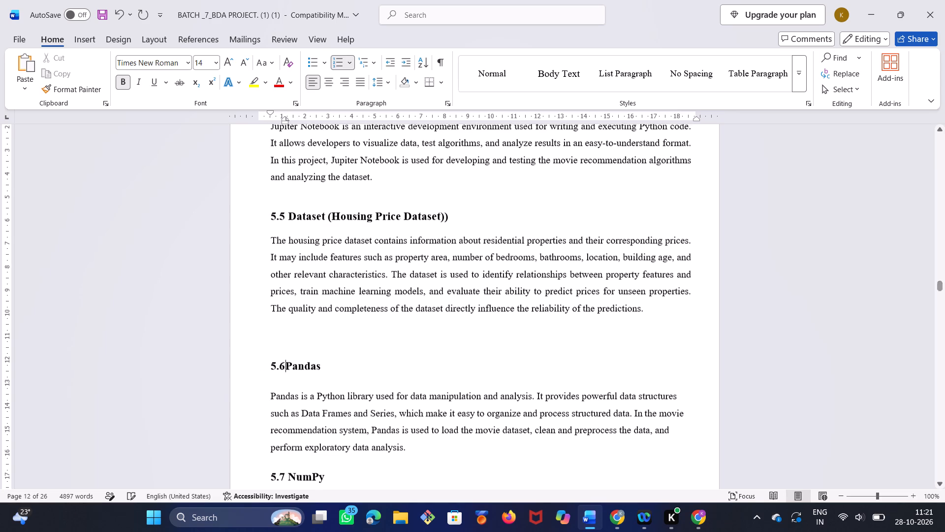
Review the spacing of the renumbered software environment headings from 5.7 NumPy back up to 5.1 Python.
scroll(301, 459, down, 2)
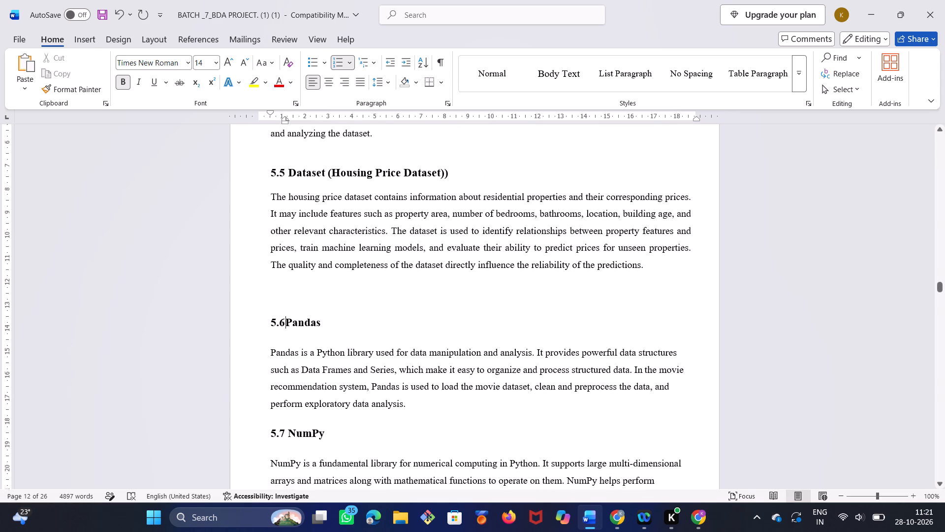
scroll(304, 432, down, 1)
scroll(304, 319, up, 1)
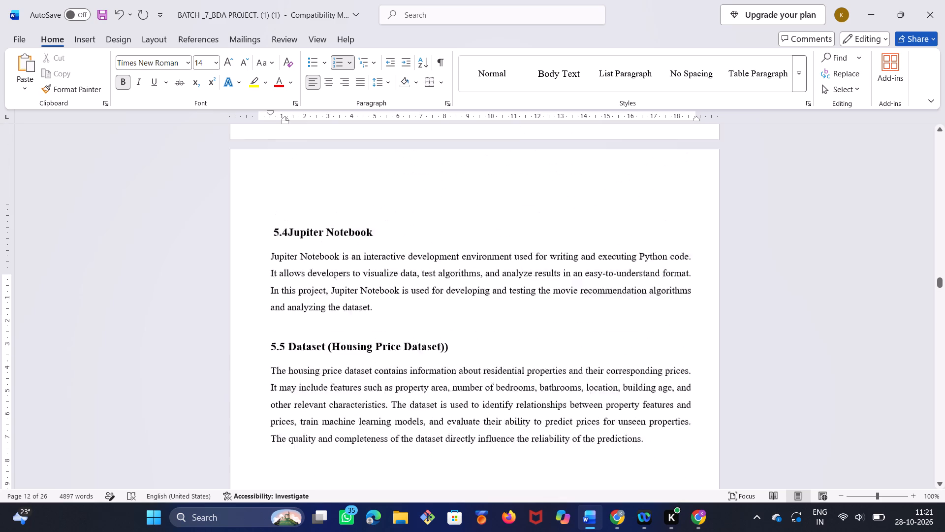
scroll(304, 319, up, 5)
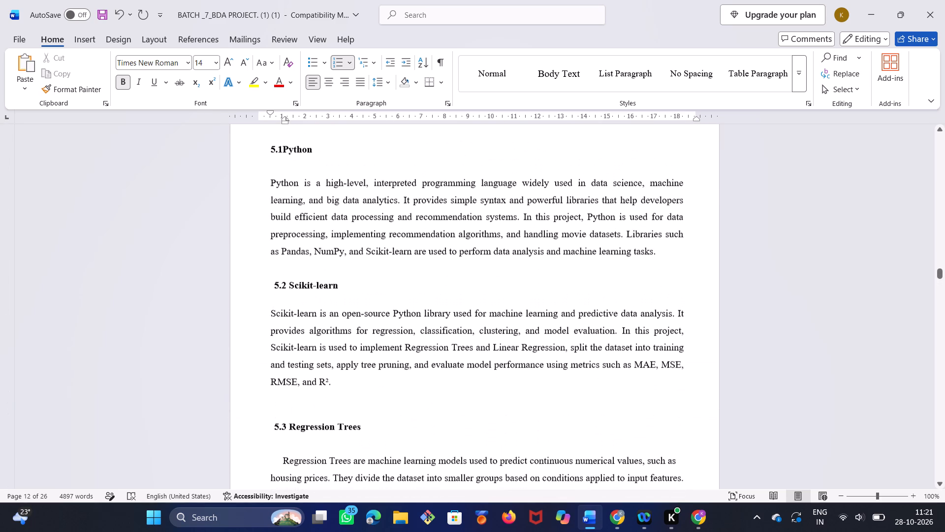
scroll(304, 319, down, 1)
scroll(304, 319, up, 1)
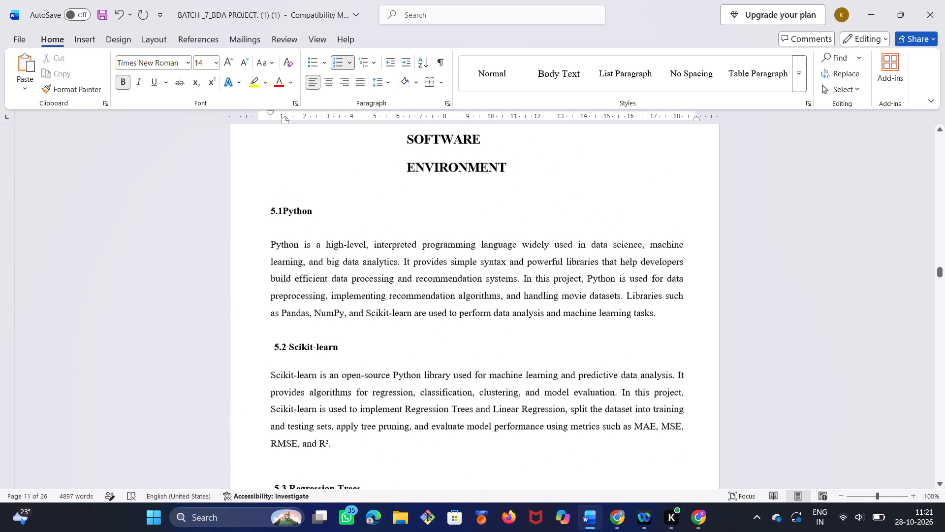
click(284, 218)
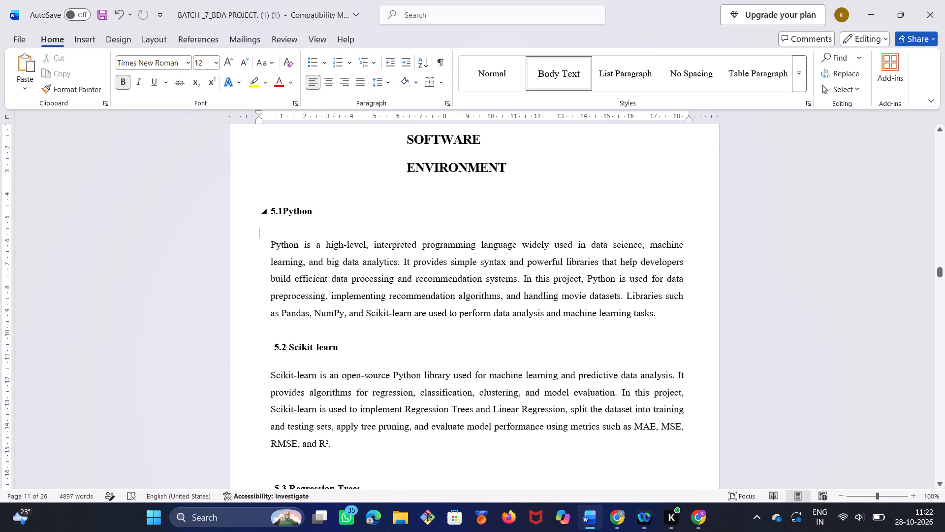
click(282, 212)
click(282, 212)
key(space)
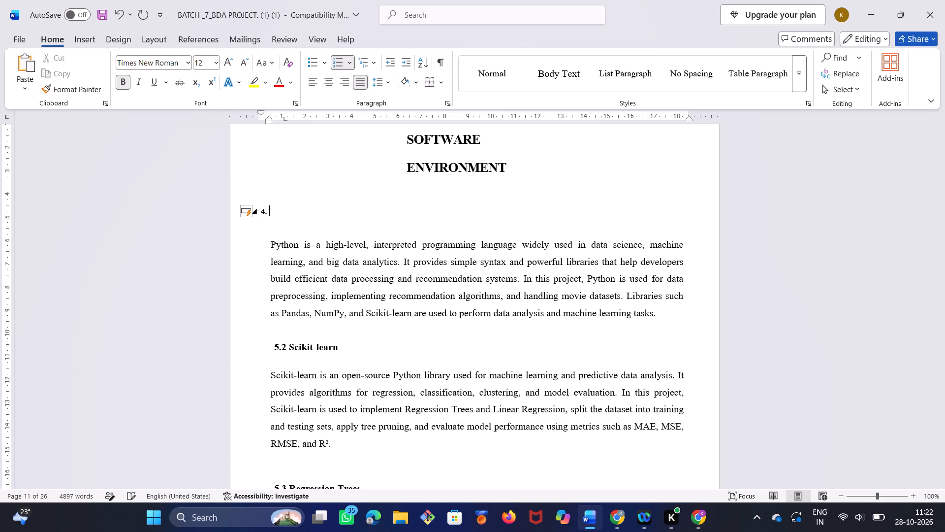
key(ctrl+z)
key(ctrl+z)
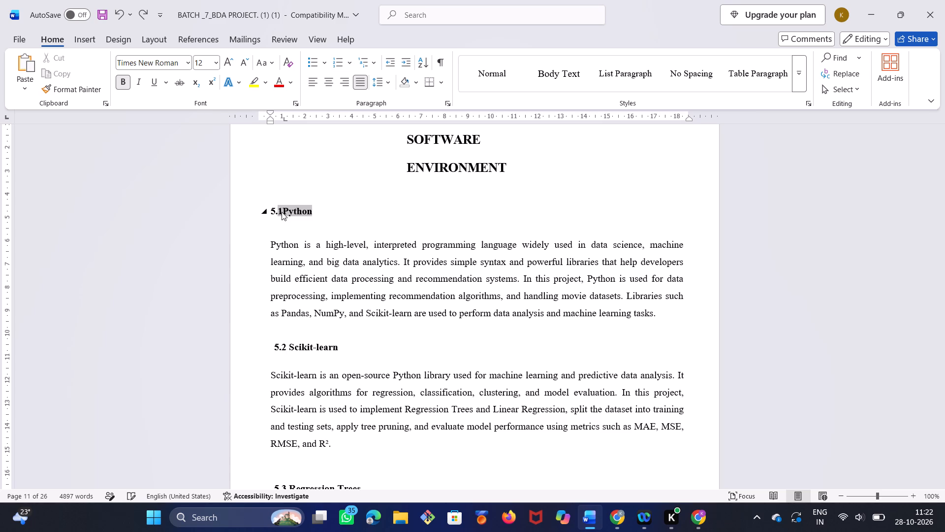
Insert a space between the number 5.1 and the word Python in the first software environment heading.
click(295, 236)
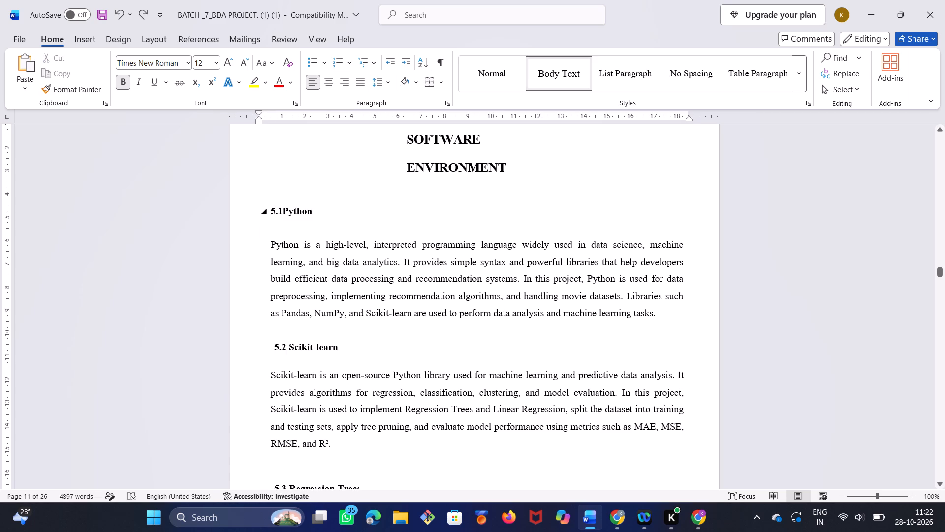
click(281, 211)
key(space)
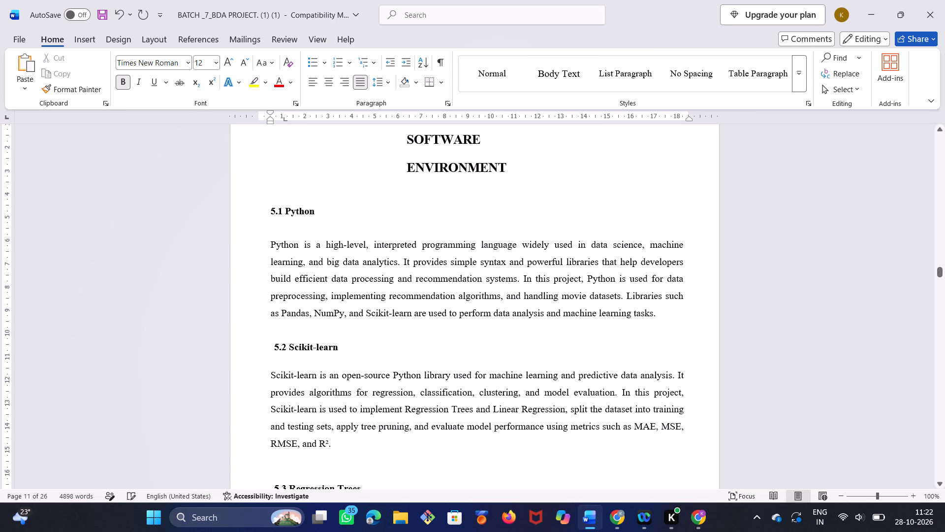
Insert a space between the number 5.6 and the word Pandas in the Pandas heading.
scroll(286, 236, down, 3)
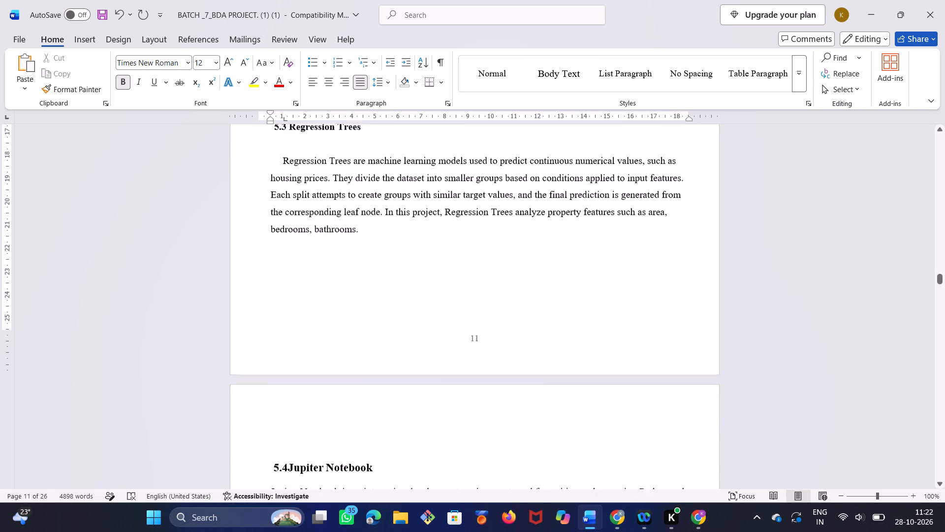
scroll(286, 236, down, 1)
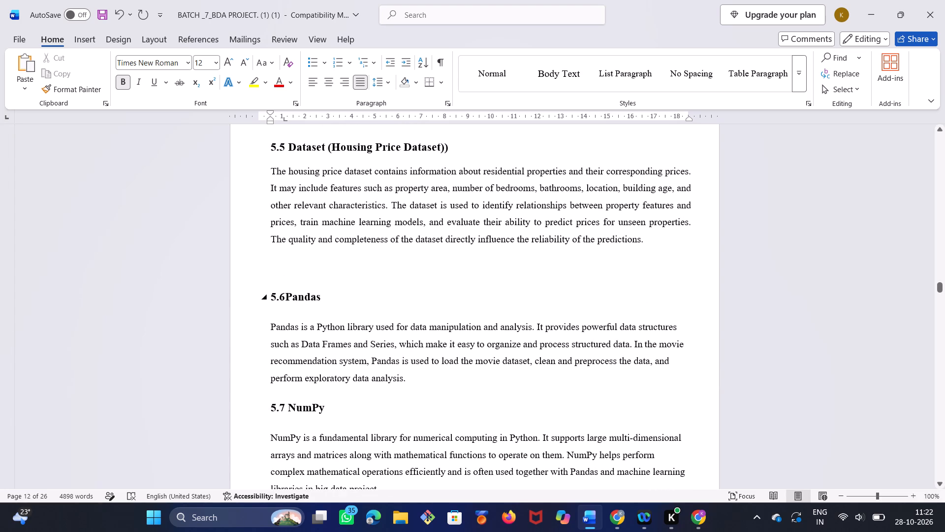
click(285, 297)
key(space)
Examine the pages after NumPy, from Hardware Requirements through Python Language, Features of Python, and Libraries and Packages Used.
scroll(285, 297, down, 1)
scroll(289, 356, down, 1)
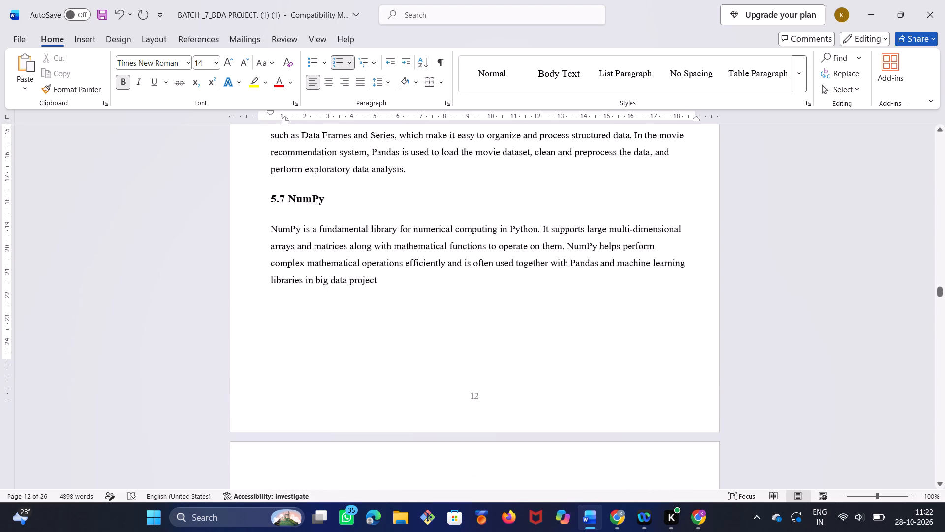
scroll(289, 356, down, 3)
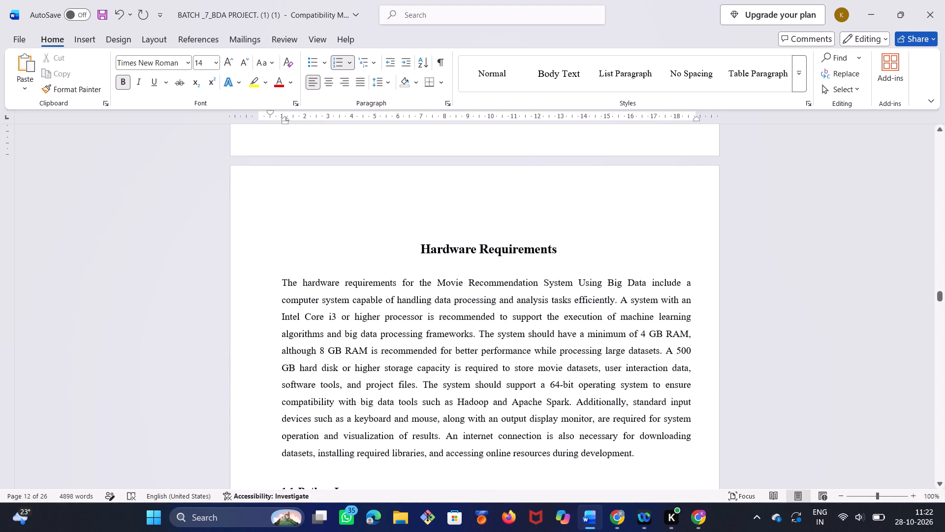
scroll(428, 272, down, 2)
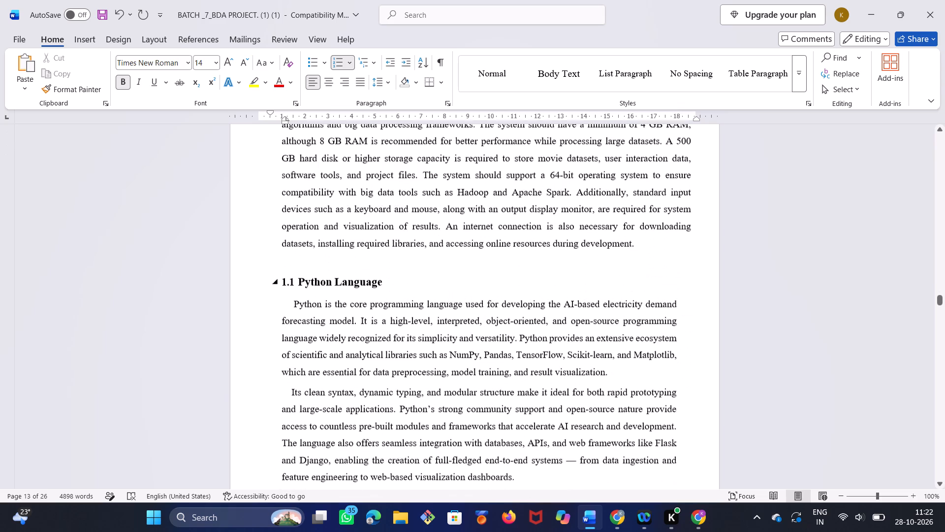
scroll(428, 272, down, 3)
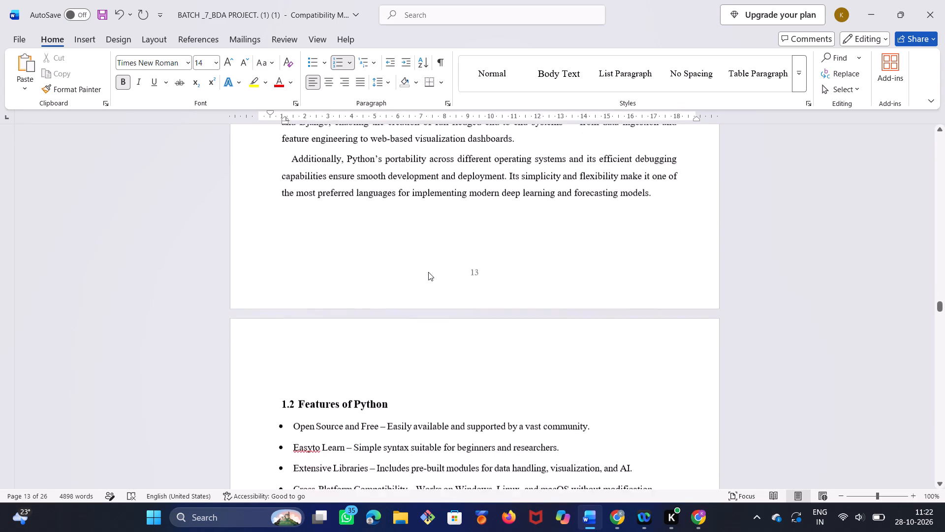
scroll(428, 272, down, 4)
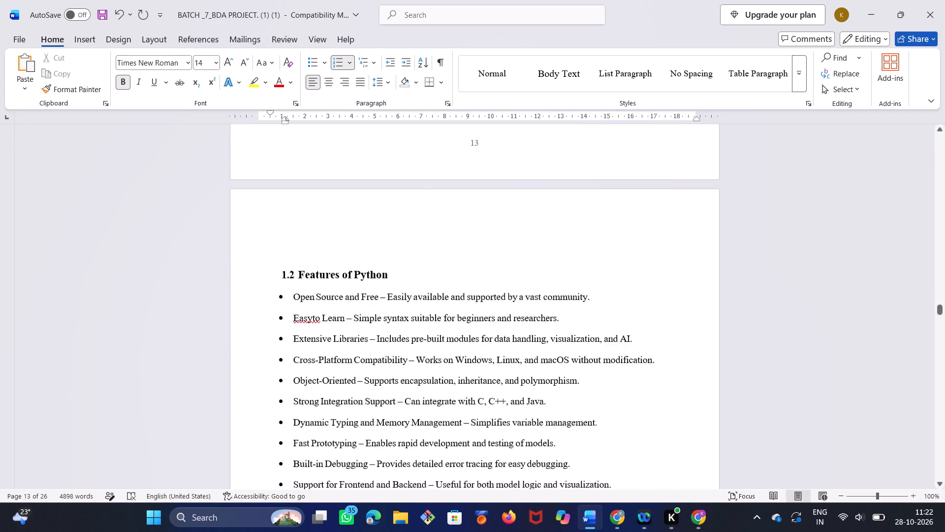
scroll(428, 272, down, 3)
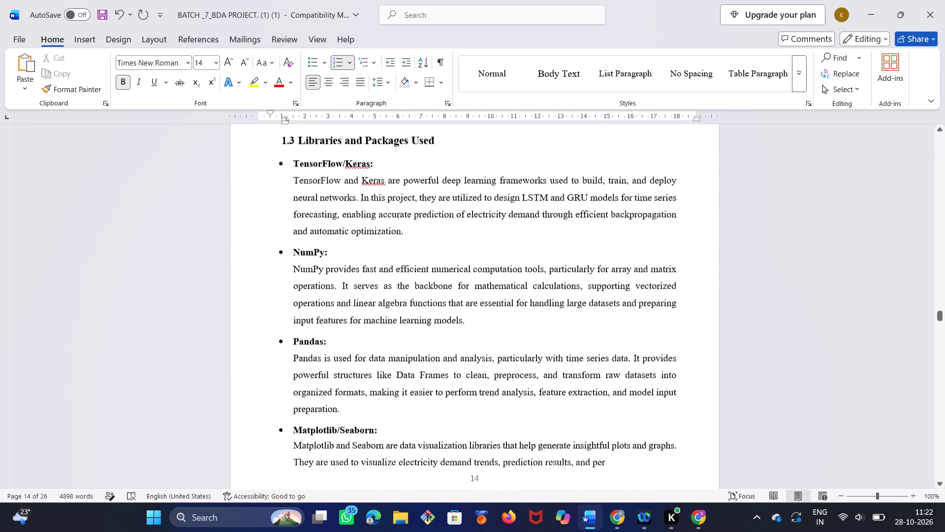
scroll(428, 272, down, 2)
scroll(428, 272, up, 1)
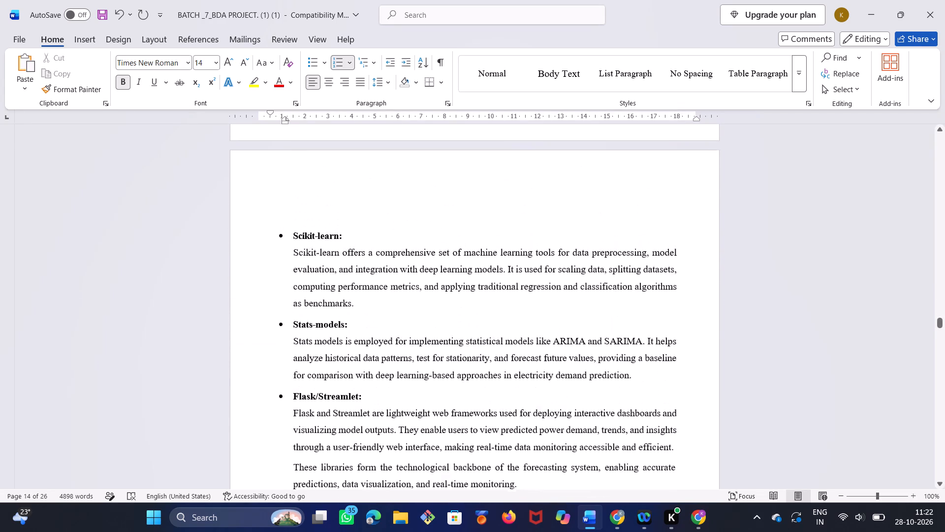
scroll(428, 272, up, 3)
scroll(428, 272, down, 1)
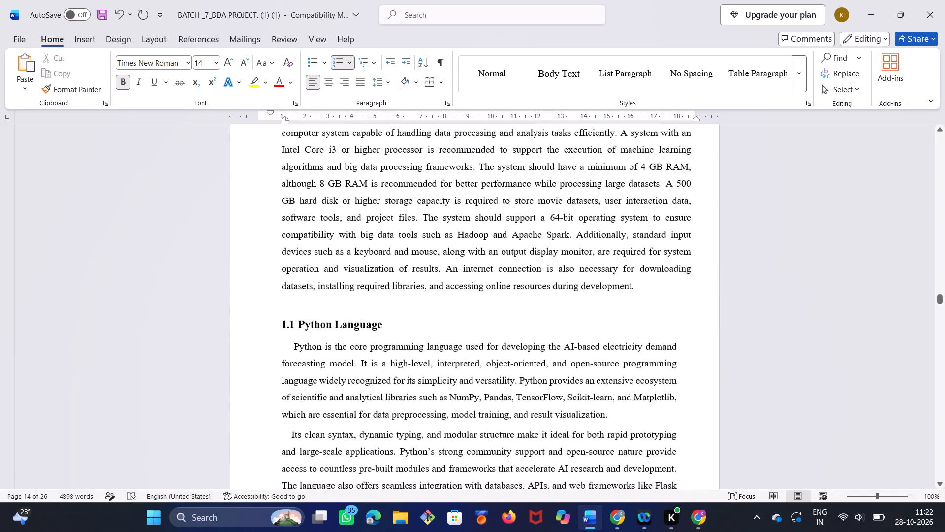
scroll(428, 272, down, 3)
scroll(428, 272, up, 1)
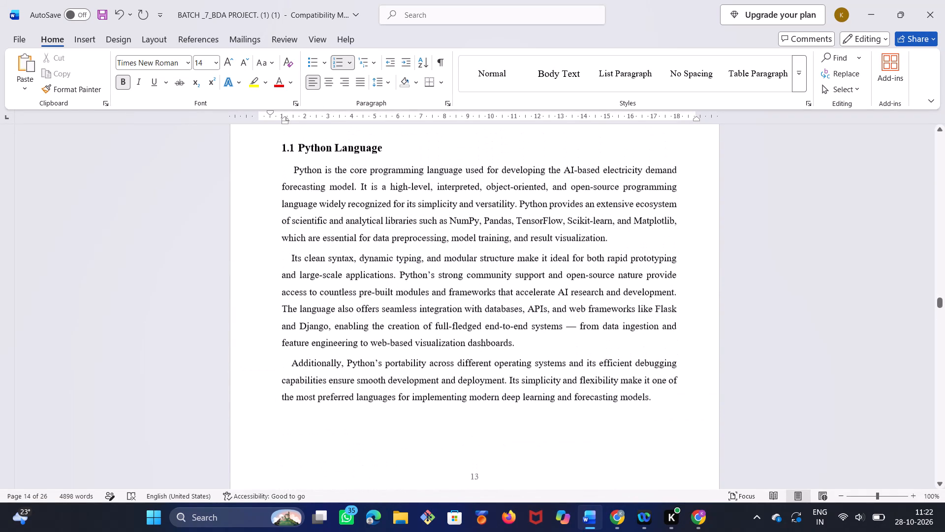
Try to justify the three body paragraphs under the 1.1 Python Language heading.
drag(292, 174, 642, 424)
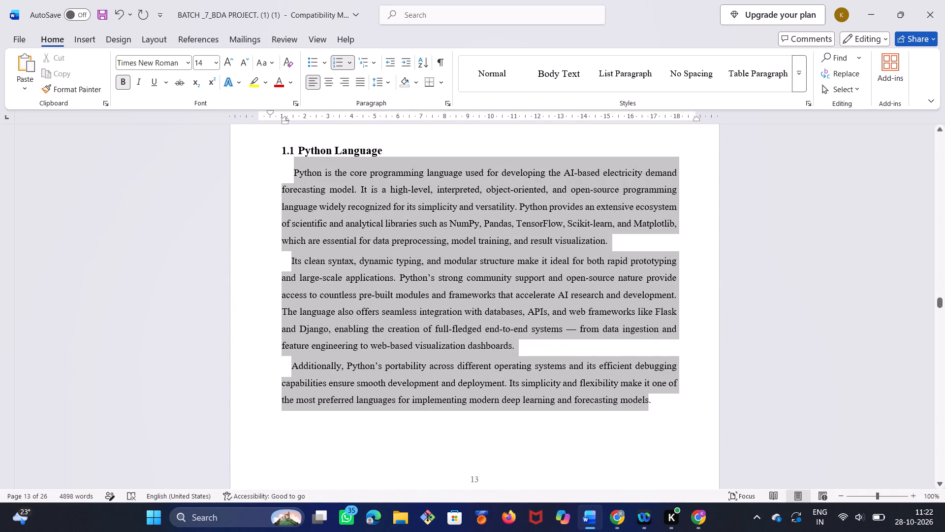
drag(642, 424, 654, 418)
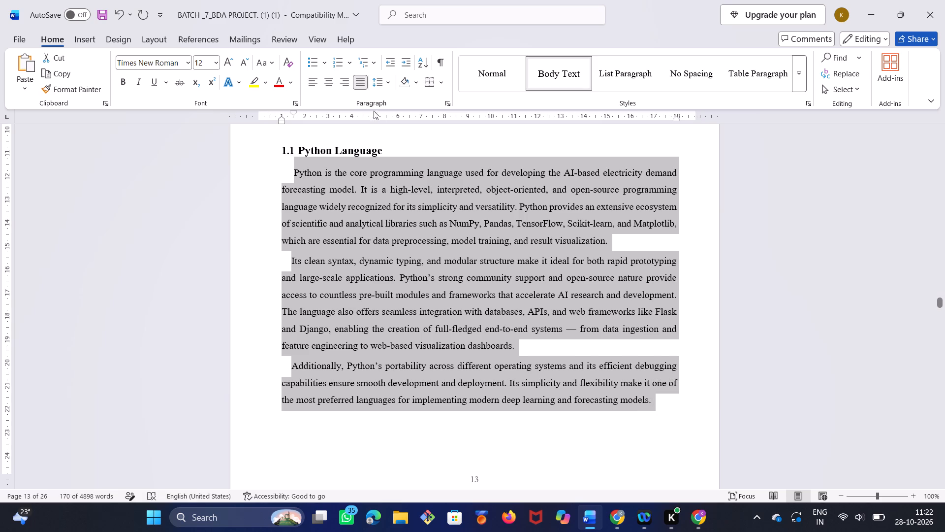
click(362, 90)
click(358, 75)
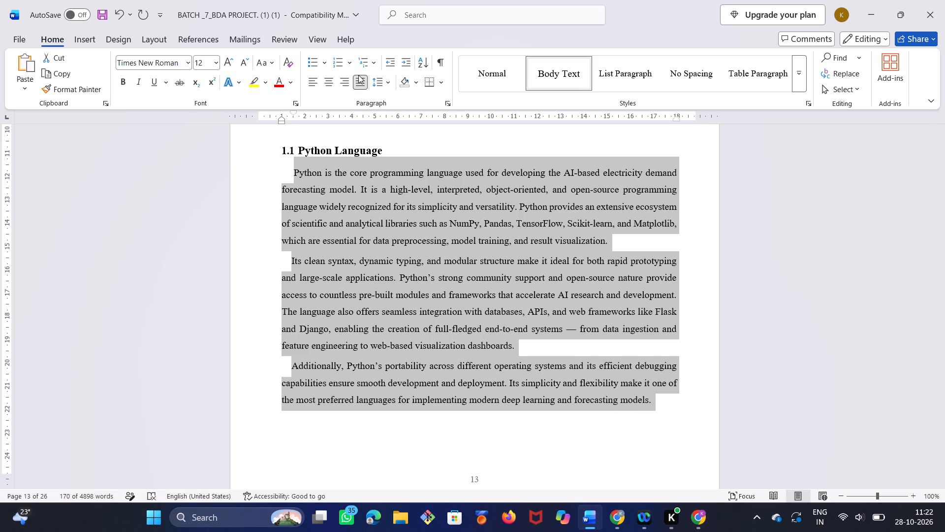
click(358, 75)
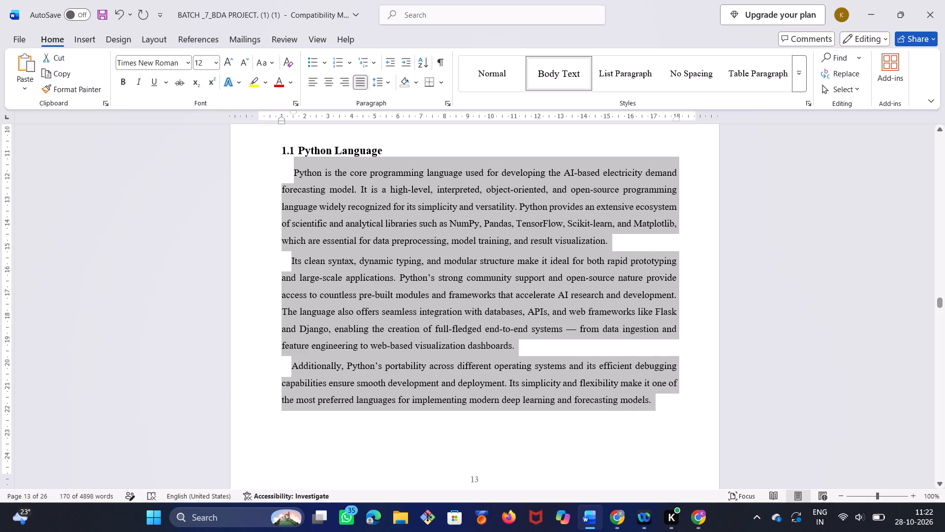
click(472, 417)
Pull the Hardware Requirements paragraph's right indent inward to about 18.3 cm on the ruler, using the NumPy paragraph for comparison.
scroll(472, 417, up, 3)
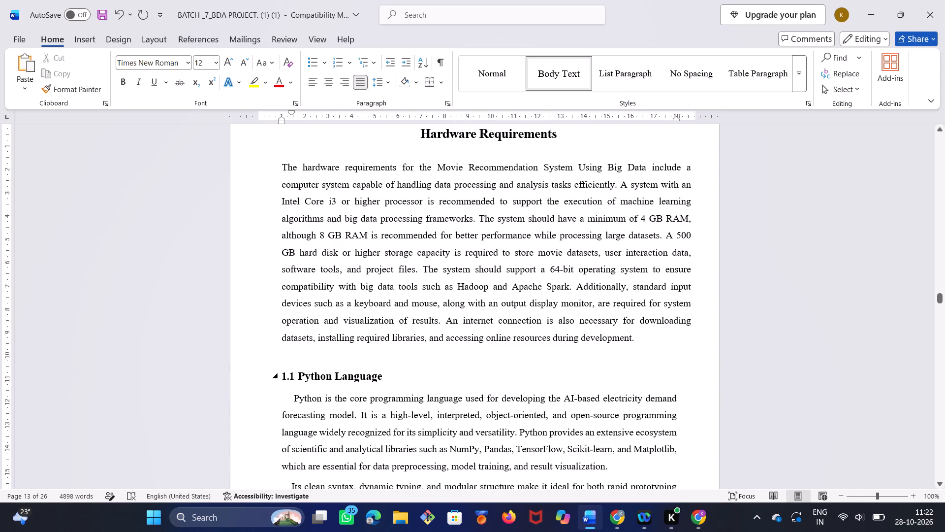
click(692, 166)
scroll(692, 166, up, 3)
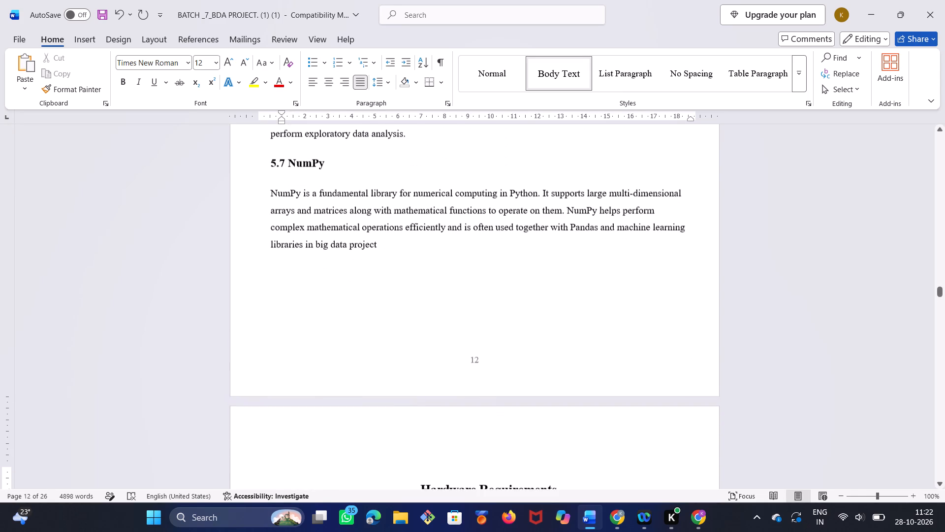
click(689, 211)
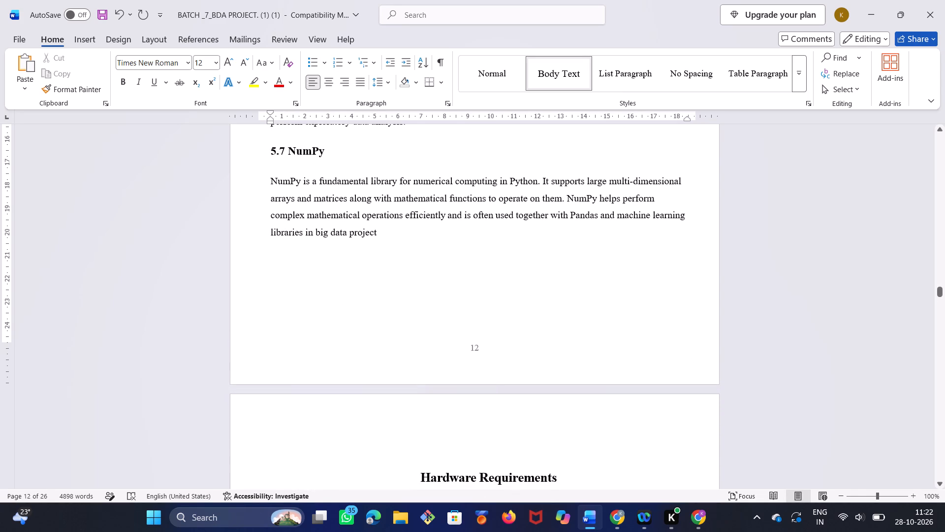
scroll(686, 214, down, 3)
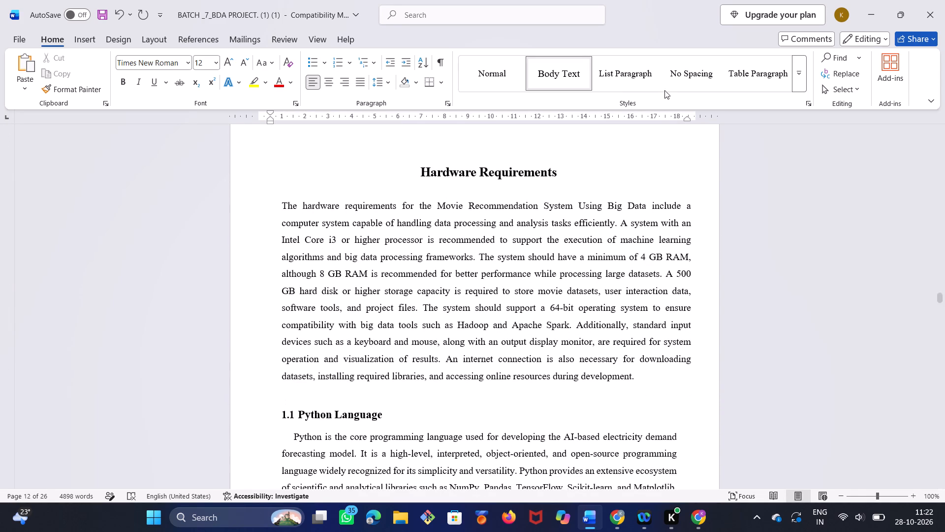
click(691, 206)
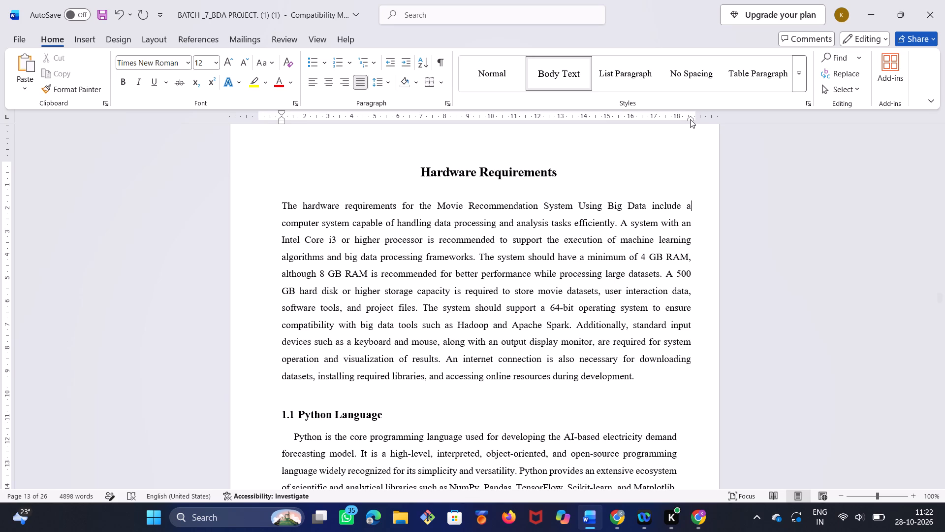
click(690, 119)
scroll(705, 279, down, 1)
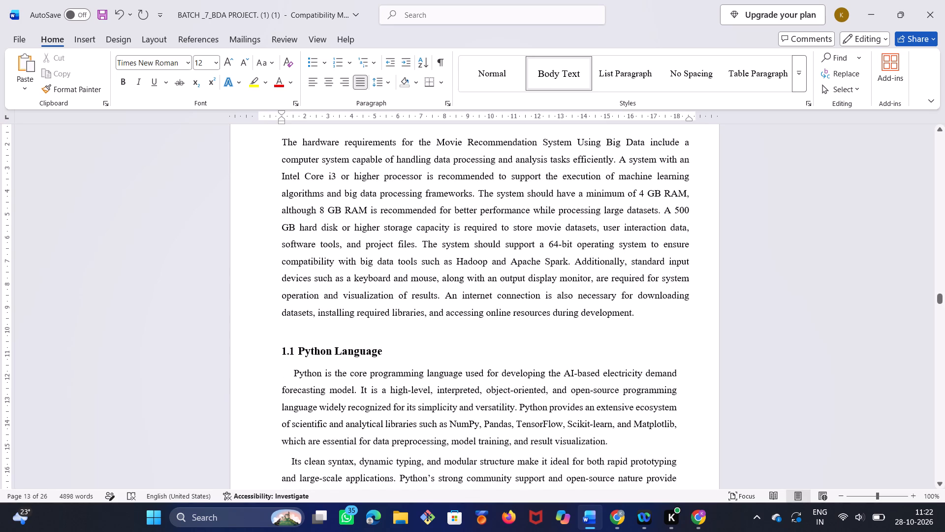
drag(691, 120, 684, 122)
scroll(679, 291, up, 1)
scroll(679, 291, down, 1)
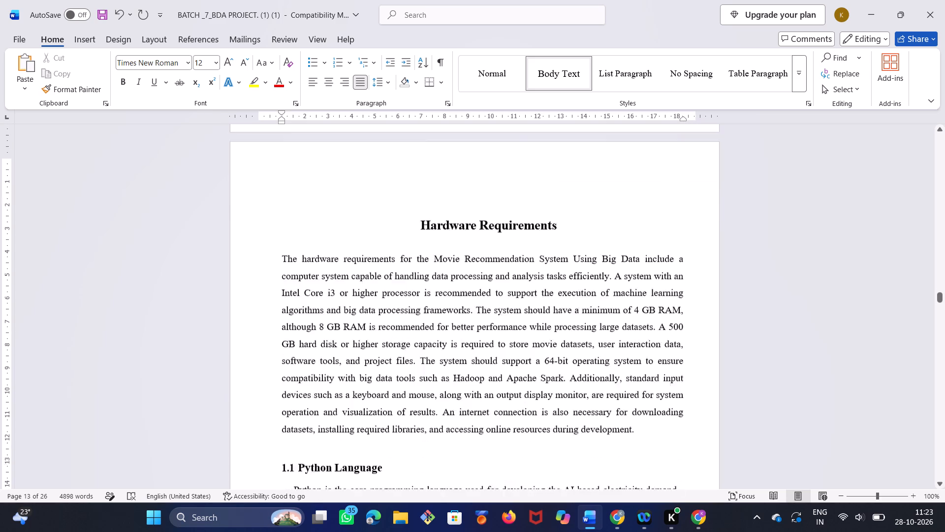
Review the 1.1 Python Language paragraphs and the 1.2 Features of Python heading and bullet list.
scroll(679, 291, down, 3)
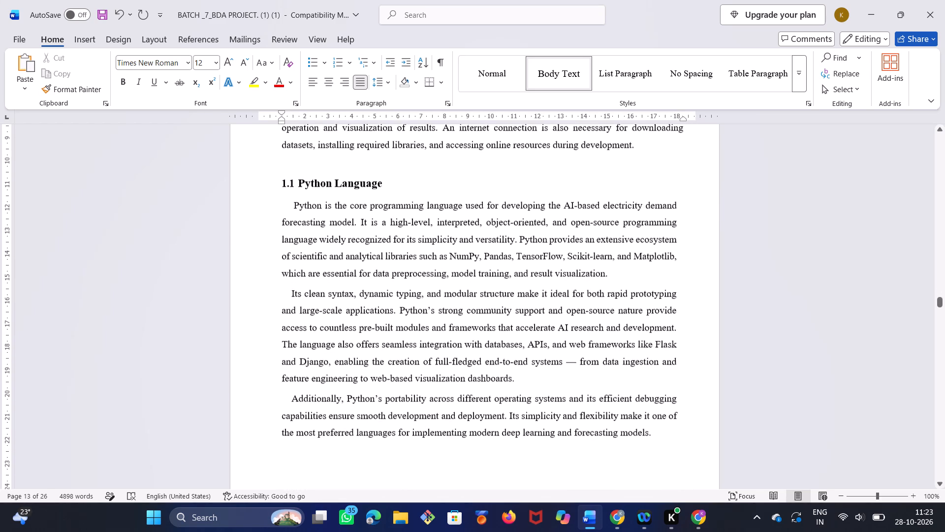
scroll(679, 291, down, 3)
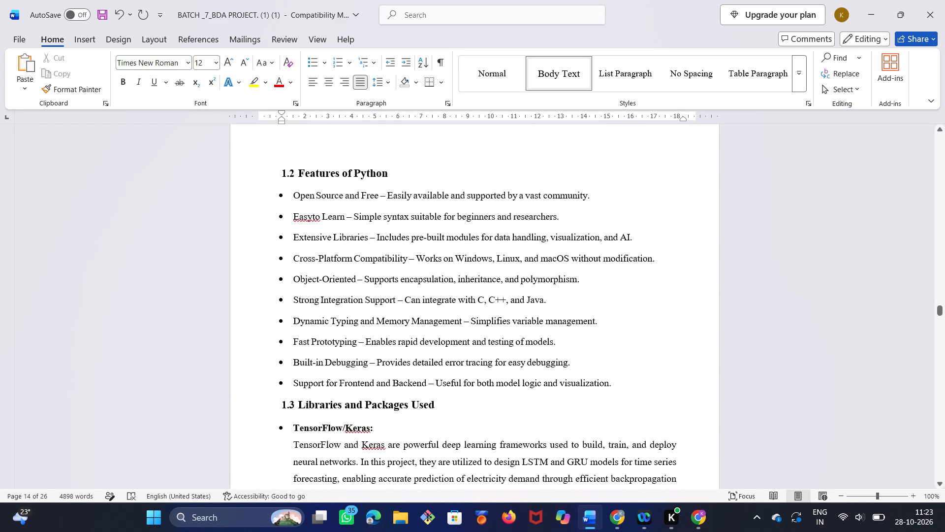
drag(298, 176, 393, 173)
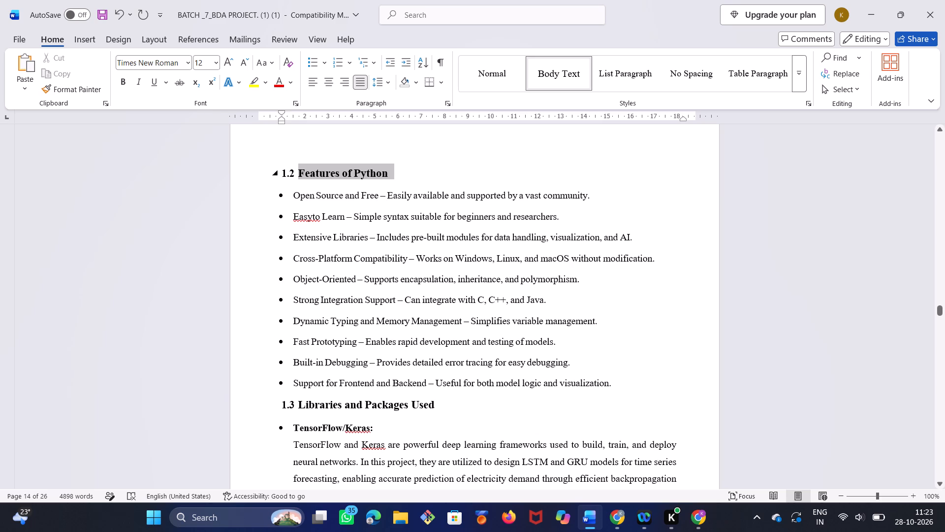
drag(393, 173, 446, 166)
click(446, 166)
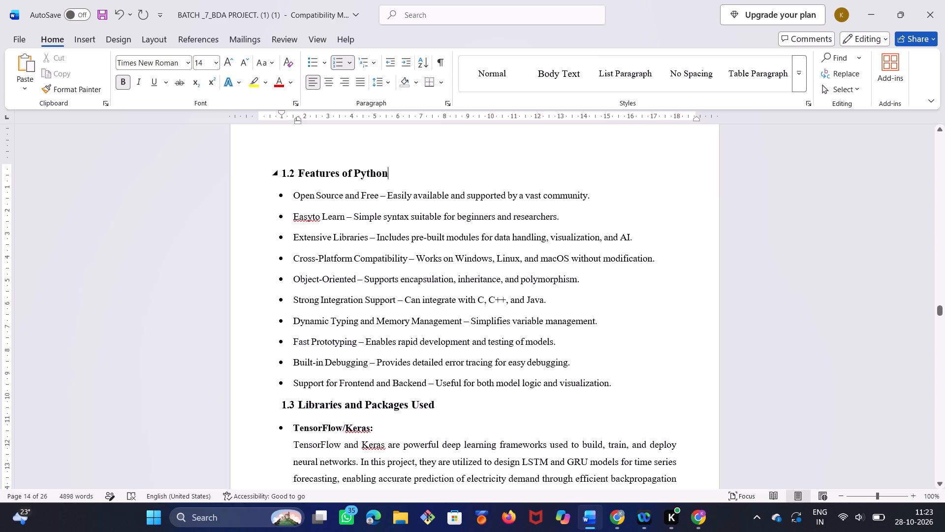
Copy the heading text "Libraries and Packages Used" from section 1.3.
scroll(430, 311, down, 3)
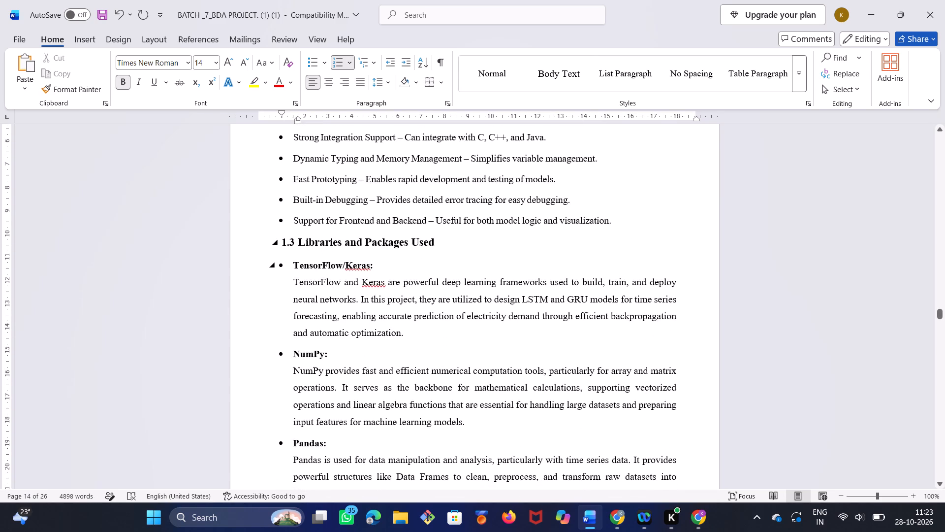
drag(298, 241, 440, 246)
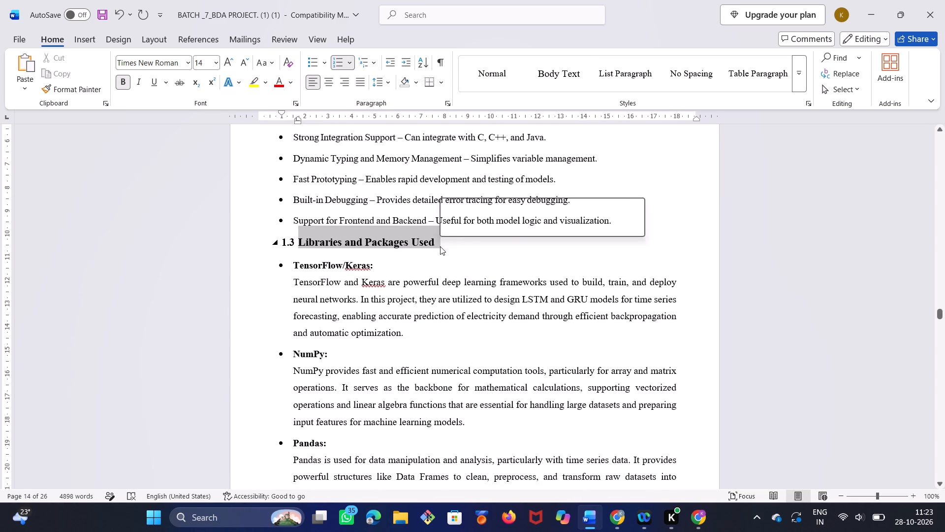
key(ctrl+c)
Examine the pages from Hardware Requirements through the Python sections and library descriptions up to the start of Chapter 6.
scroll(440, 246, up, 5)
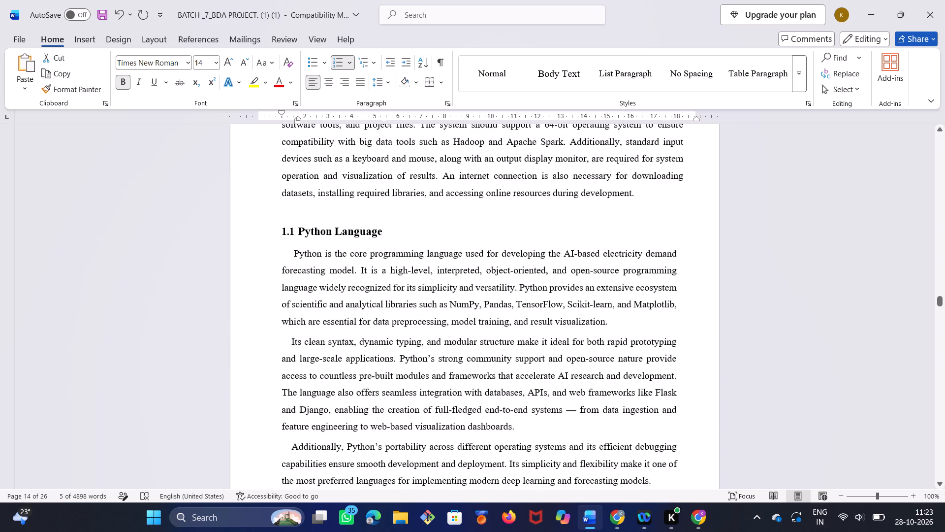
scroll(440, 246, up, 2)
scroll(440, 246, down, 2)
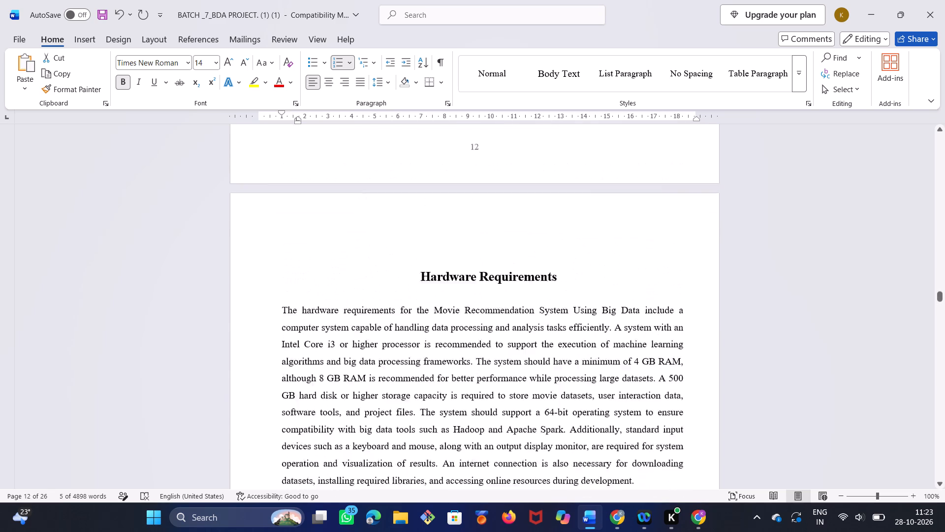
scroll(440, 246, down, 3)
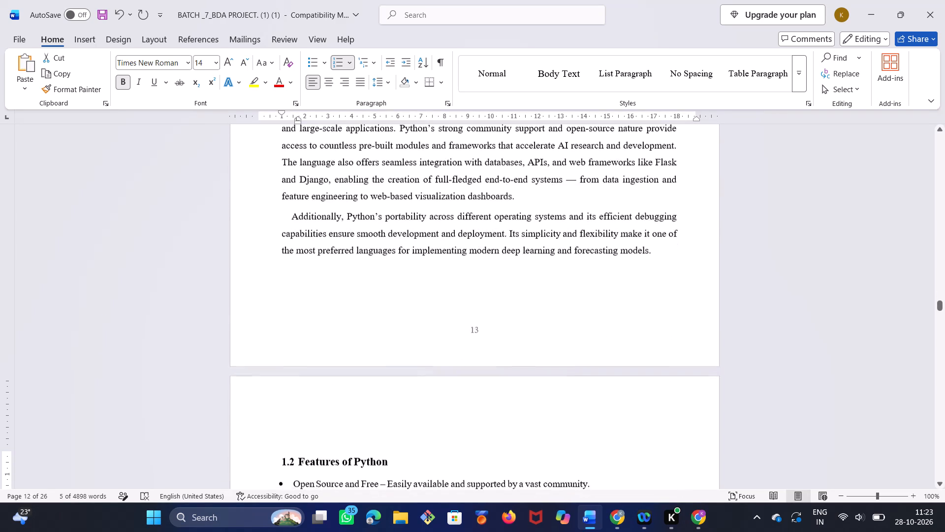
scroll(440, 246, down, 8)
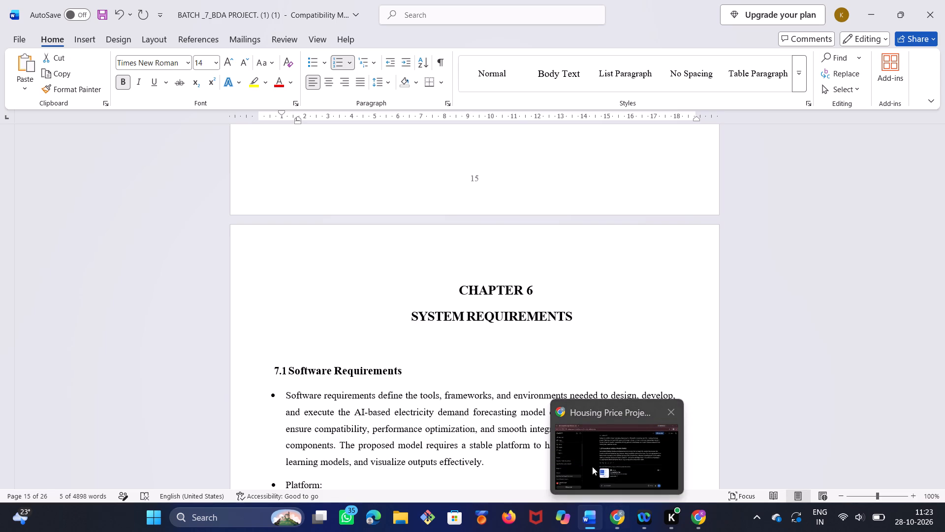
scroll(458, 409, up, 2)
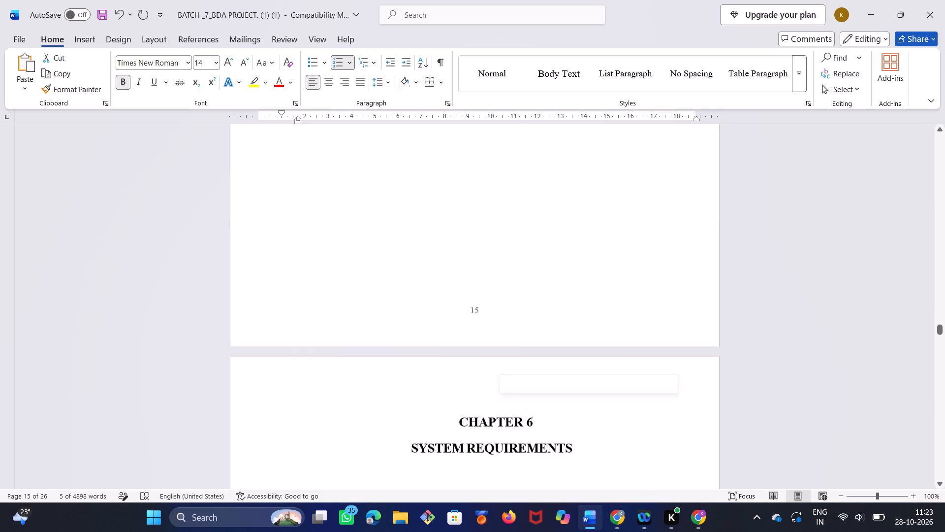
scroll(458, 409, up, 5)
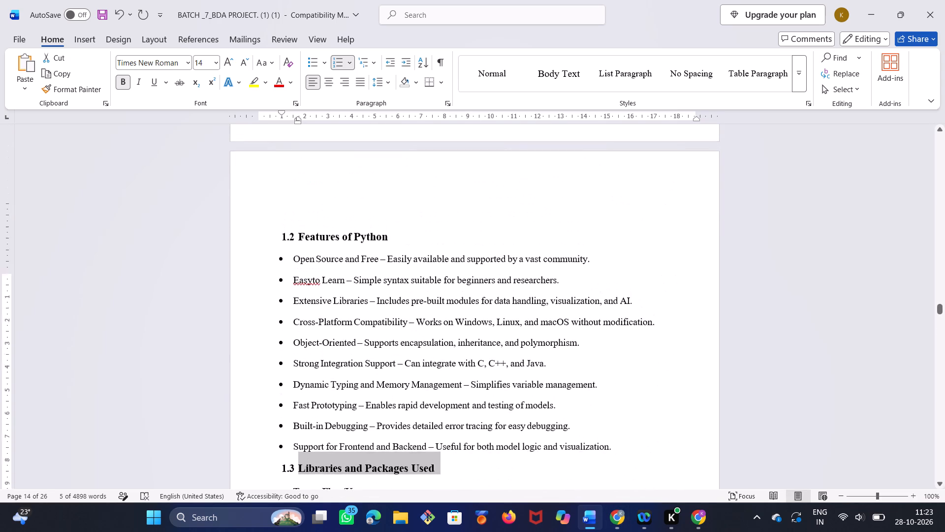
scroll(458, 409, up, 4)
scroll(458, 409, down, 2)
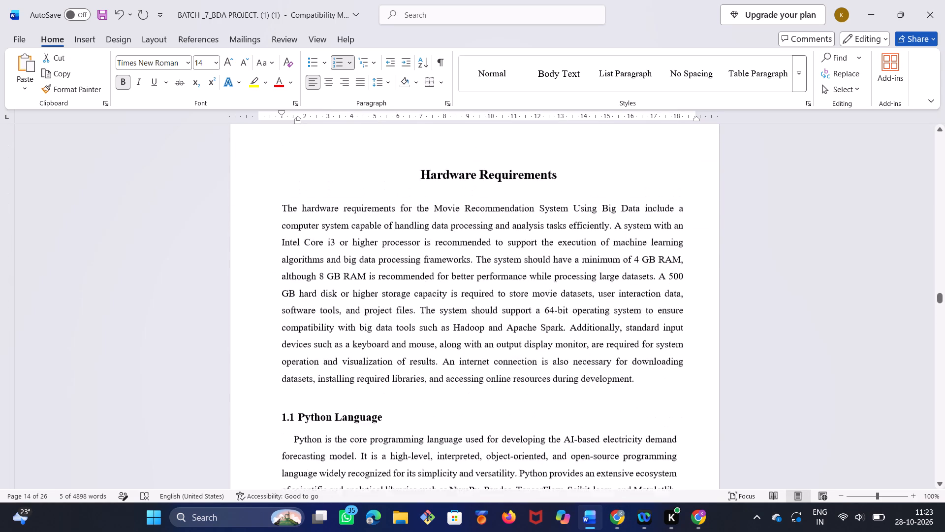
scroll(458, 409, down, 8)
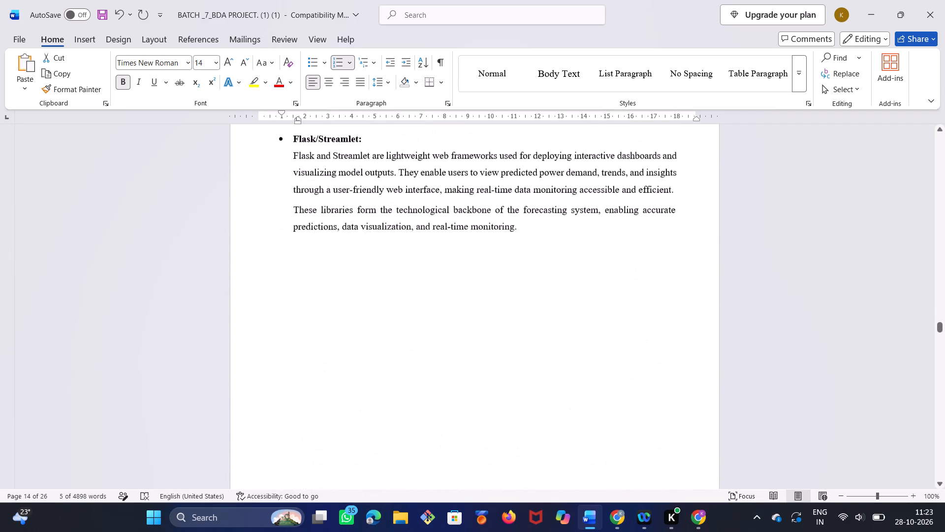
Examine Chapter 6 System Requirements, covering its software and hardware subsections, through to the opening of Chapter 7 Functional Requirements.
scroll(458, 409, down, 2)
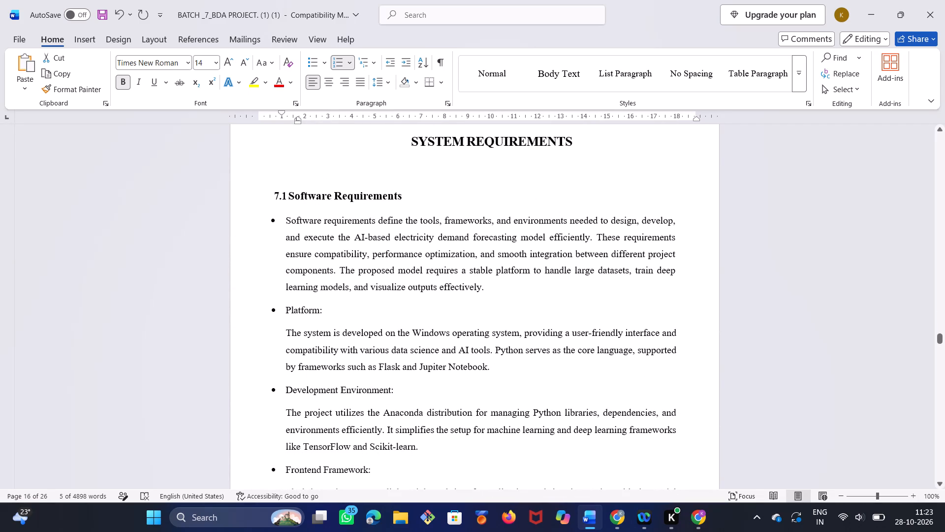
scroll(458, 409, down, 2)
scroll(458, 409, up, 2)
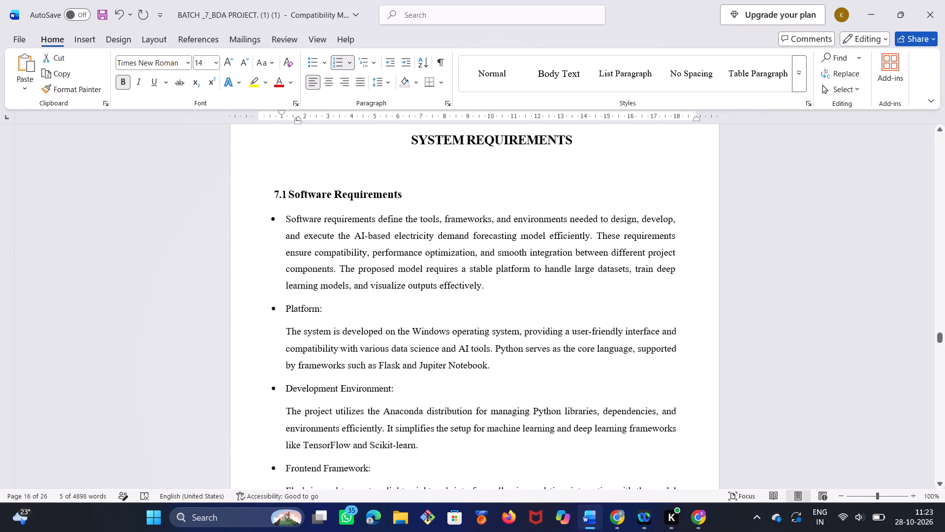
scroll(458, 409, down, 4)
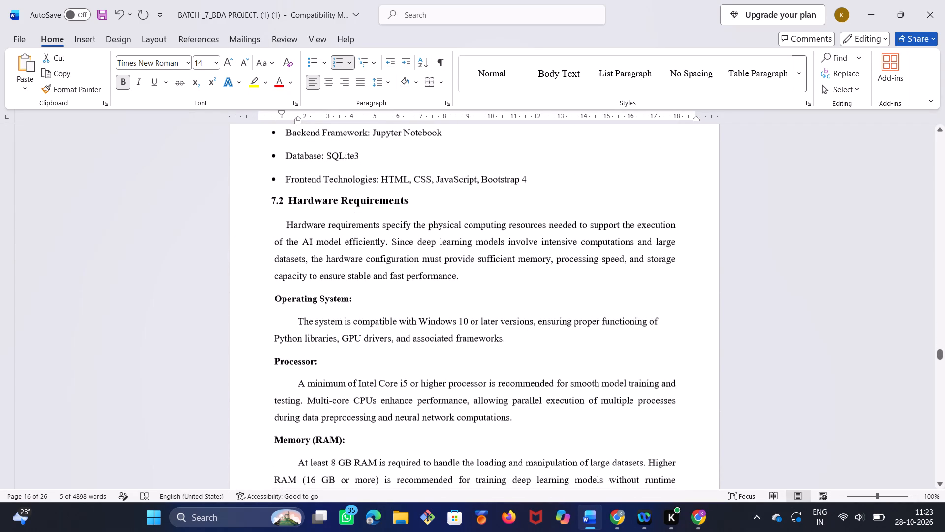
scroll(458, 409, down, 2)
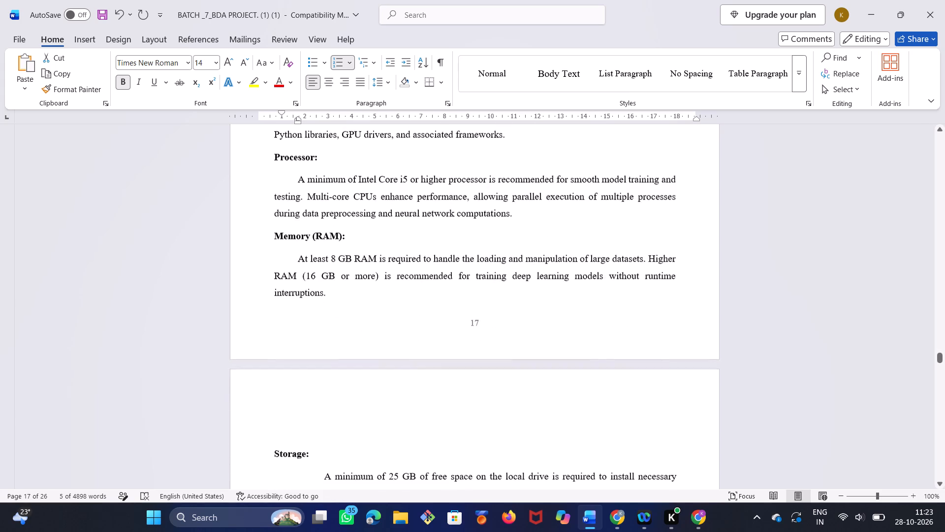
scroll(458, 409, down, 6)
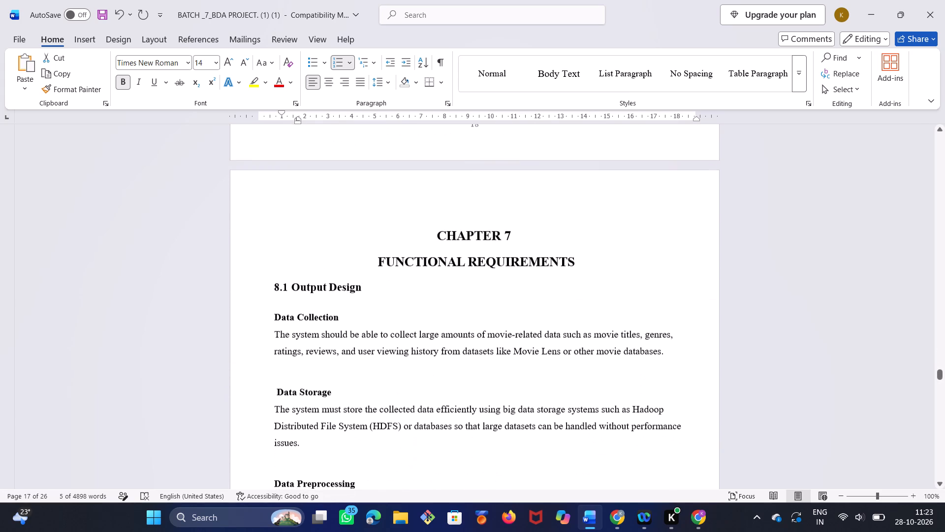
Check the Contents page for the chapter order and the subsections listed under Software Environment, System Requirements Specifications and Functional Requirements.
scroll(458, 409, up, 8)
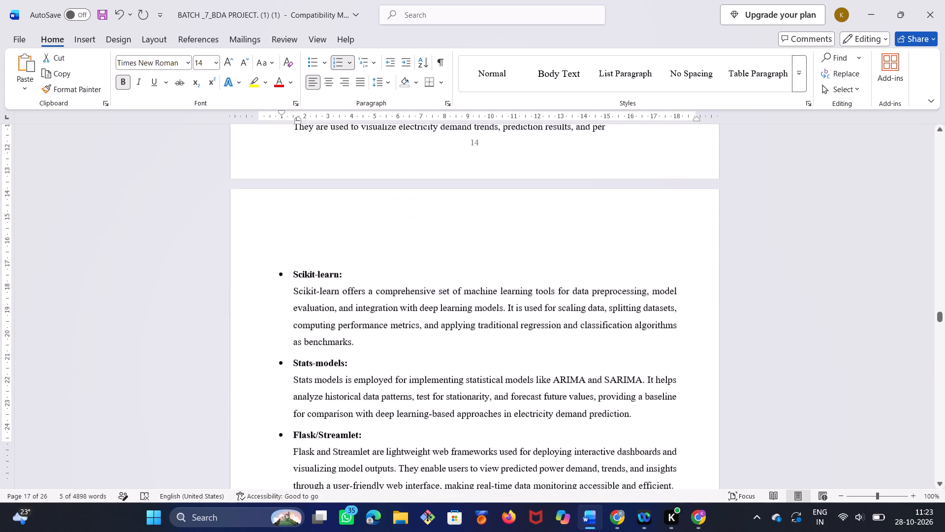
scroll(458, 409, up, 7)
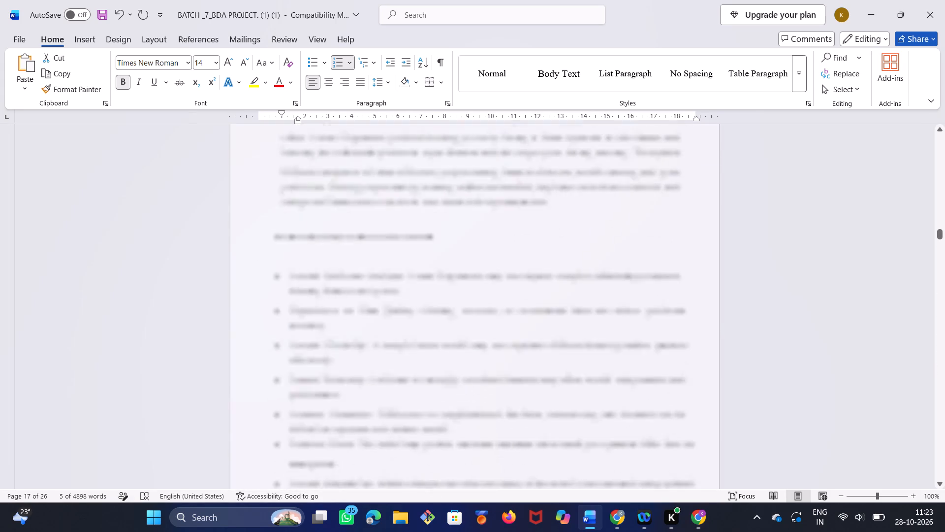
scroll(458, 409, up, 8)
scroll(458, 409, down, 2)
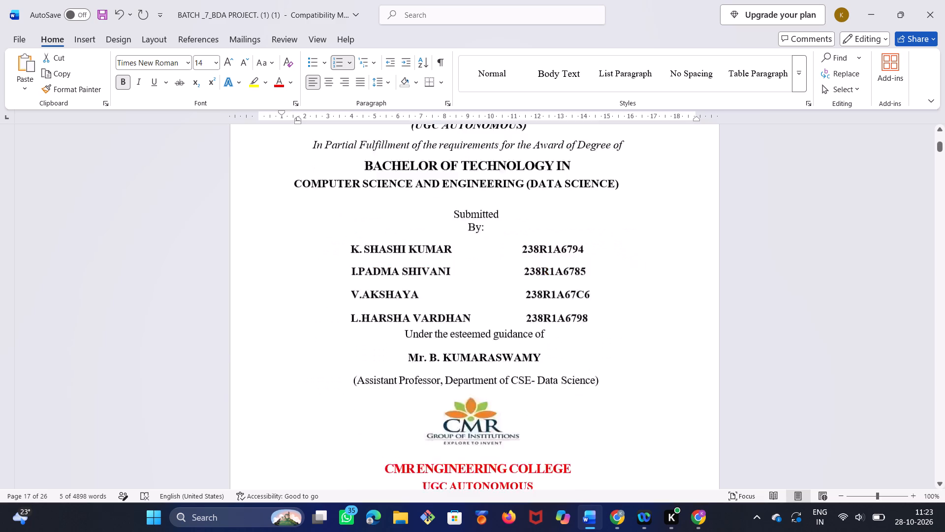
scroll(458, 409, down, 11)
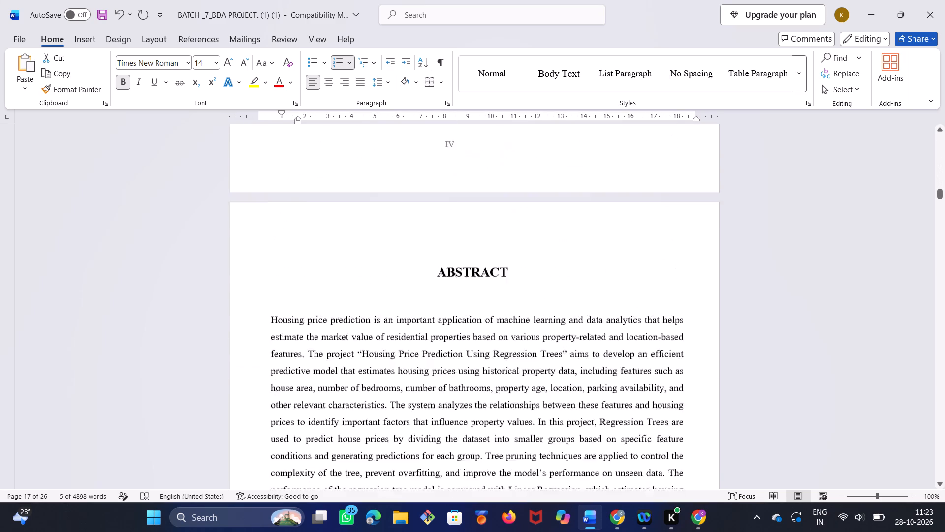
scroll(458, 409, down, 6)
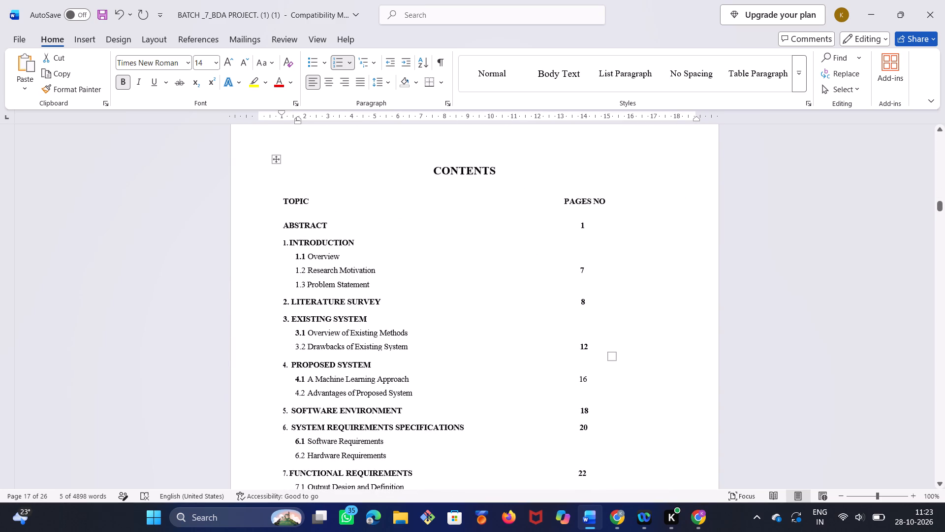
scroll(458, 409, down, 2)
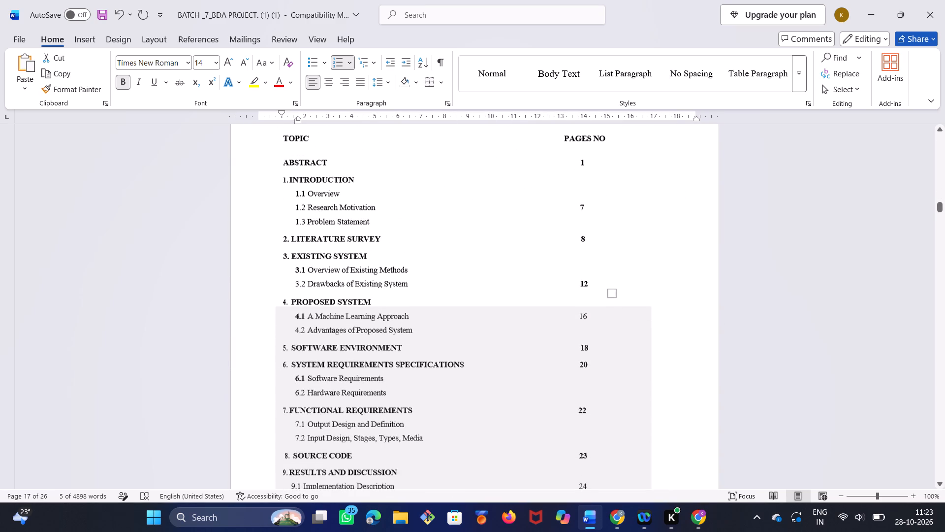
scroll(487, 435, down, 1)
click(487, 435)
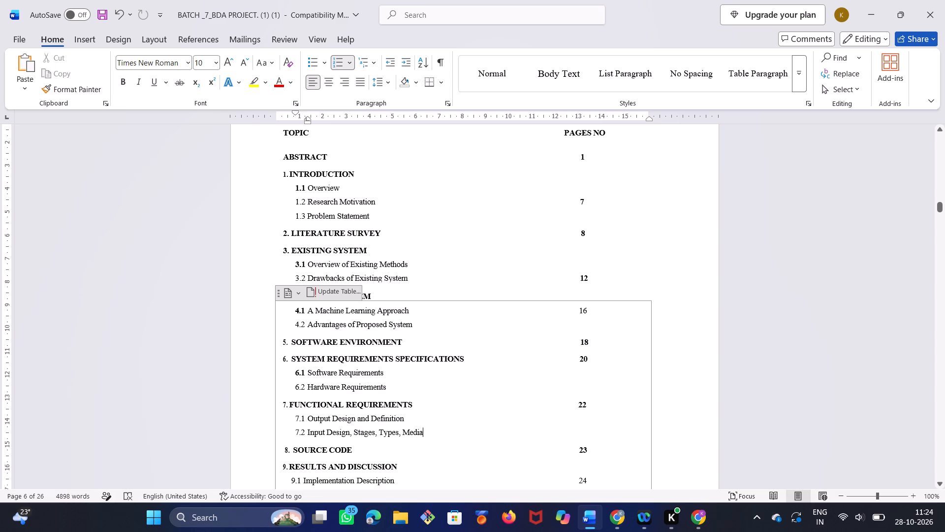
Examine the body pages backward from Chapter 6 through the Python sections to the Hardware Requirements heading, comparing them with the Contents.
scroll(487, 435, down, 15)
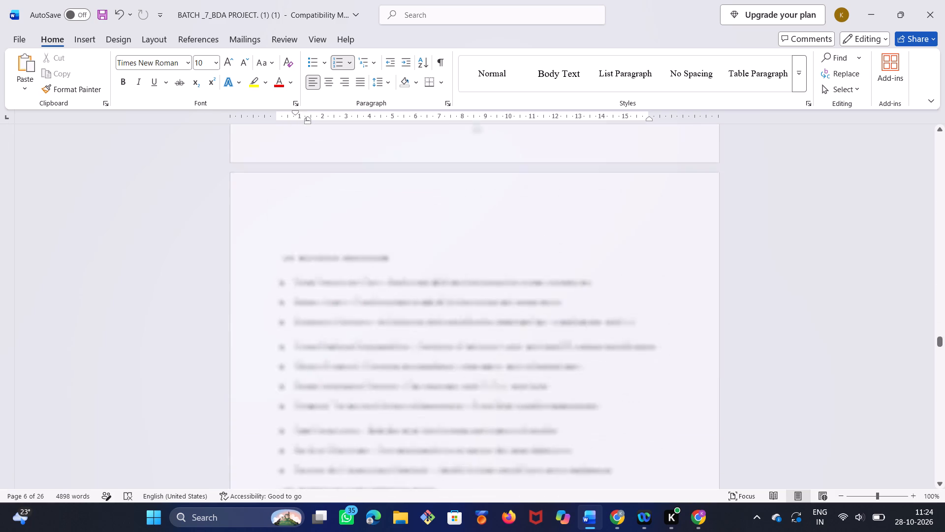
scroll(487, 435, down, 1)
scroll(487, 435, up, 9)
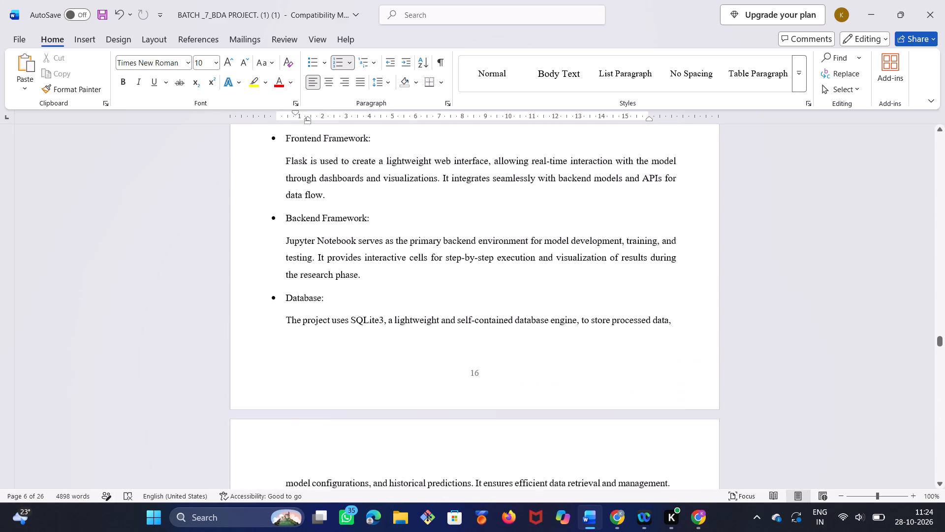
scroll(487, 435, up, 5)
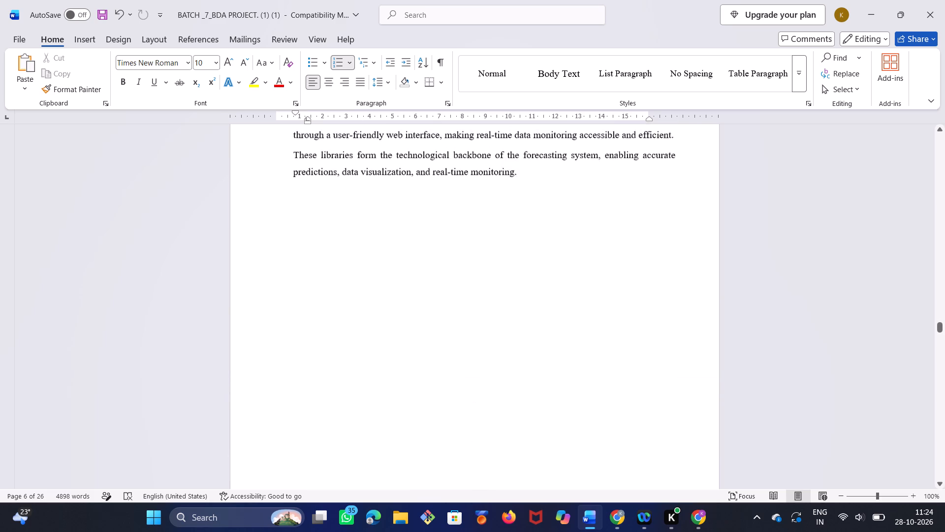
scroll(487, 435, up, 3)
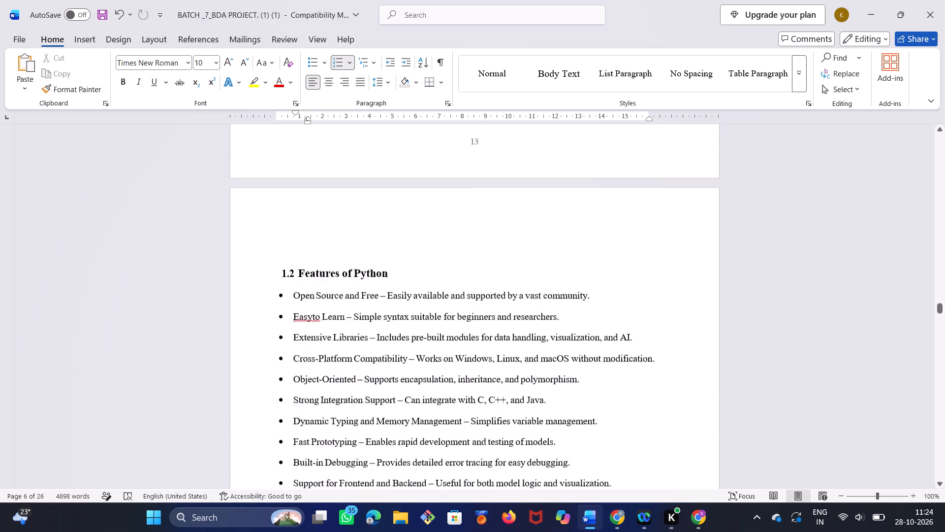
scroll(487, 435, up, 3)
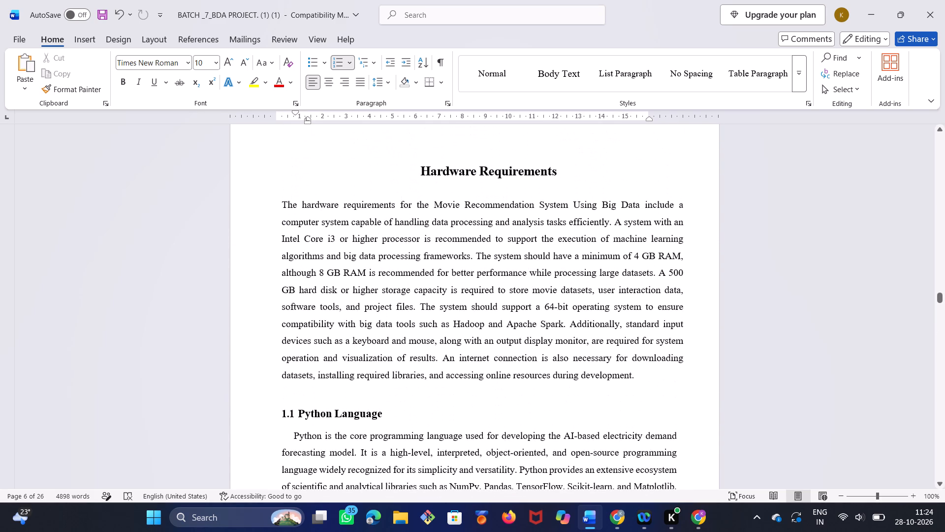
Review the leftover Python features and library descriptions, from 1.2 Features of Python through Flask/Streamlet to the end of the chapter.
scroll(487, 435, down, 4)
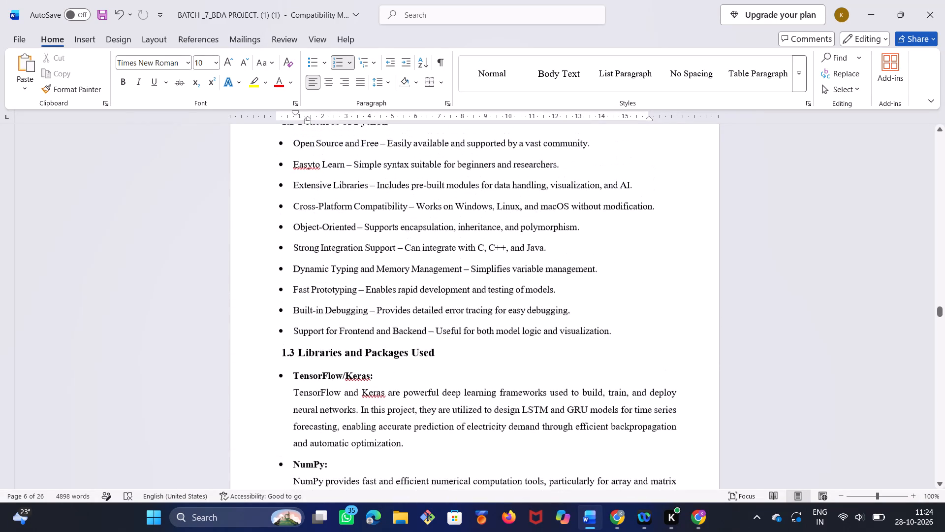
scroll(487, 435, down, 2)
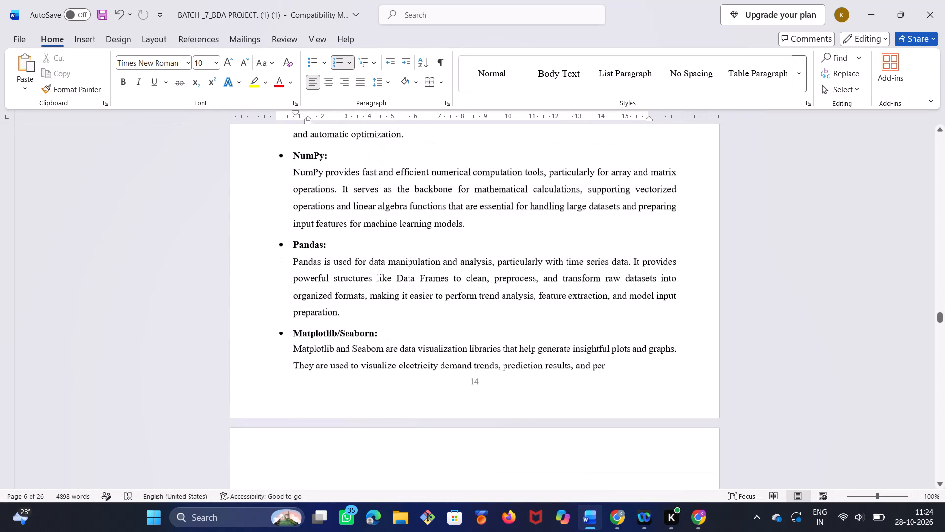
scroll(487, 435, down, 1)
scroll(487, 445, up, 1)
scroll(487, 445, down, 1)
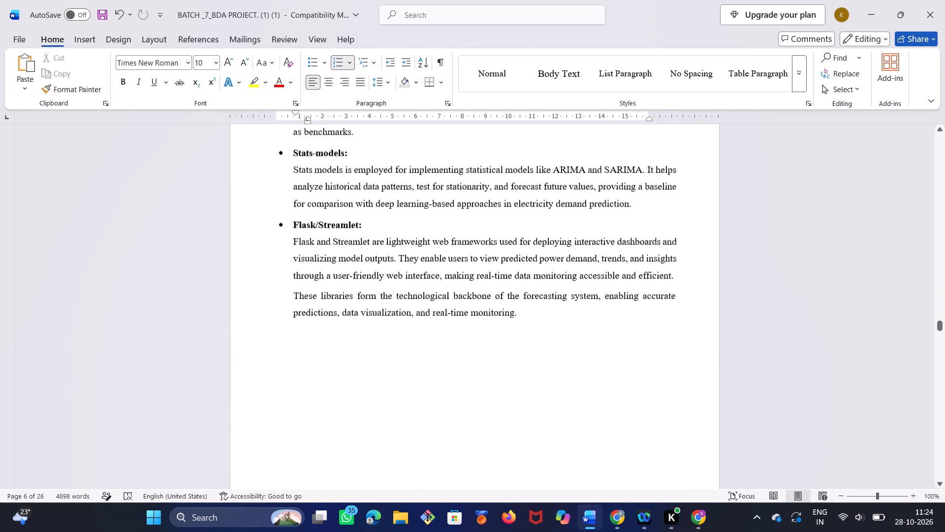
scroll(487, 445, down, 2)
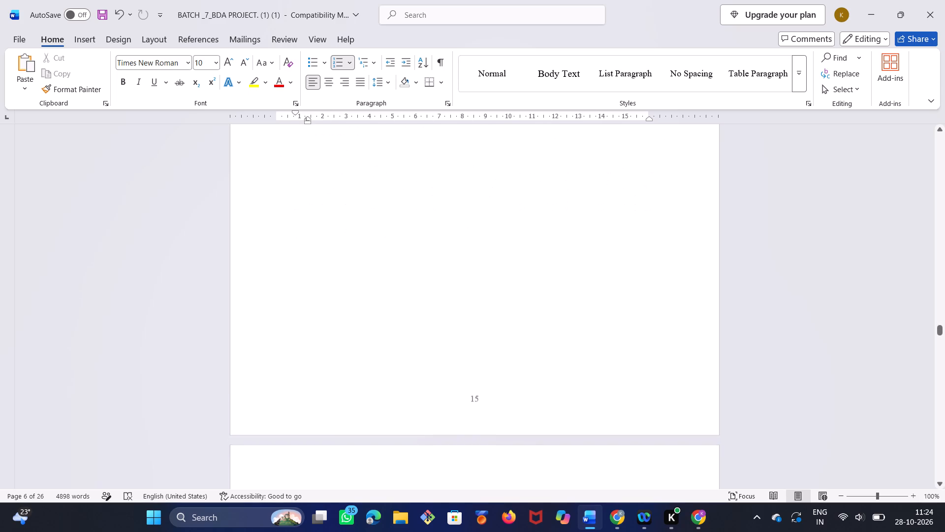
Examine section 7.1 Software Requirements in Chapter 6, from its introduction through the software stack summary.
scroll(487, 445, down, 2)
scroll(487, 445, up, 1)
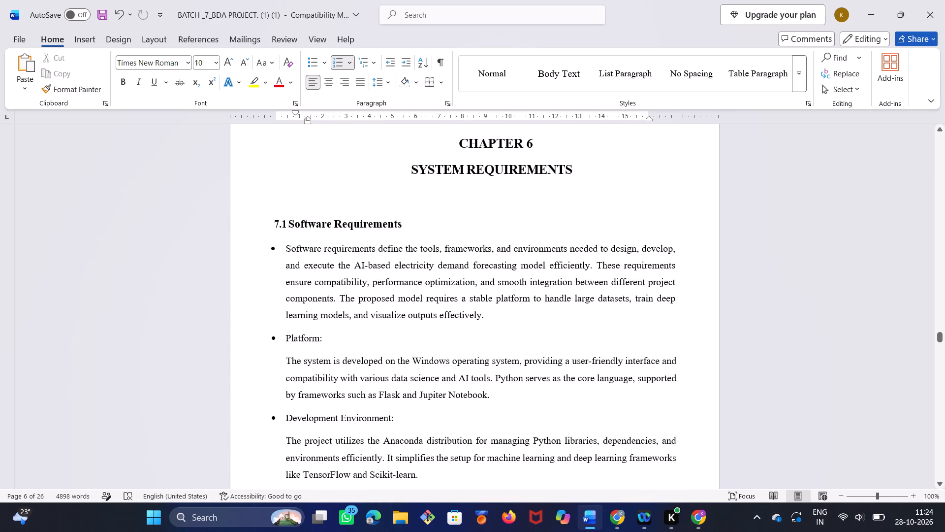
scroll(487, 445, down, 3)
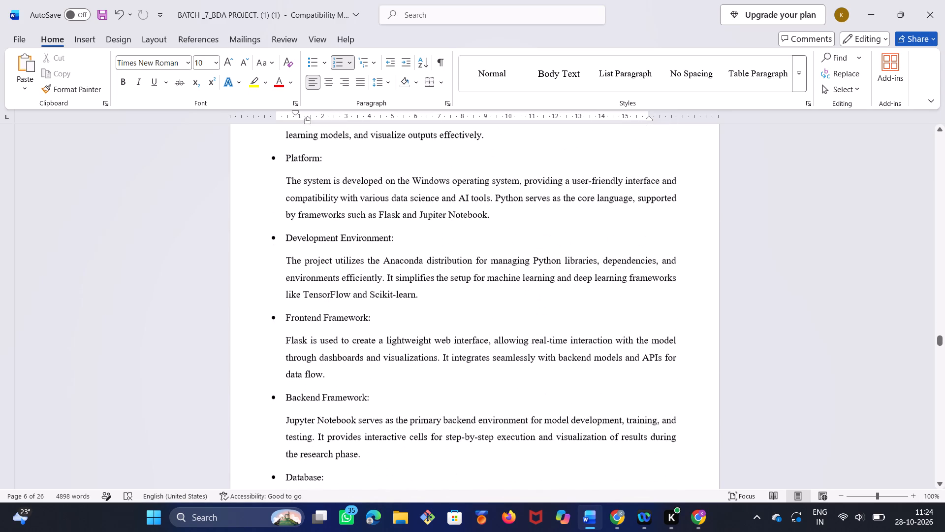
scroll(487, 445, down, 1)
scroll(487, 445, up, 1)
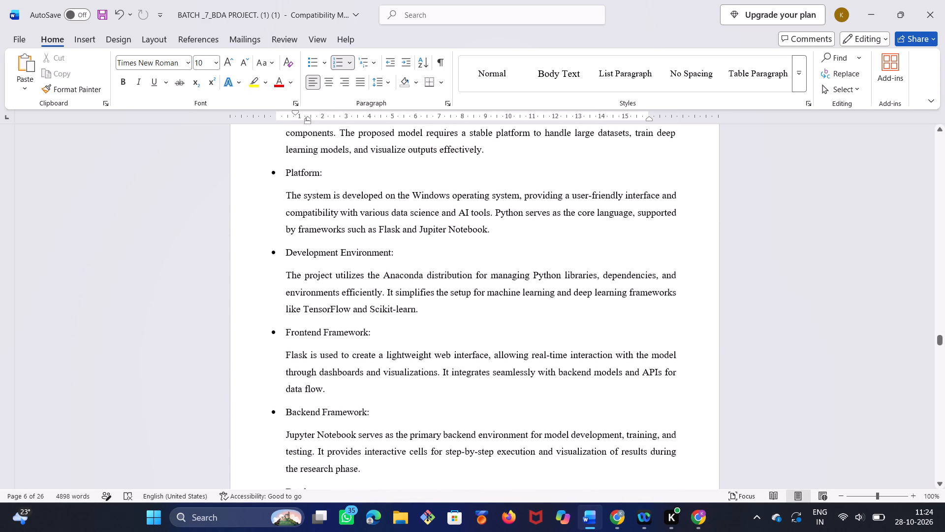
scroll(487, 445, up, 1)
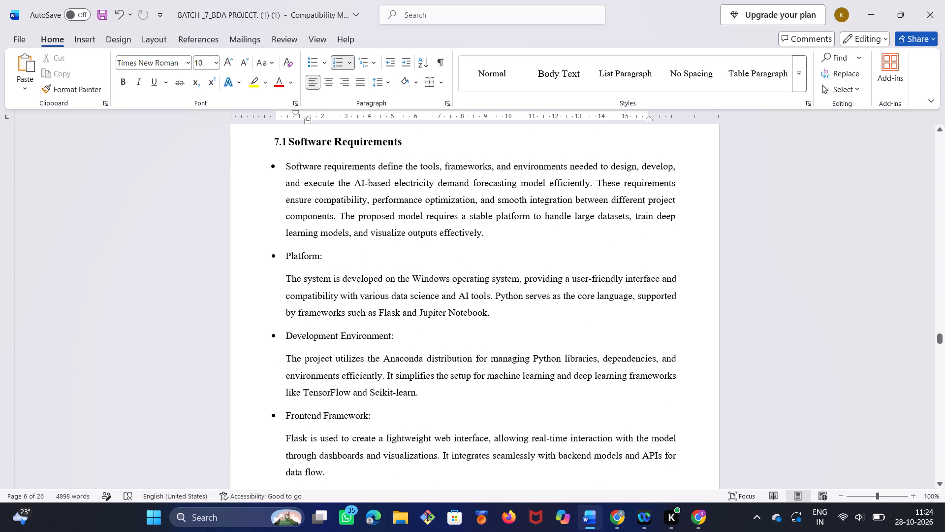
scroll(487, 445, down, 2)
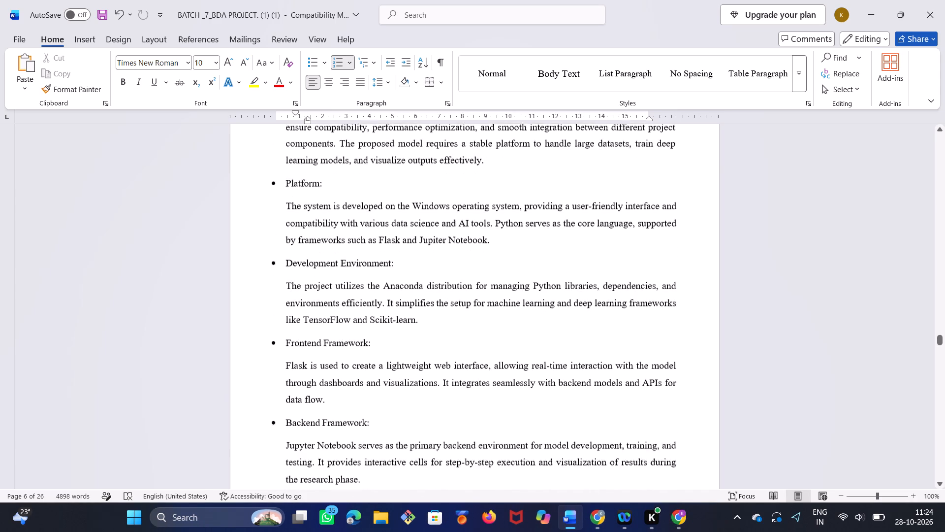
scroll(487, 445, down, 2)
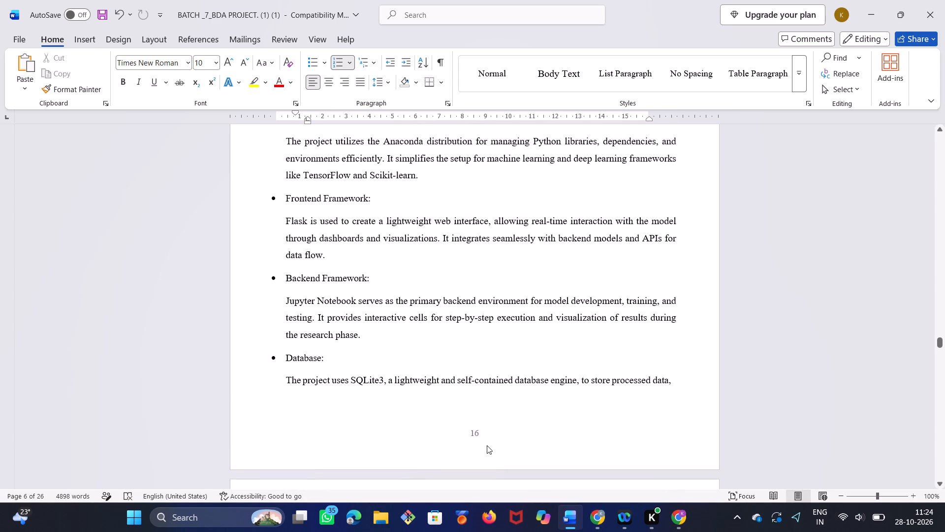
scroll(487, 445, down, 2)
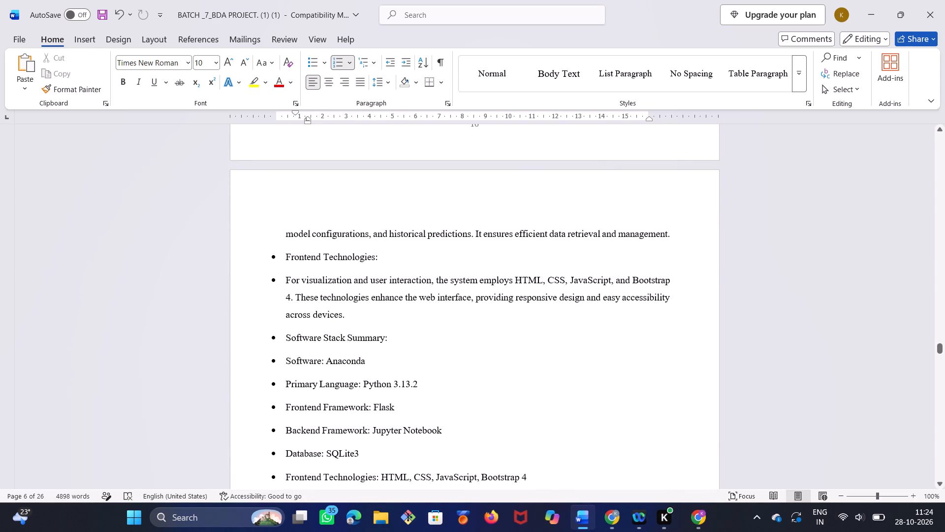
Examine section 7.2 Hardware Requirements through its hardware summary to the opening of Chapter 7 Functional Requirements.
scroll(487, 445, down, 1)
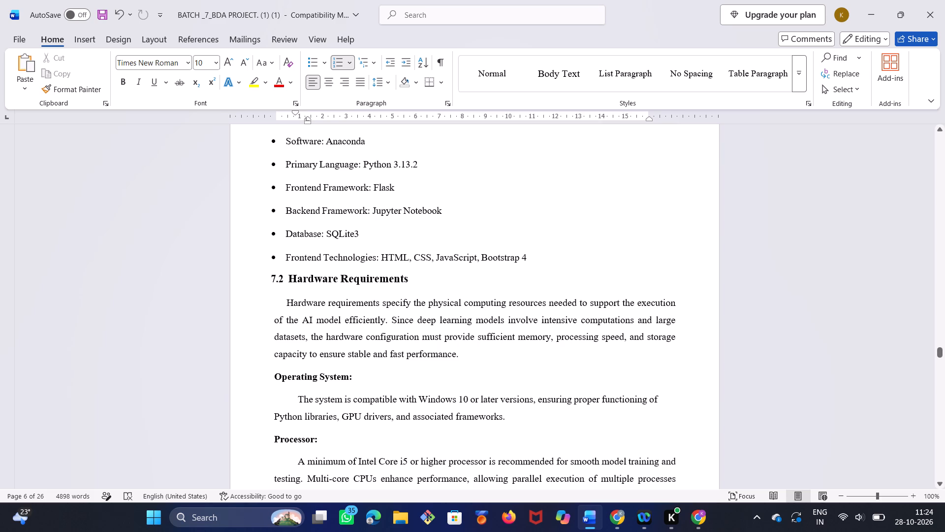
scroll(487, 445, down, 3)
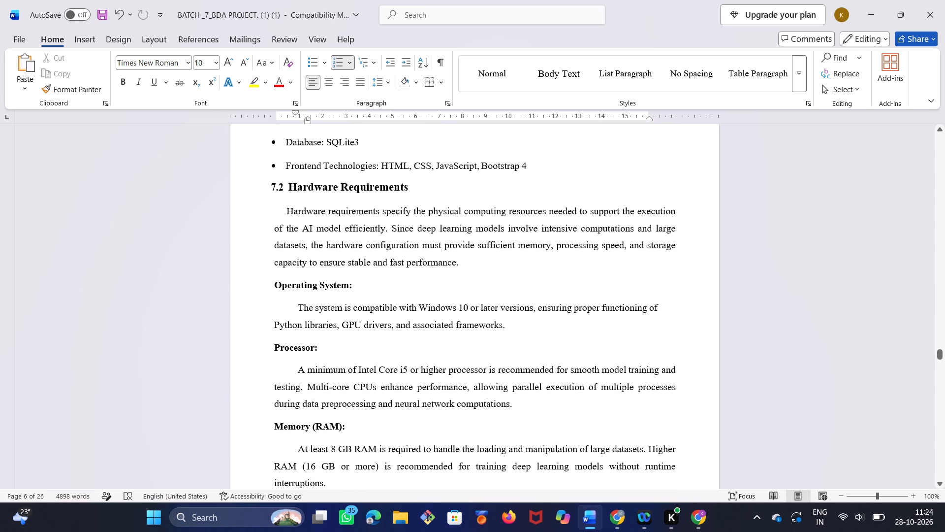
scroll(487, 445, down, 5)
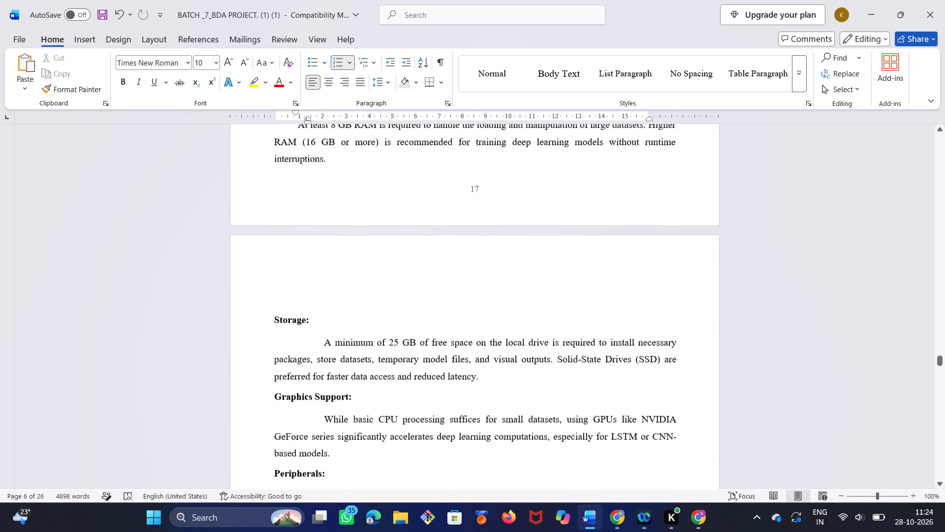
scroll(487, 445, down, 4)
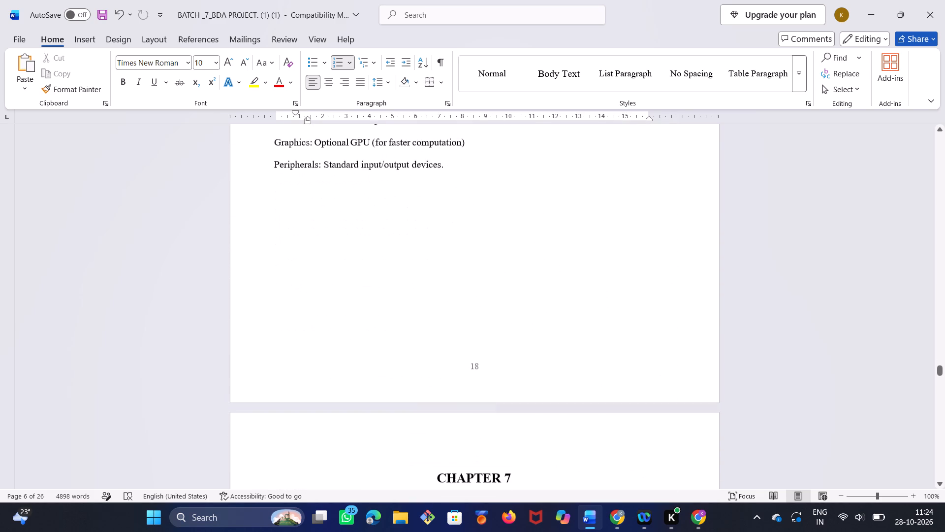
scroll(487, 445, down, 3)
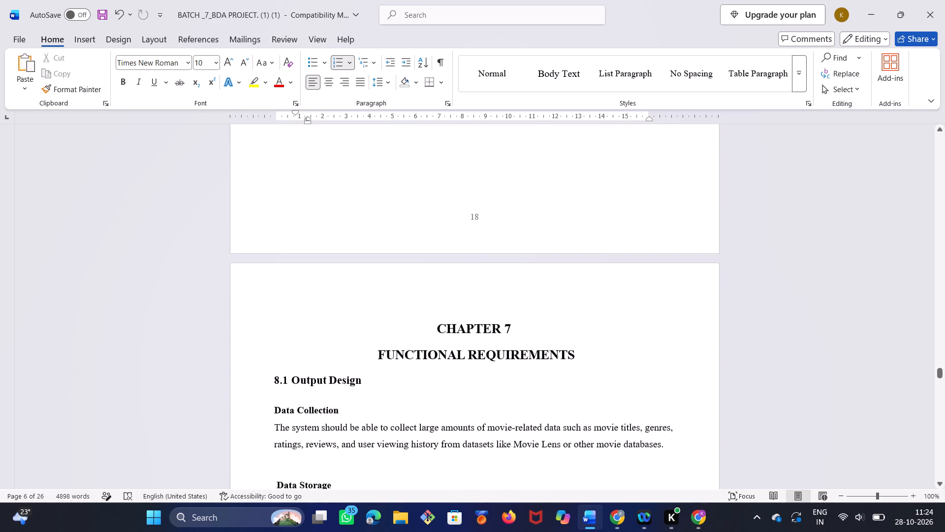
scroll(487, 445, down, 1)
Review the pages backward from Chapter 7 through System Requirements to the Stats-models and Flask/Streamlet descriptions.
scroll(487, 445, up, 4)
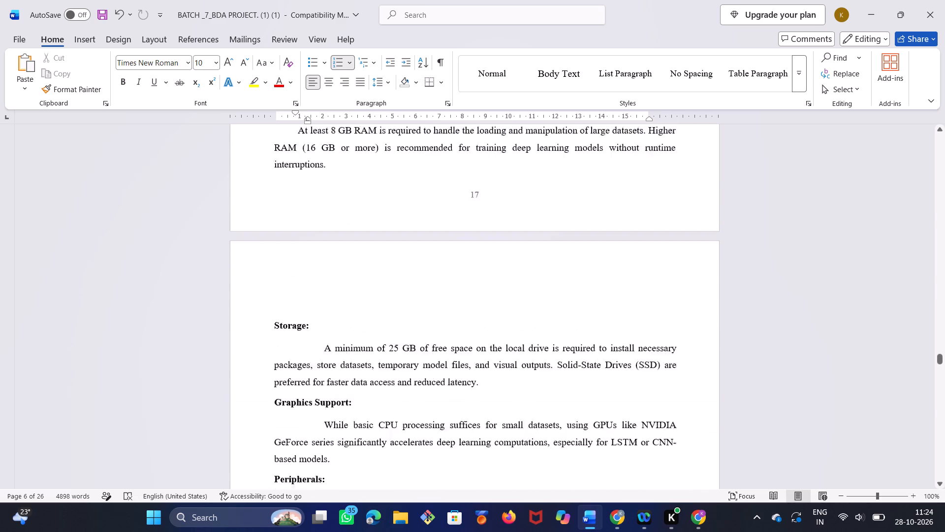
scroll(487, 445, up, 6)
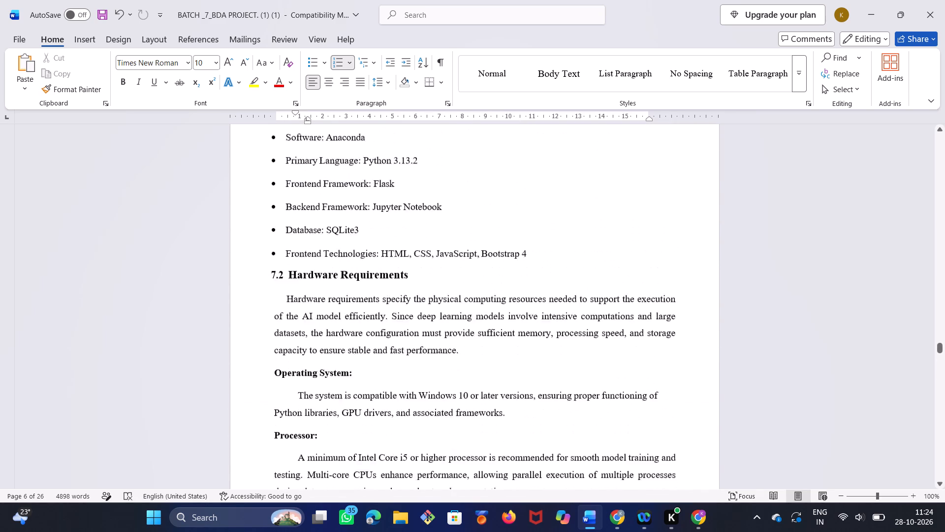
scroll(487, 445, up, 1)
scroll(443, 393, up, 3)
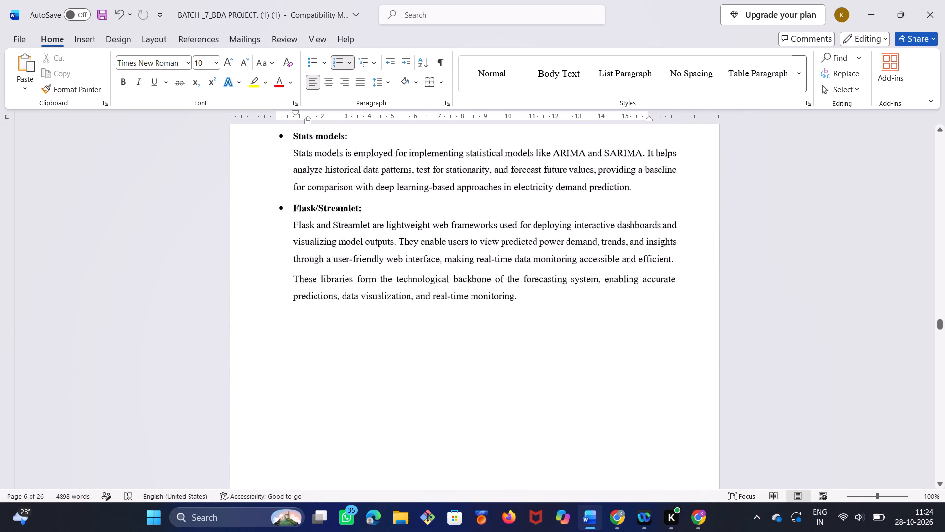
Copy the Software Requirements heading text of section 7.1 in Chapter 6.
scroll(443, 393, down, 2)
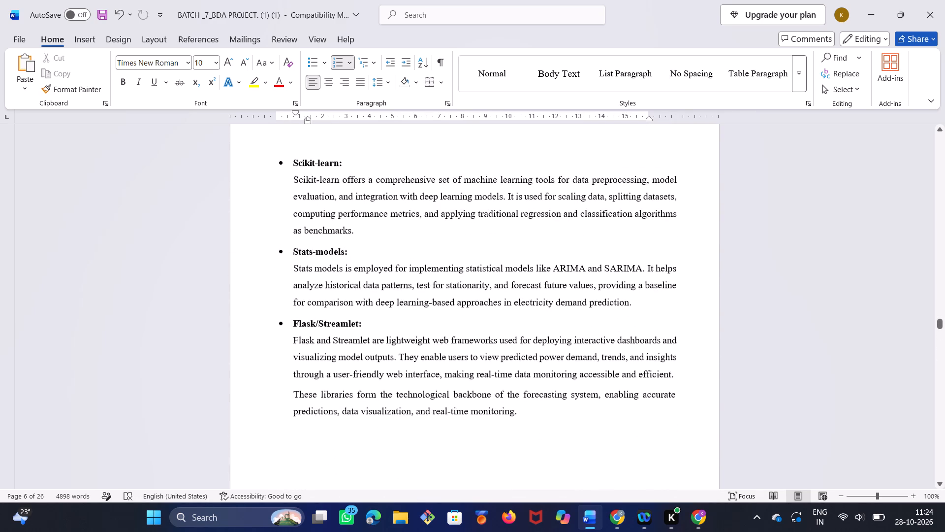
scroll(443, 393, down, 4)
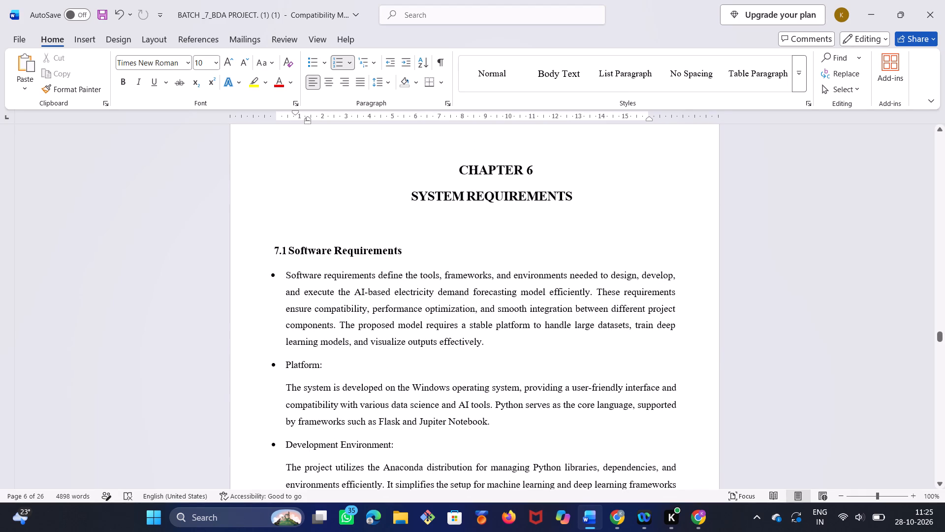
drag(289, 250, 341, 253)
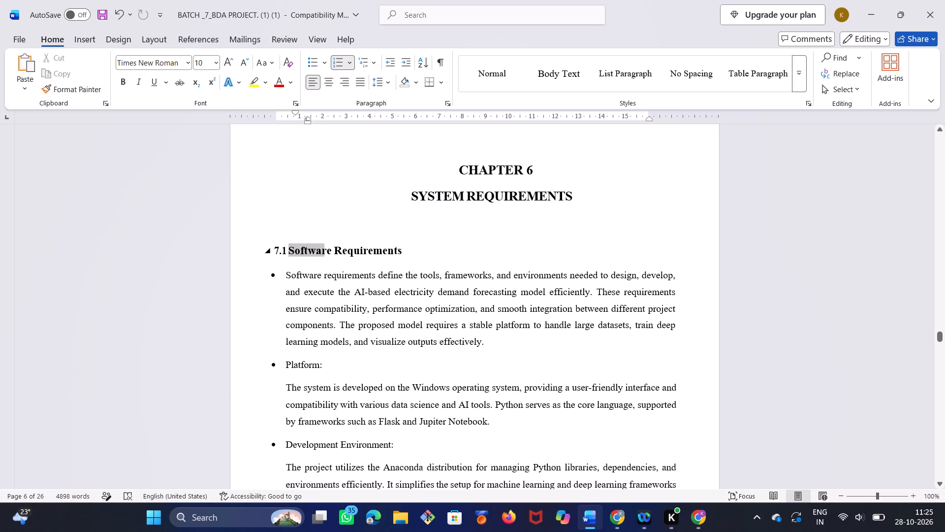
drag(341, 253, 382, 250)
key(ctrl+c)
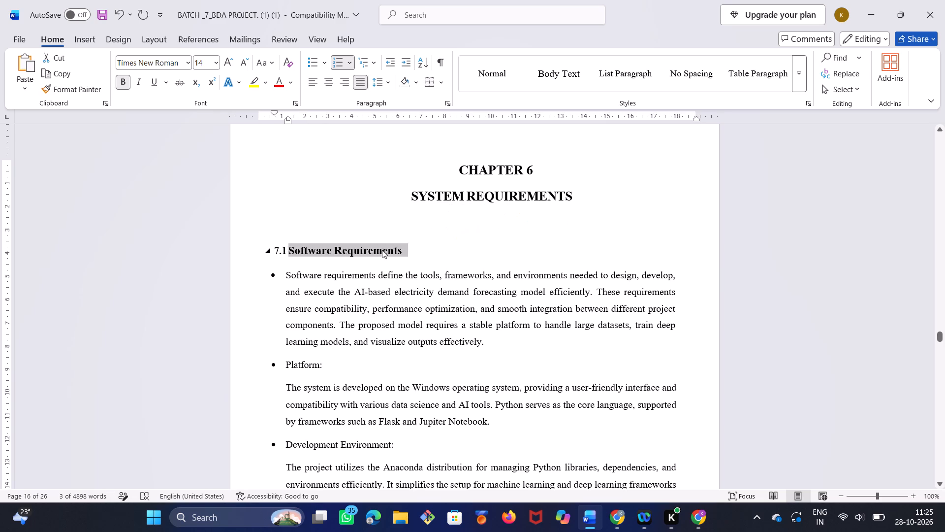
Check the extent of the software and hardware requirements text, down to the Hardware Summary and back to heading 7.1.
scroll(382, 250, down, 7)
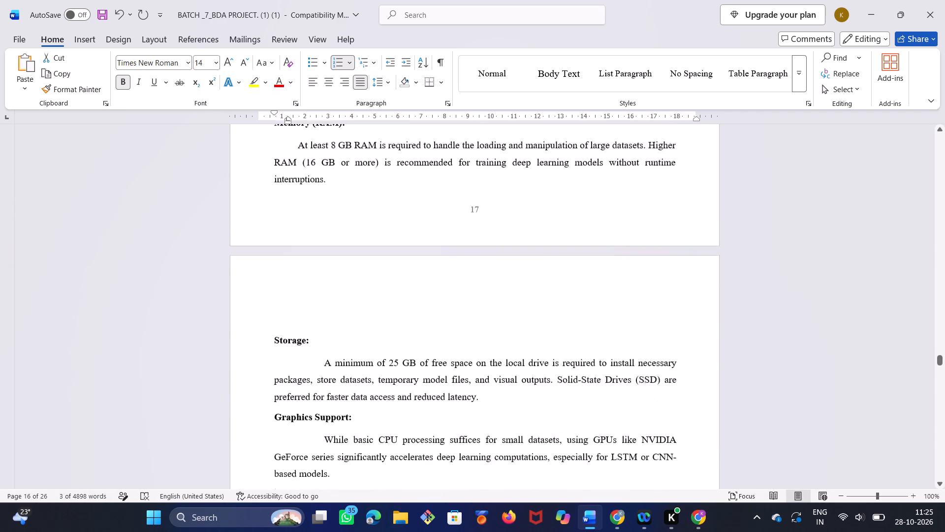
scroll(382, 250, down, 1)
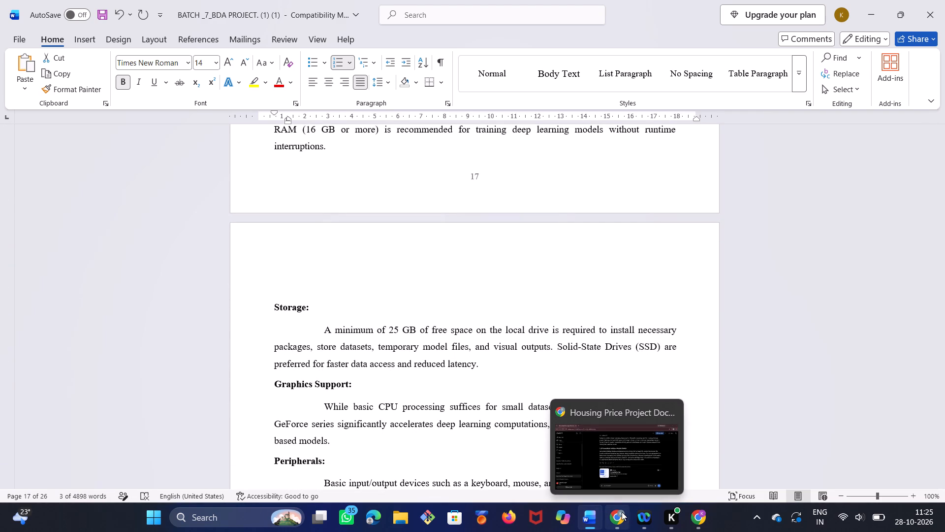
scroll(445, 358, down, 3)
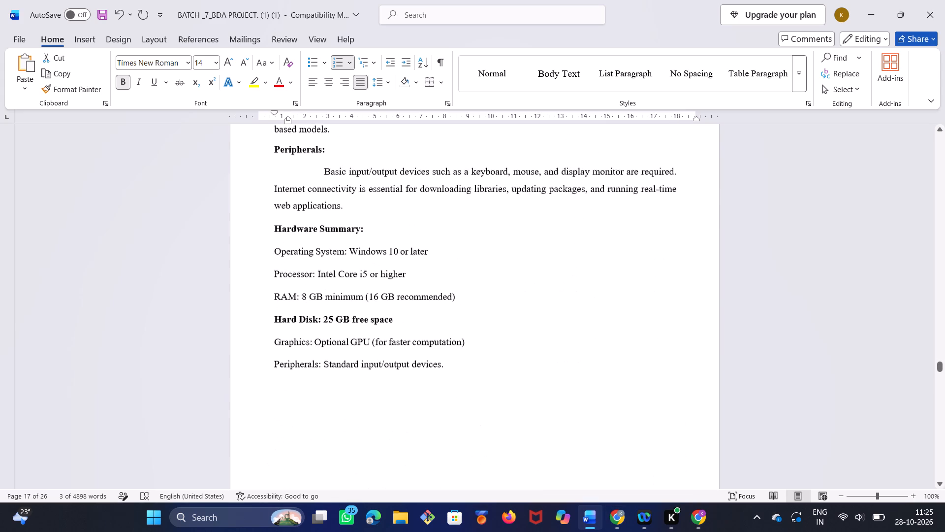
scroll(445, 358, up, 6)
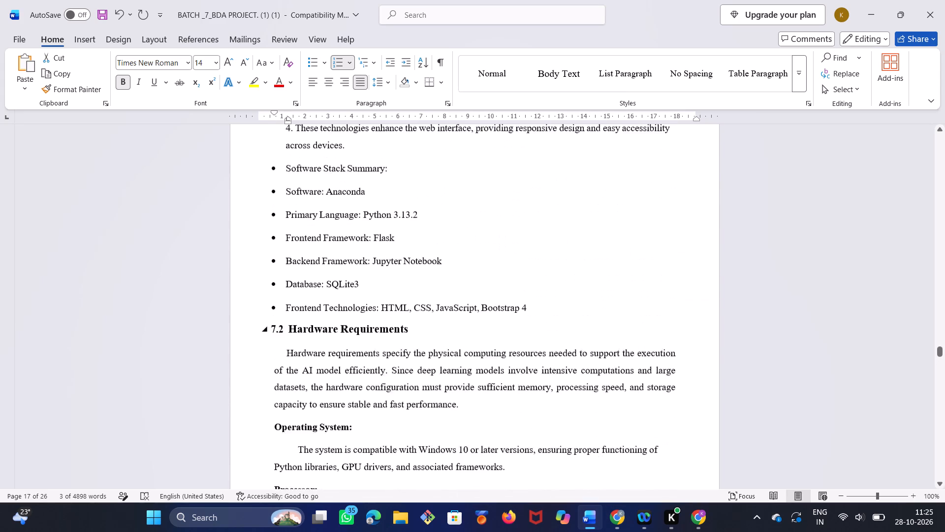
scroll(445, 358, up, 4)
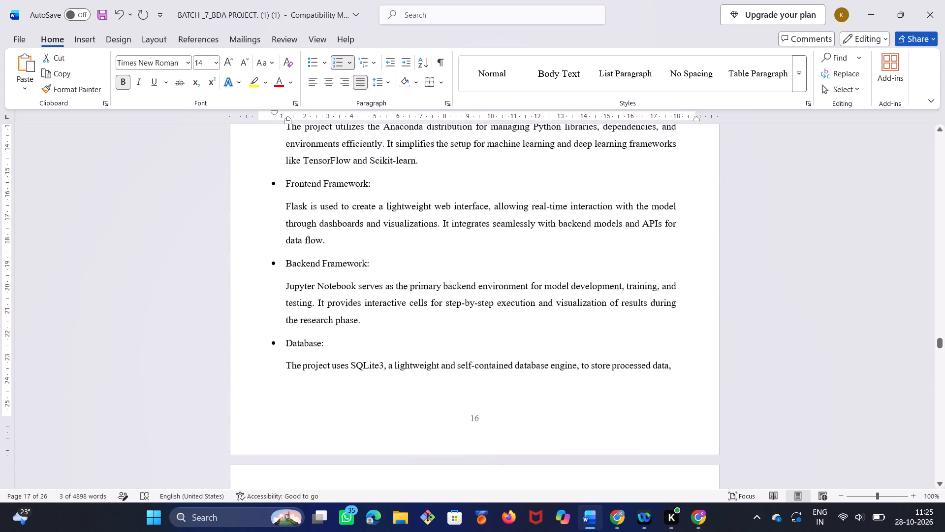
scroll(445, 358, up, 1)
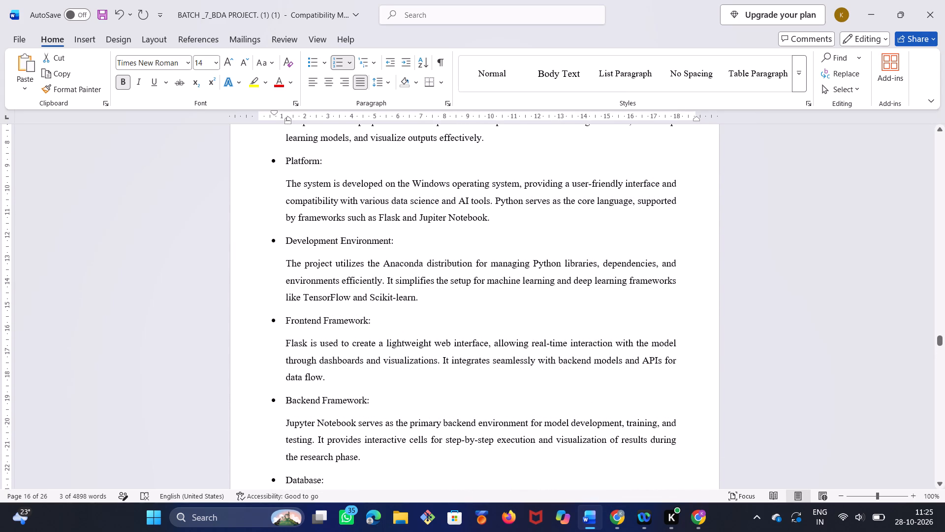
scroll(445, 358, up, 2)
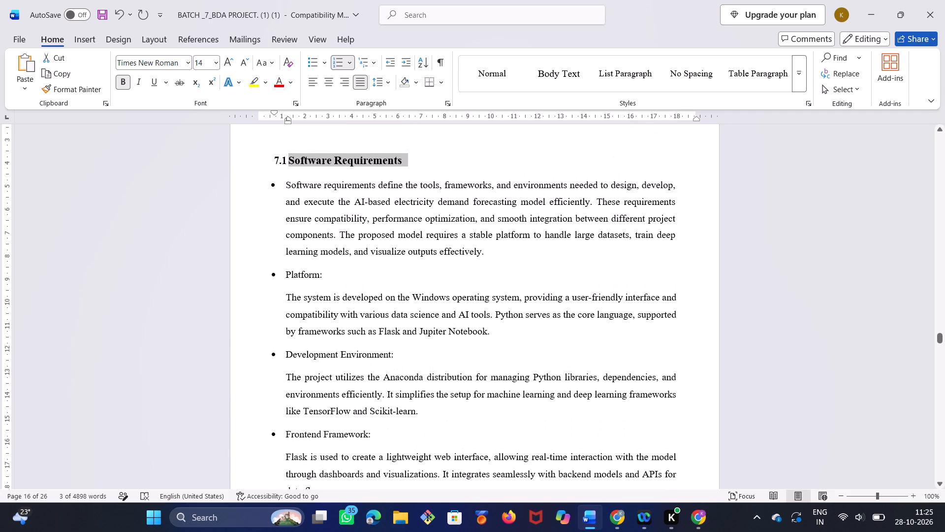
Copy the whole body of section 7.1 Software Requirements, from its introductory paragraph through the final Frontend Technologies bullet before 7.2.
click(352, 218)
drag(283, 184, 442, 476)
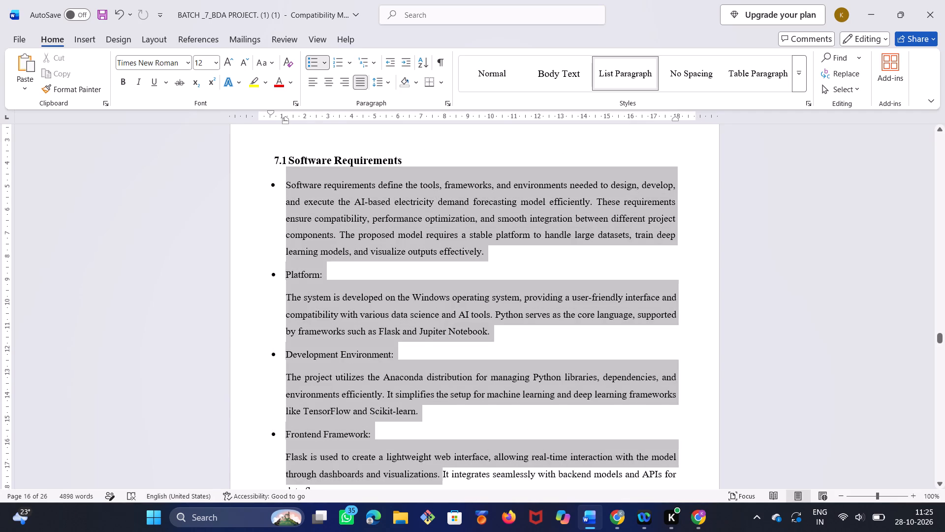
drag(442, 476, 440, 445)
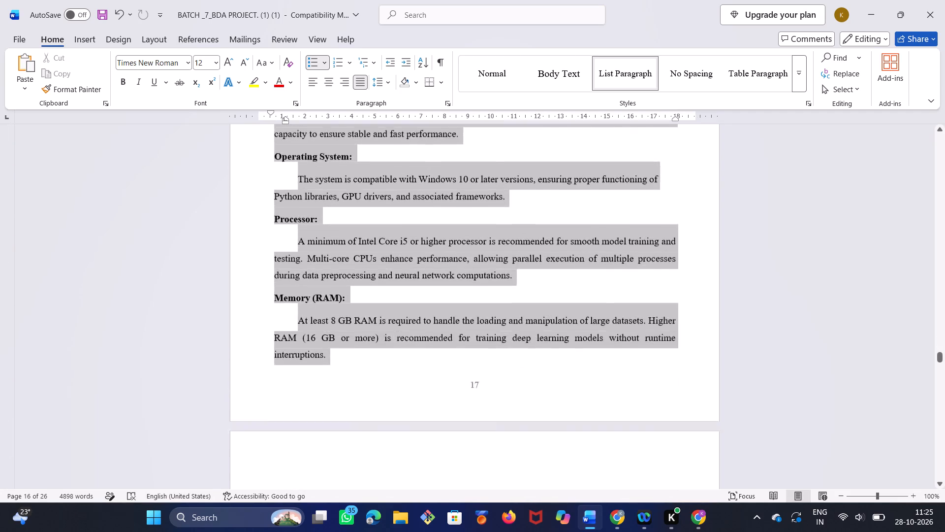
drag(440, 445, 417, 130)
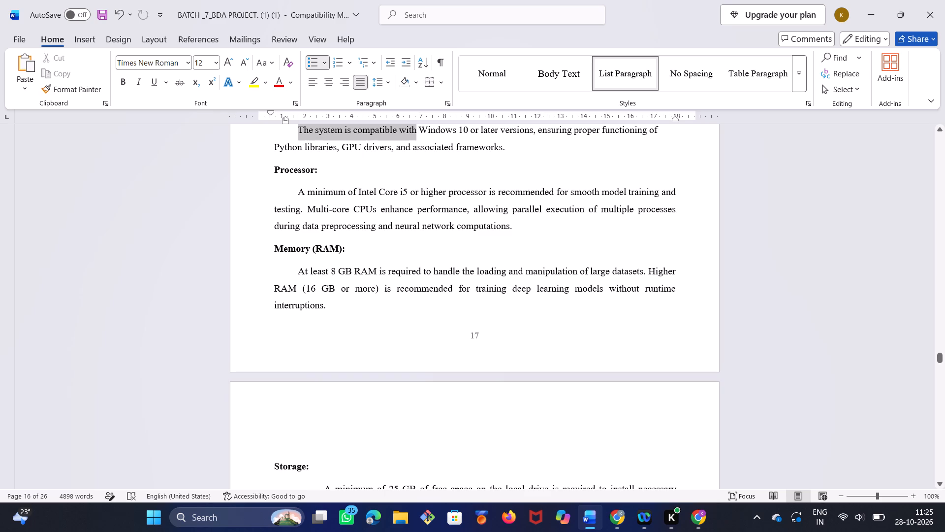
drag(417, 130, 456, 166)
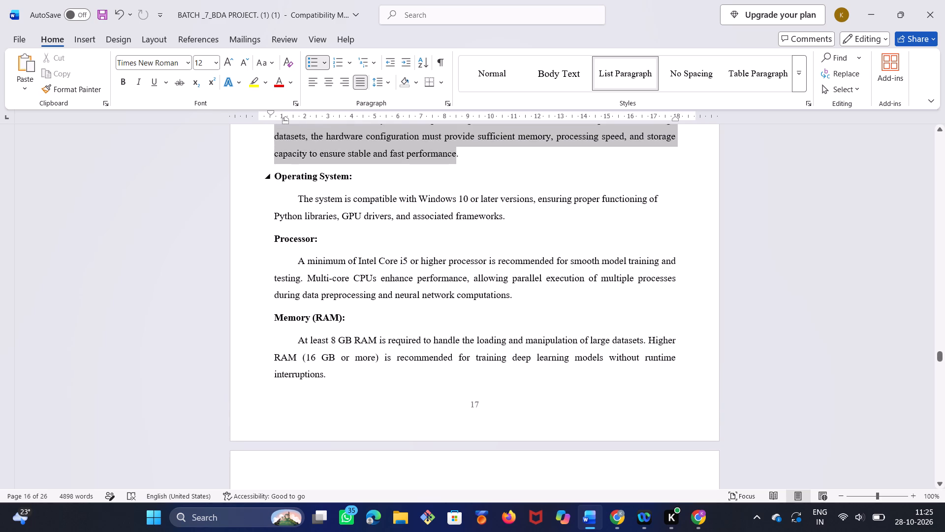
drag(456, 166, 479, 310)
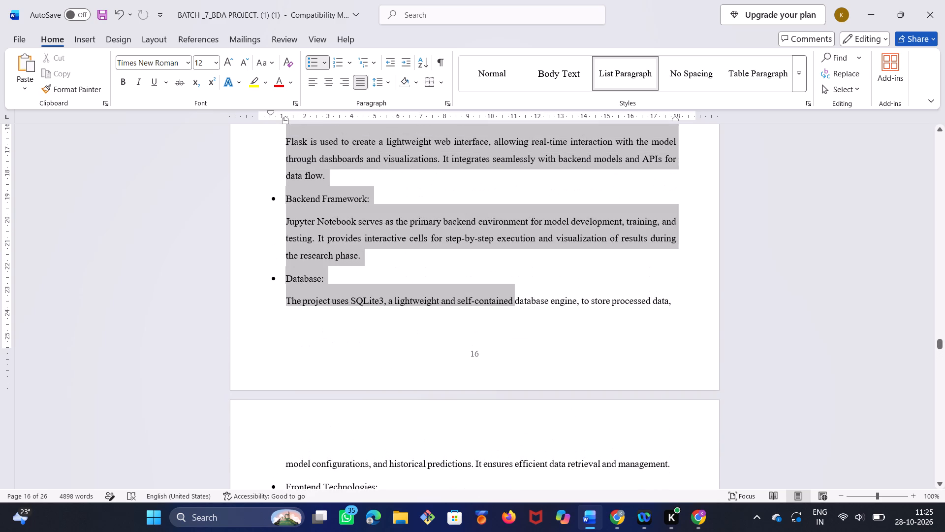
drag(479, 310, 464, 435)
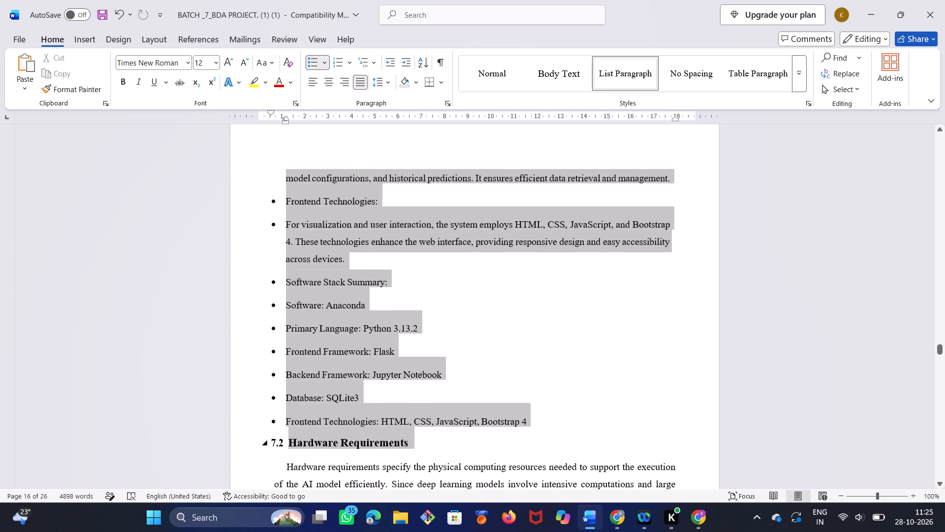
drag(464, 435, 534, 425)
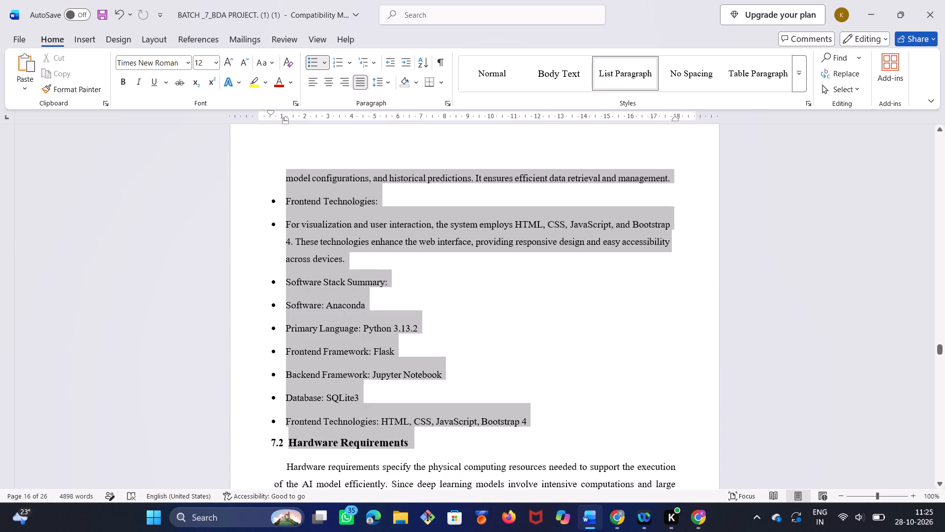
drag(534, 425, 535, 423)
key(ctrl+c)
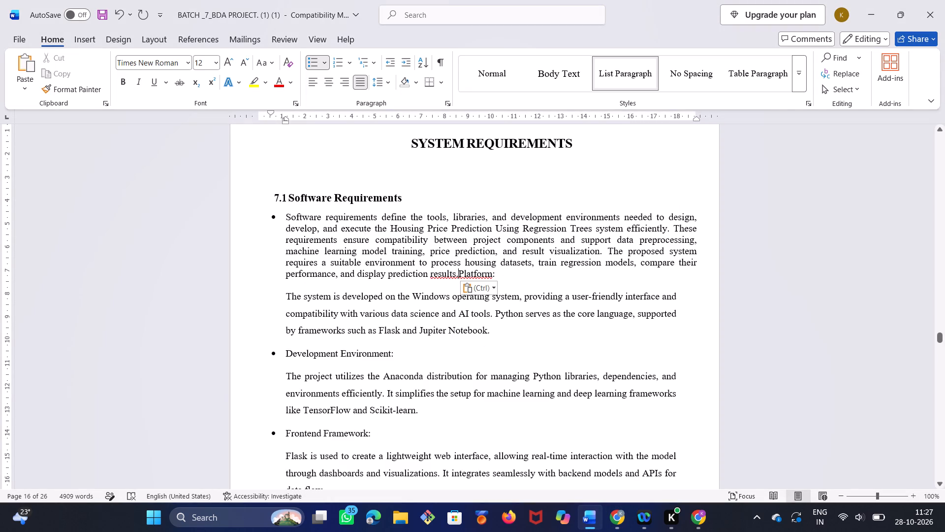
key(space)
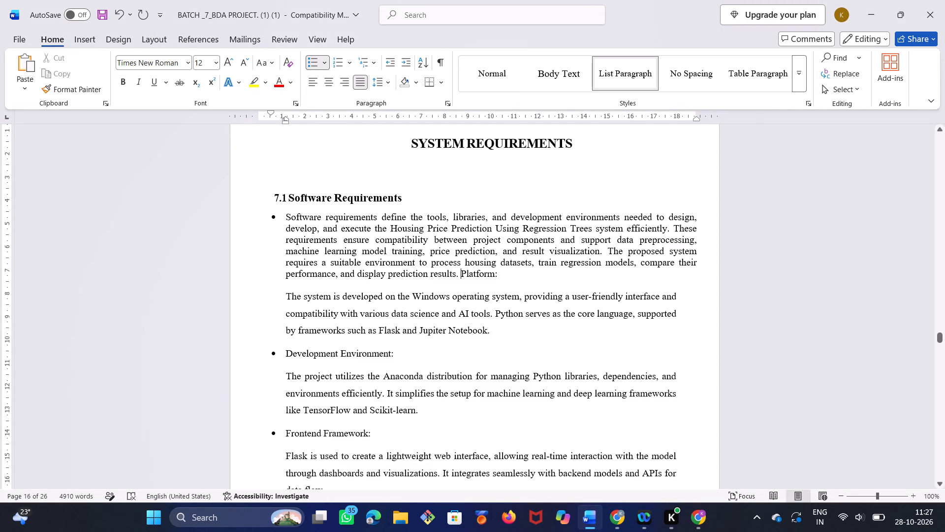
Set the line spacing of the new introductory paragraph under 7.1 Software Requirements to 1.5.
drag(286, 215, 507, 274)
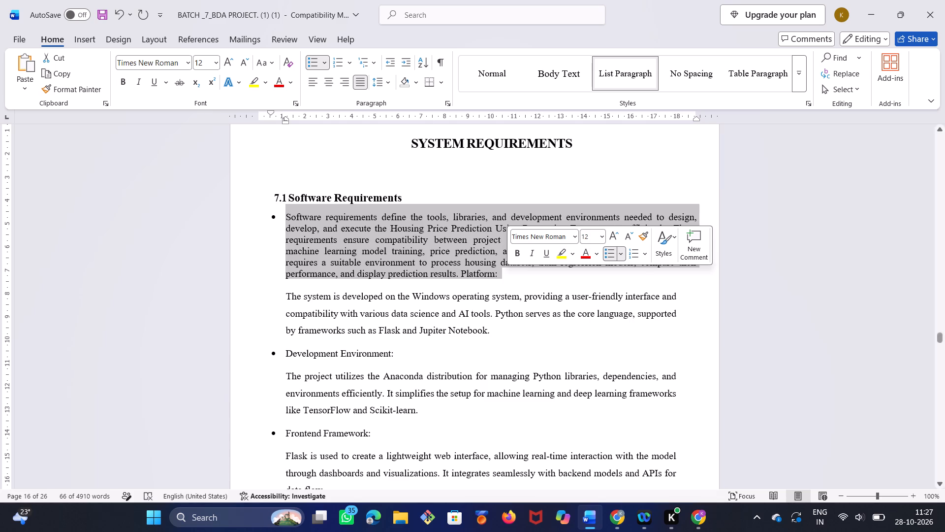
click(390, 80)
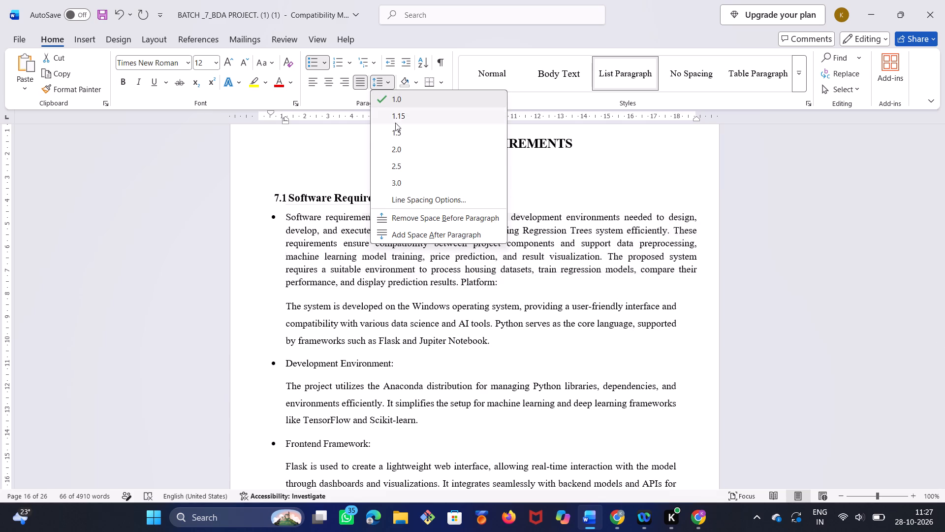
click(395, 137)
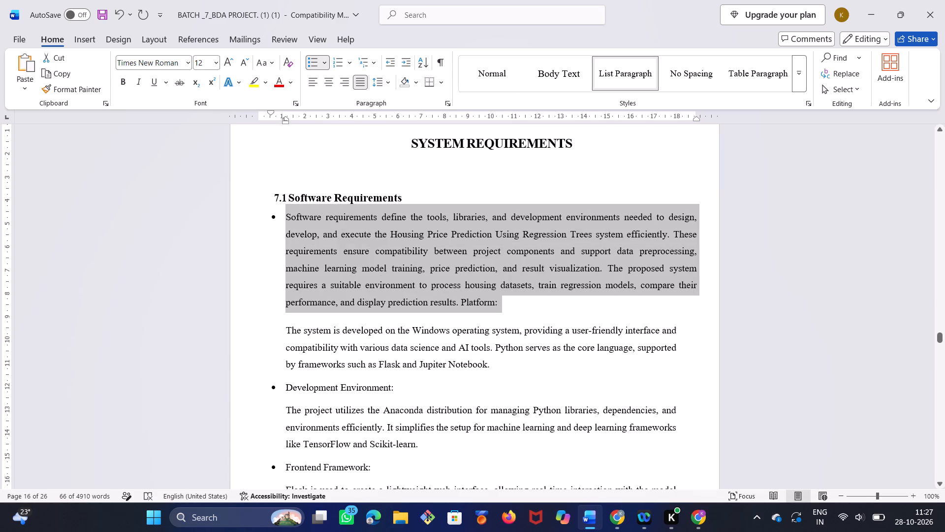
Remove the colon after "Platform" at the end of the introductory paragraph.
click(497, 302)
click(497, 302)
key(BackSpace)
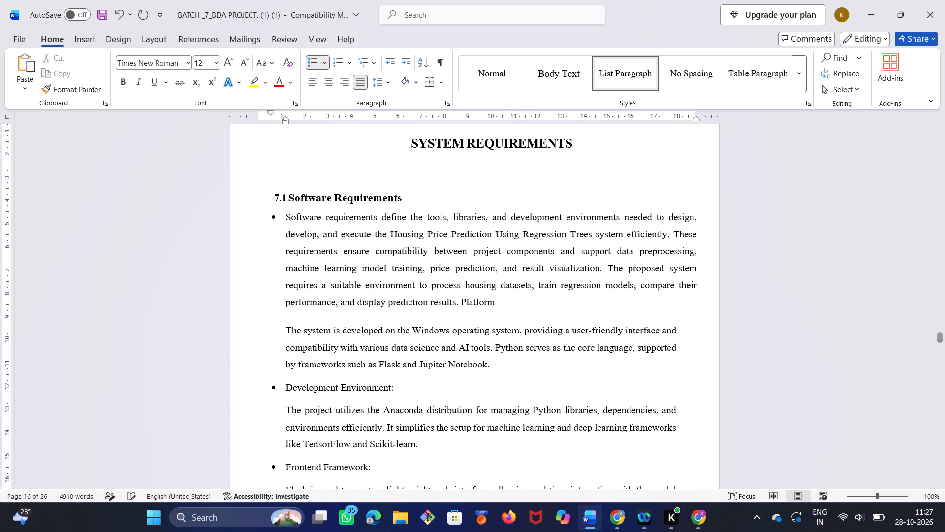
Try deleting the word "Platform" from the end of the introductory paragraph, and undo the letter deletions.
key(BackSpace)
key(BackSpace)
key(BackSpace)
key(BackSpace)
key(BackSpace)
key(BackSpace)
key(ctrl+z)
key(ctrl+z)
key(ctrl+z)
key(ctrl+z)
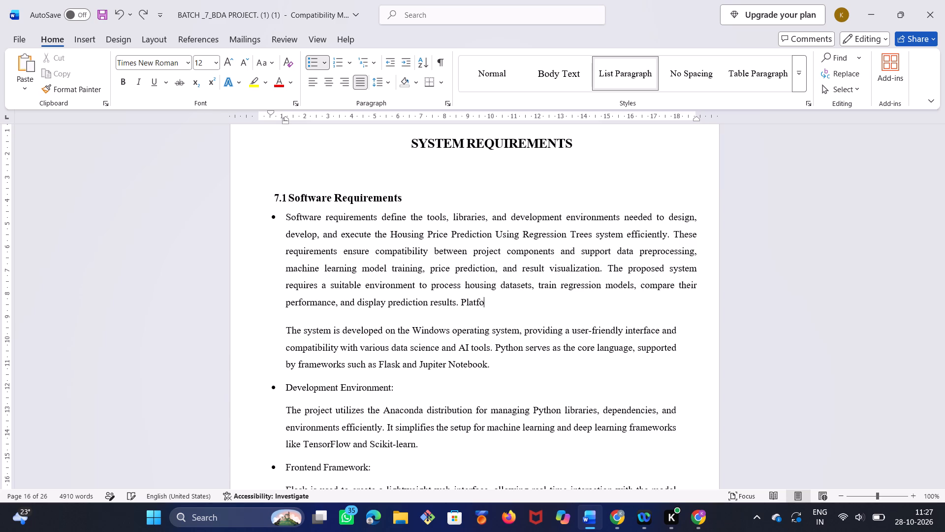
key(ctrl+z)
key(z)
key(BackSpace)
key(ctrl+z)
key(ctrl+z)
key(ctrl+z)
Split "Platform" off the introductory paragraph into its own bullet.
click(457, 301)
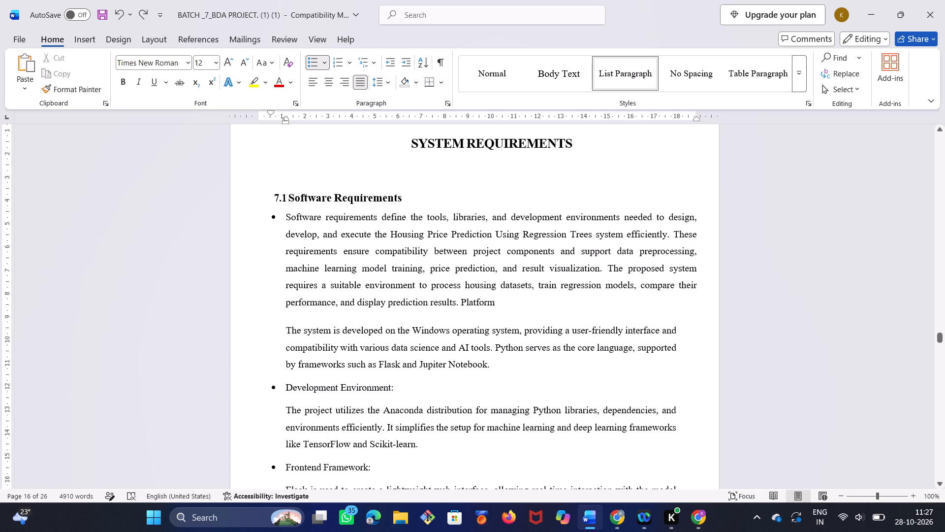
click(460, 301)
key(Return)
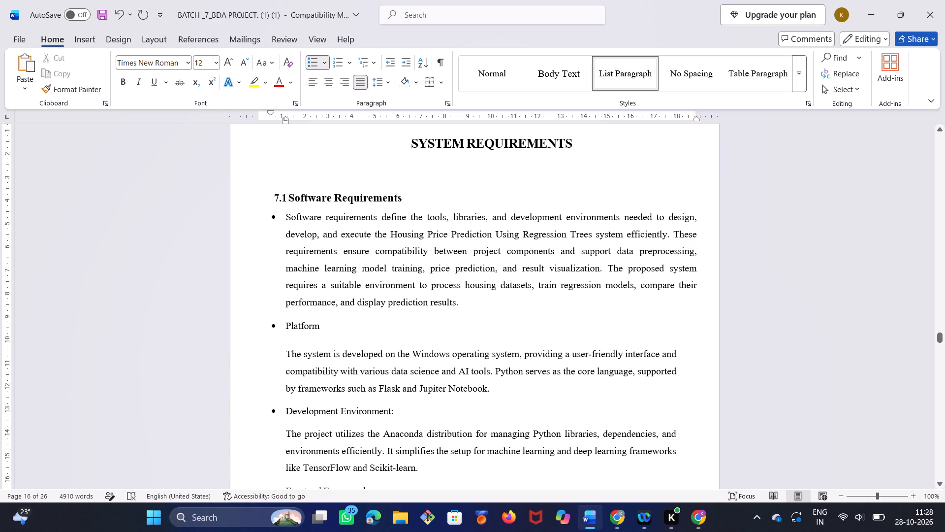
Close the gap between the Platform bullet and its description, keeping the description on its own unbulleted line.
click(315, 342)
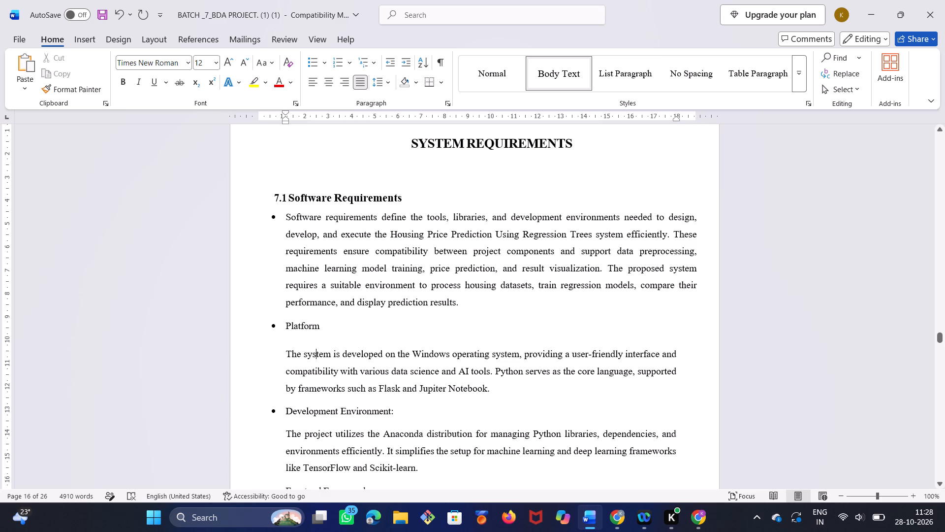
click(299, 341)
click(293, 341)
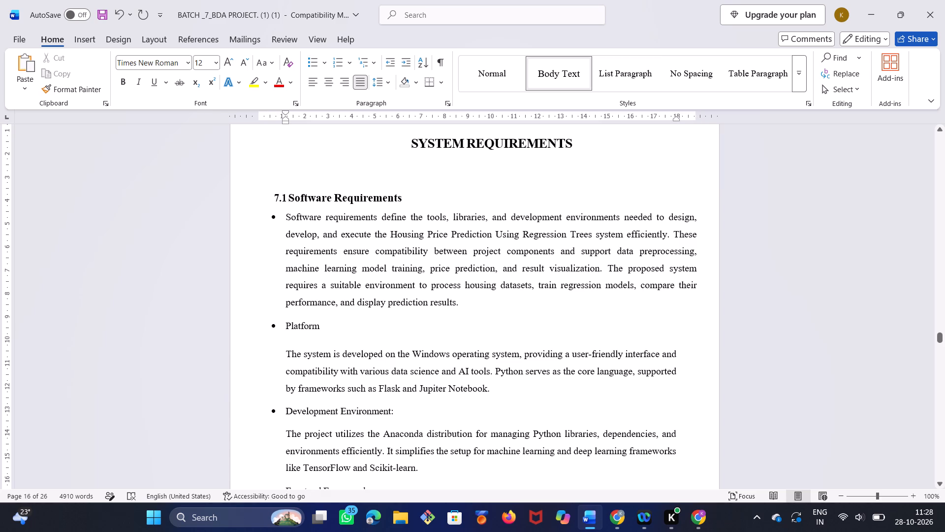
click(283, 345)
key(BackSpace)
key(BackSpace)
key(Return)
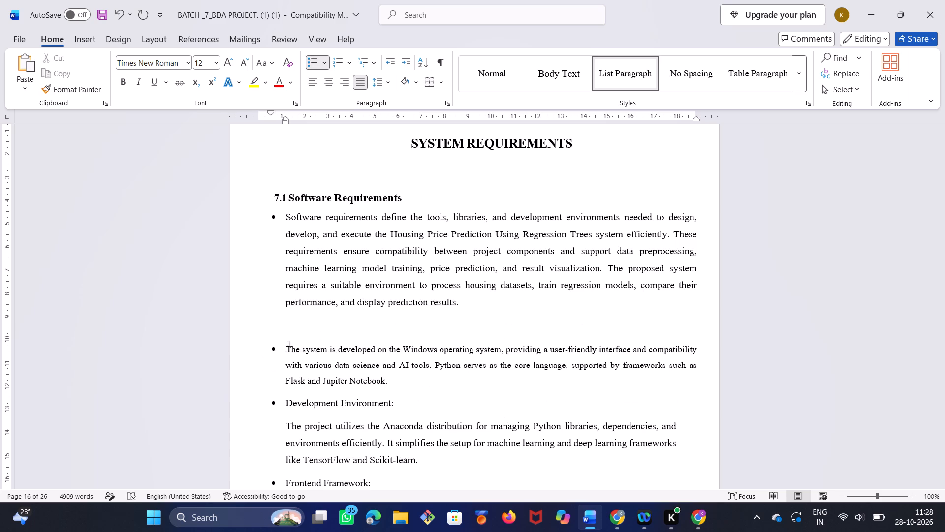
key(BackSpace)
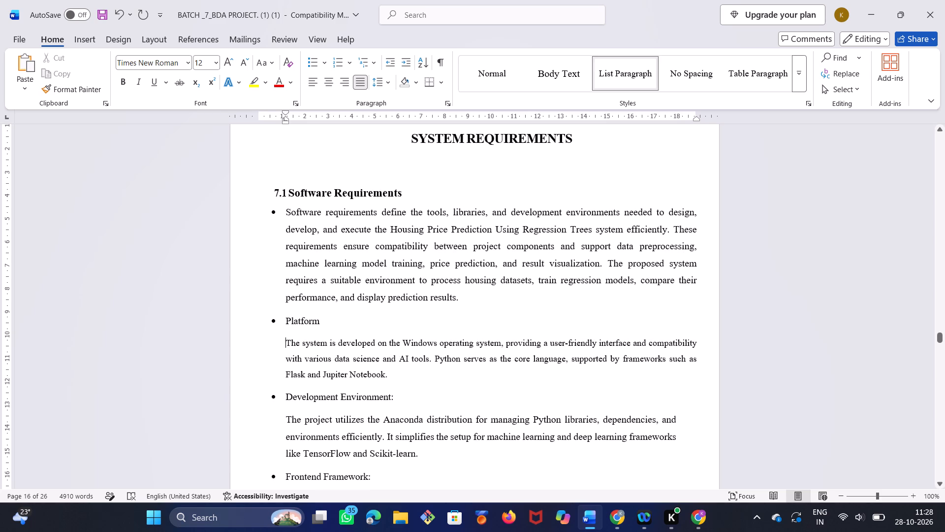
Delete the old description paragraph under the Platform bullet, from "The system is developed" through "Jupiter Notebook.".
drag(283, 344, 406, 372)
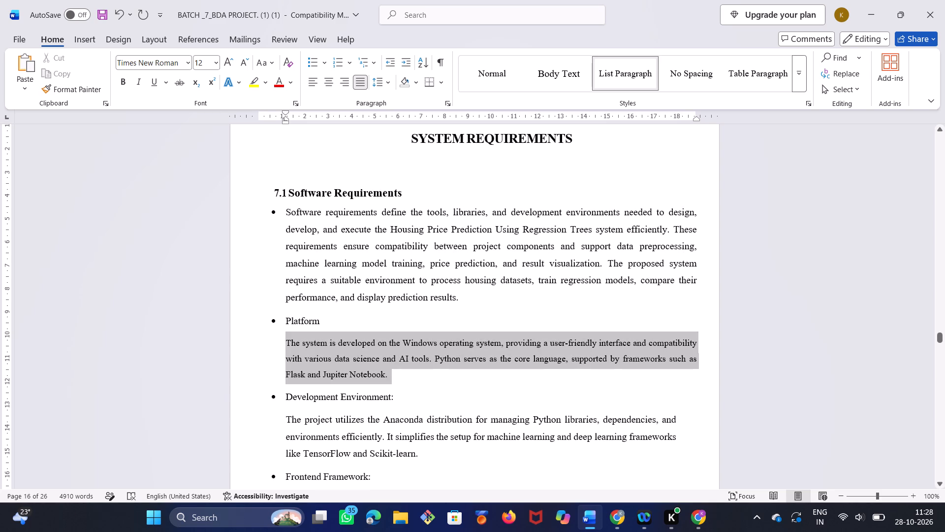
drag(406, 372, 406, 375)
key(BackSpace)
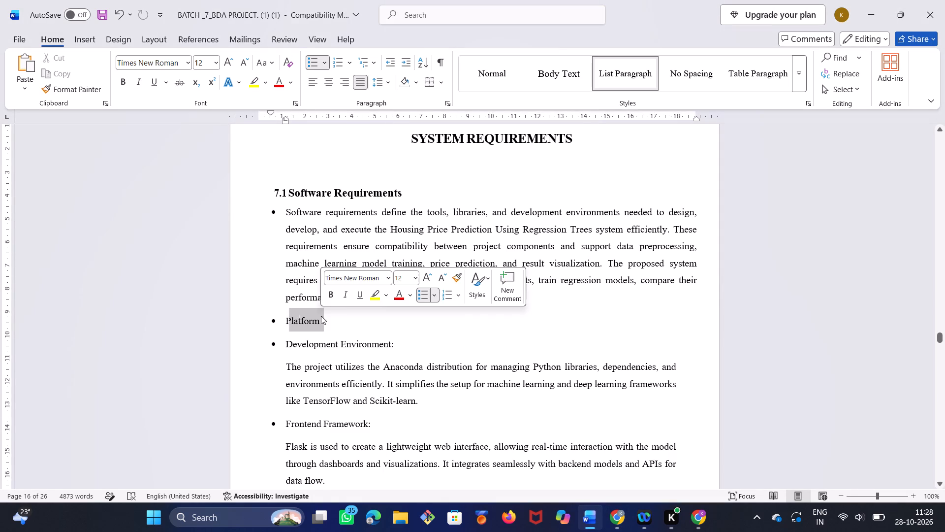
click(332, 320)
click(332, 320)
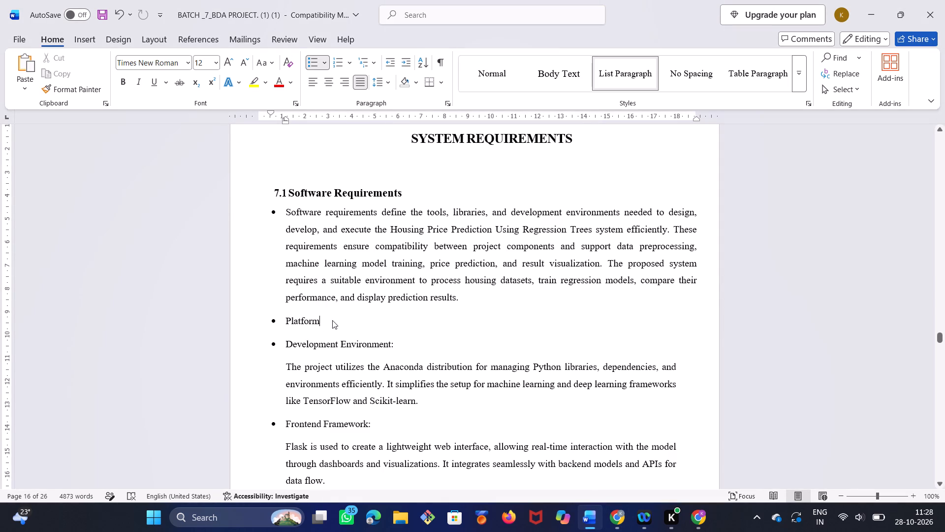
key(Return)
key(BackSpace)
key(BackSpace)
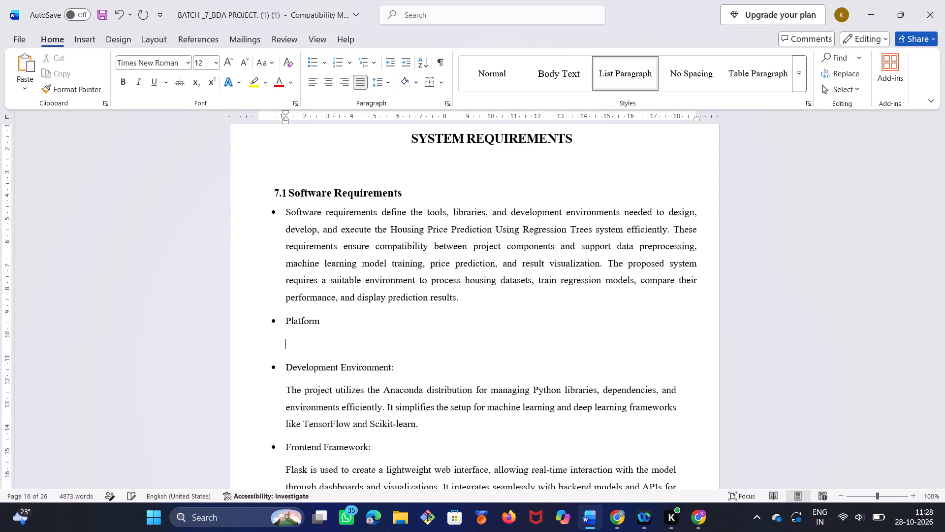
key(BackSpace)
key(BackSpace)
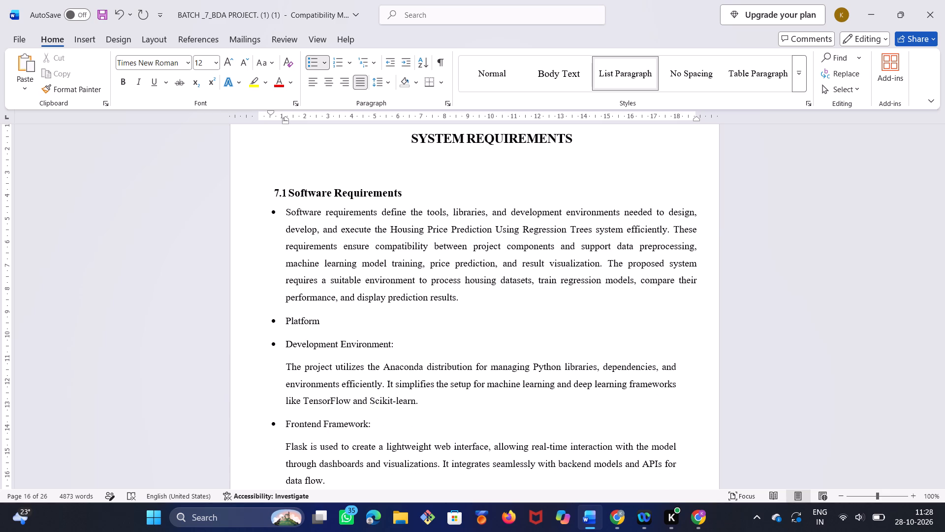
key(Return)
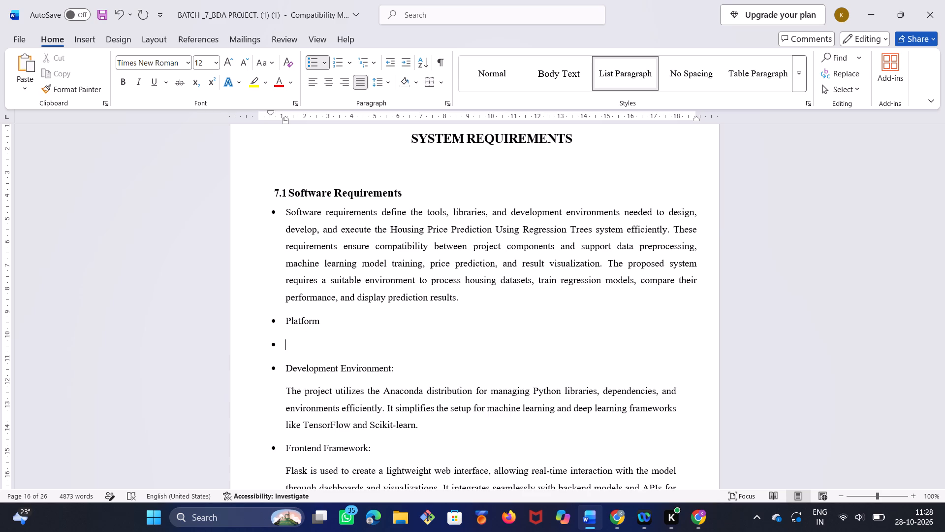
key(BackSpace)
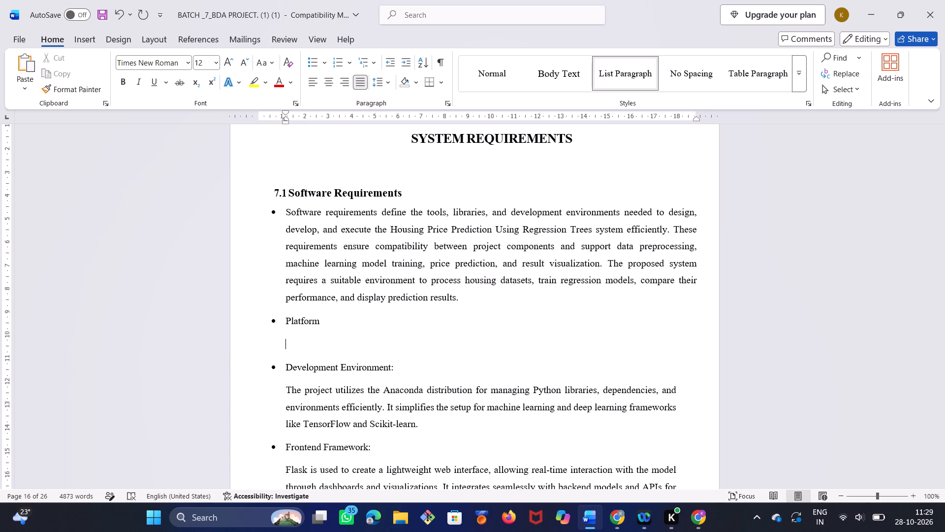
key(ctrl+v)
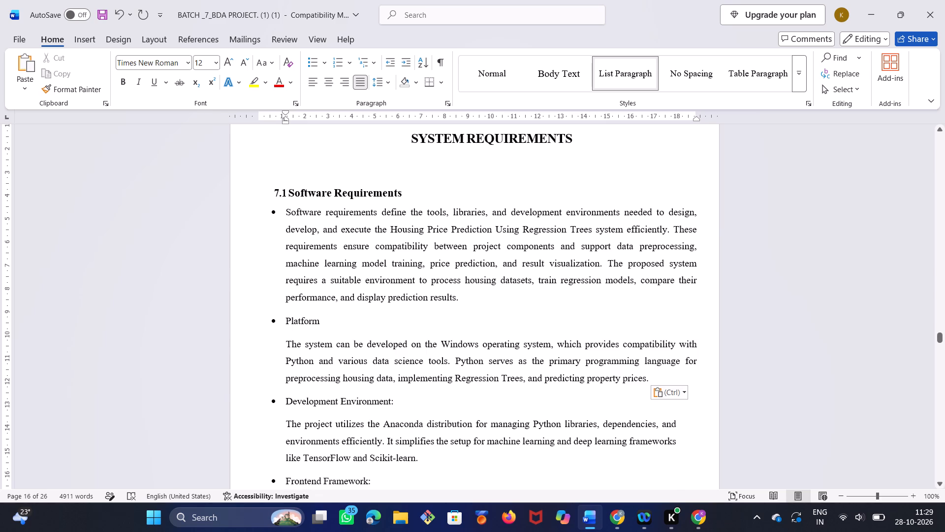
Review the remaining items of section 7.1, from Development Environment through the Software Stack Summary list.
scroll(460, 327, down, 3)
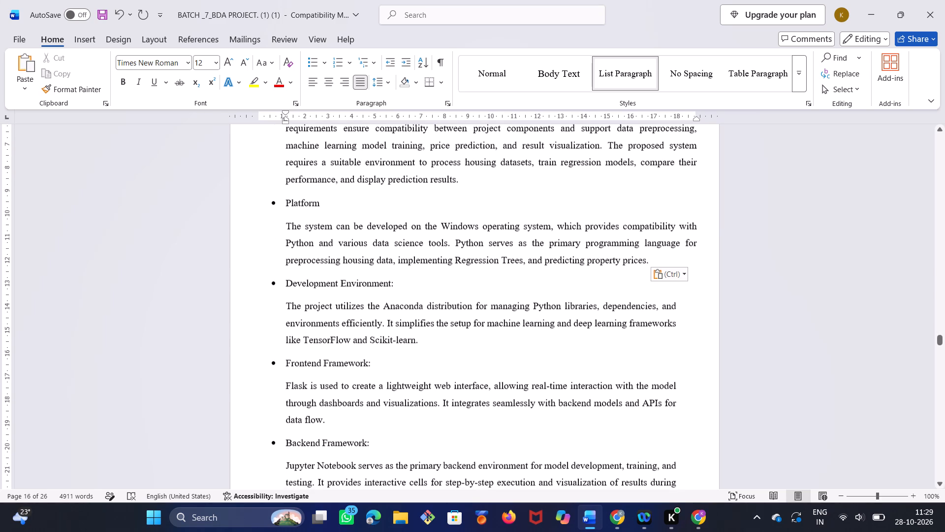
scroll(460, 327, down, 1)
scroll(512, 343, down, 1)
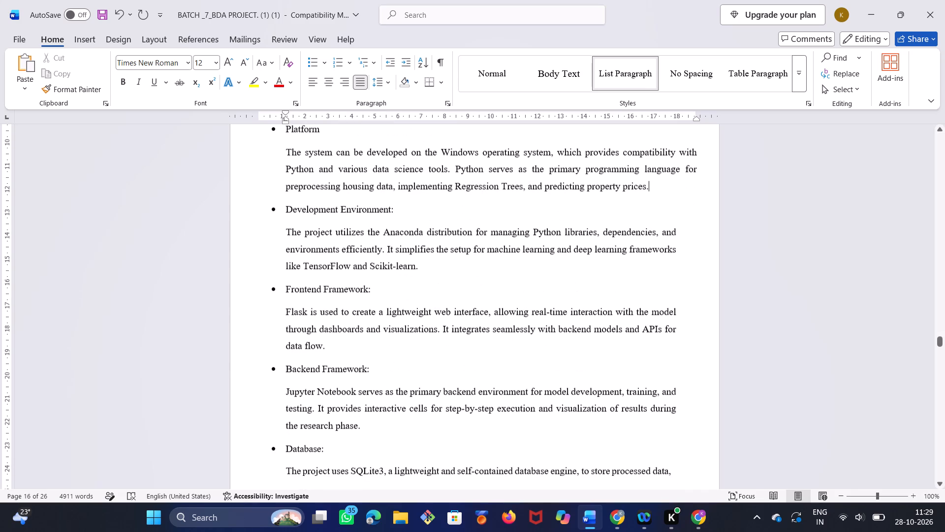
scroll(512, 343, down, 1)
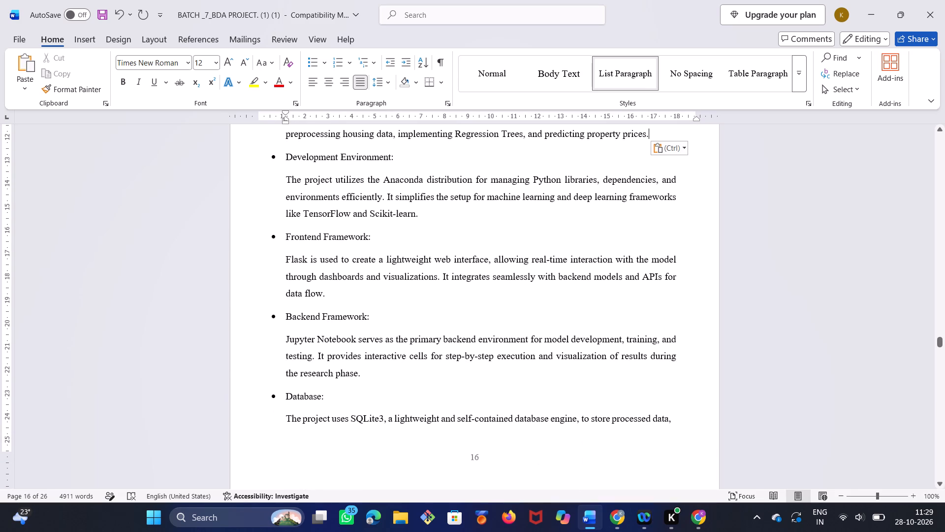
scroll(522, 440, down, 3)
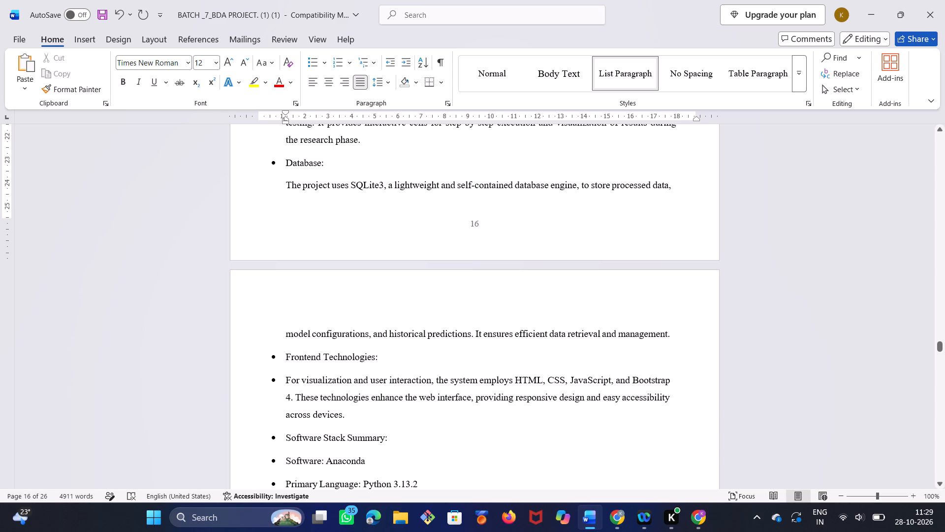
scroll(435, 346, down, 1)
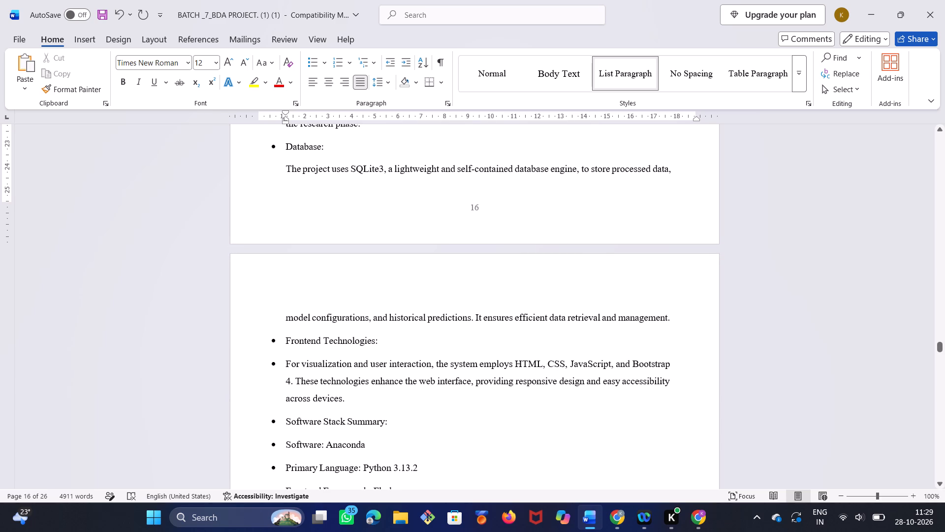
scroll(391, 322, down, 2)
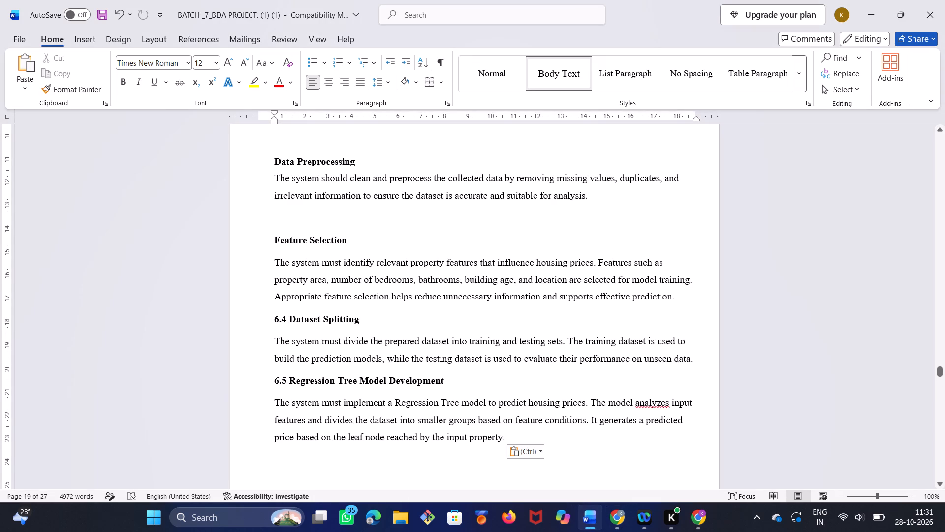
Replace the blank line above the Feature Selection heading and add a blank line after that section's paragraph.
click(315, 222)
key(BackSpace)
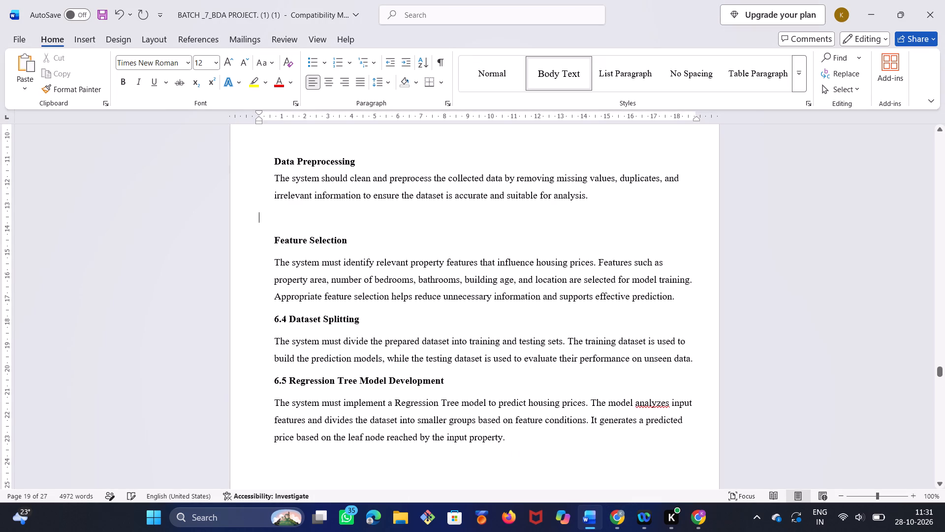
key(BackSpace)
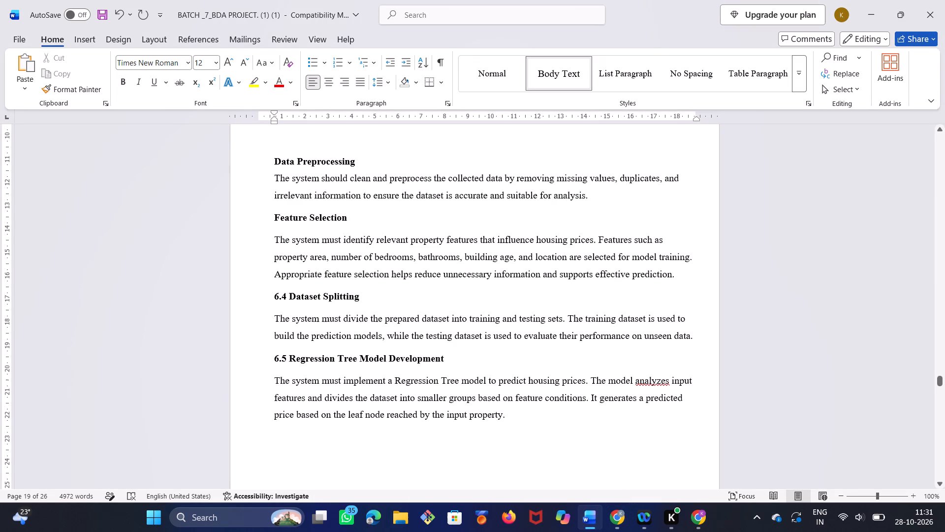
key(Return)
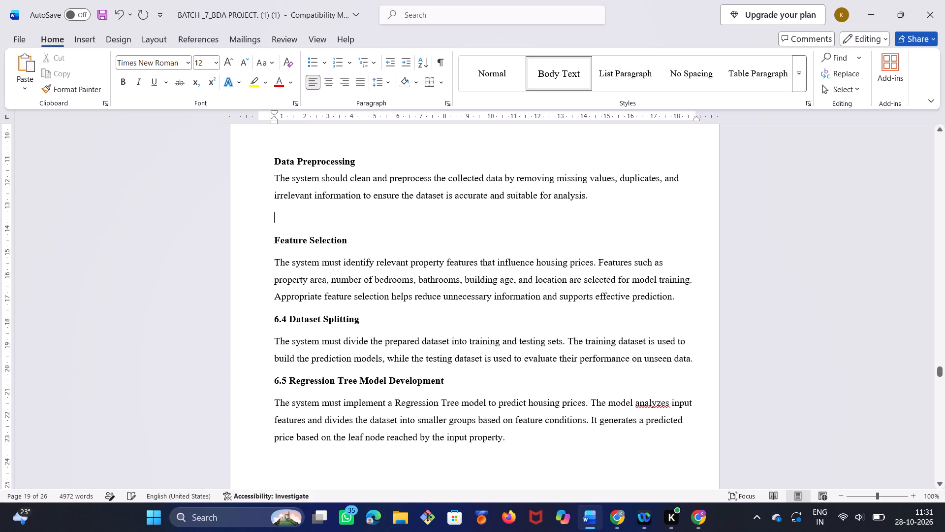
click(677, 294)
key(Return)
Remove the number 6.4 from the Dataset Splitting heading.
scroll(677, 294, down, 1)
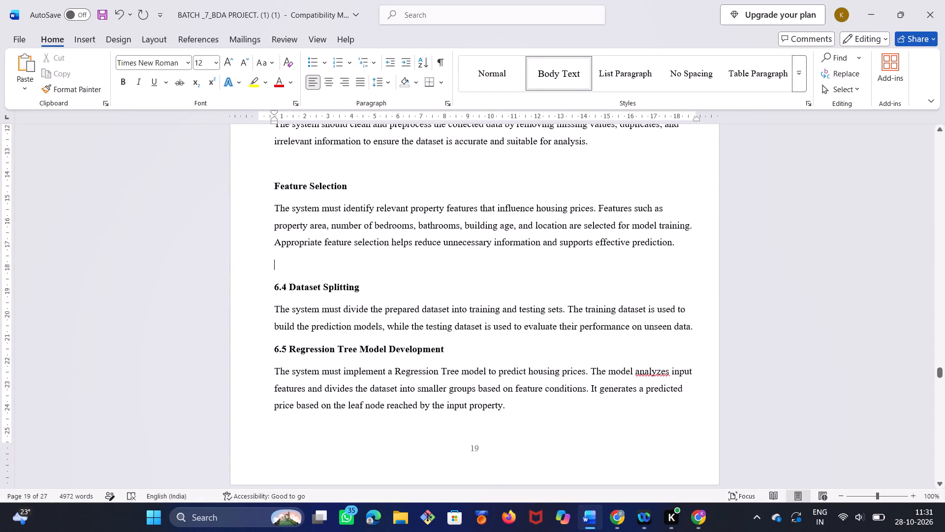
click(287, 288)
key(BackSpace)
key(BackSpace)
key(BackSpace)
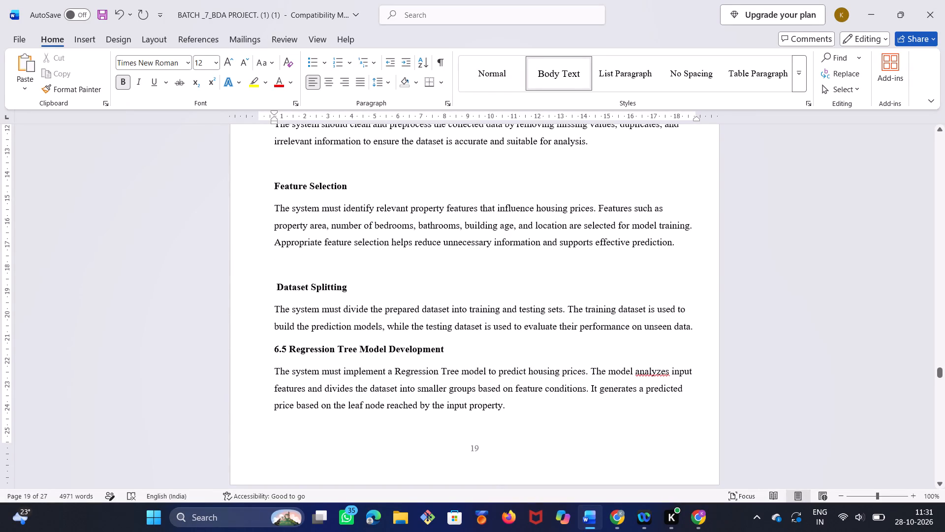
Add a blank line after the Dataset Splitting paragraph and remove the number 6.5 from the Regression Tree Model Development heading.
click(693, 325)
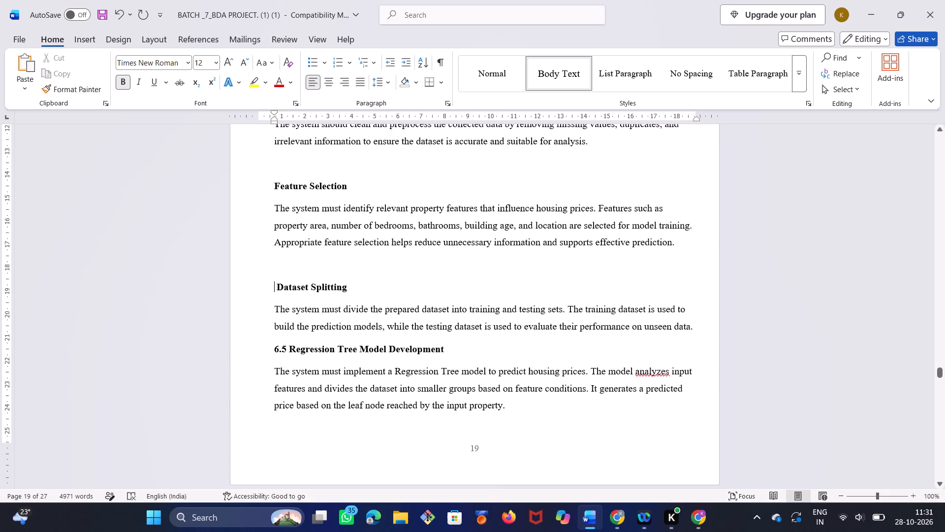
key(Return)
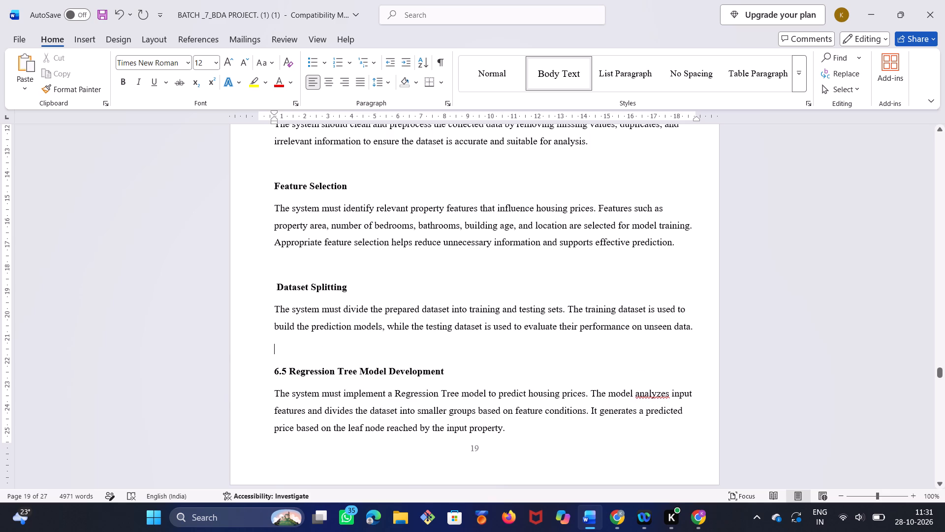
click(286, 373)
key(BackSpace)
key(BackSpace)
key(BackSpace)
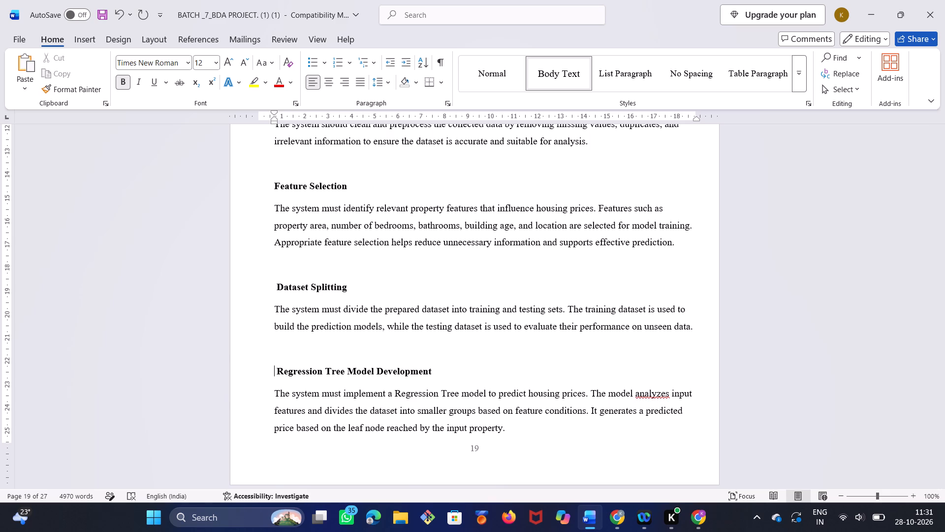
Renumber the Output Design heading under Chapter 7 Functional Requirements as 7.1.
scroll(298, 351, up, 1)
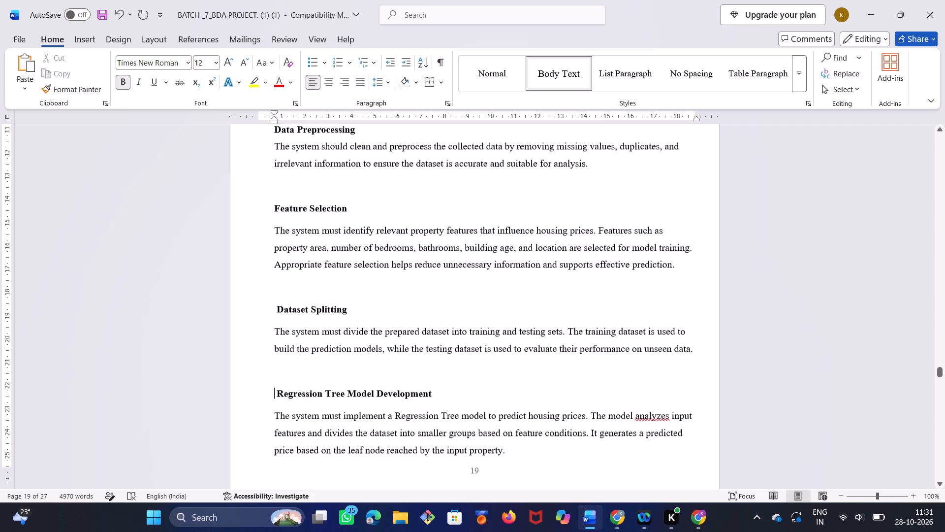
scroll(298, 351, down, 1)
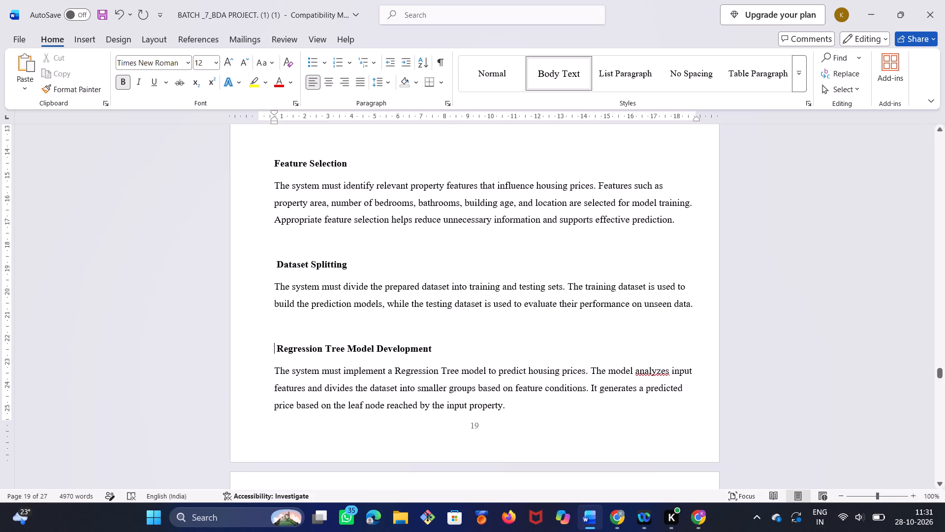
scroll(298, 351, up, 1)
scroll(298, 351, down, 1)
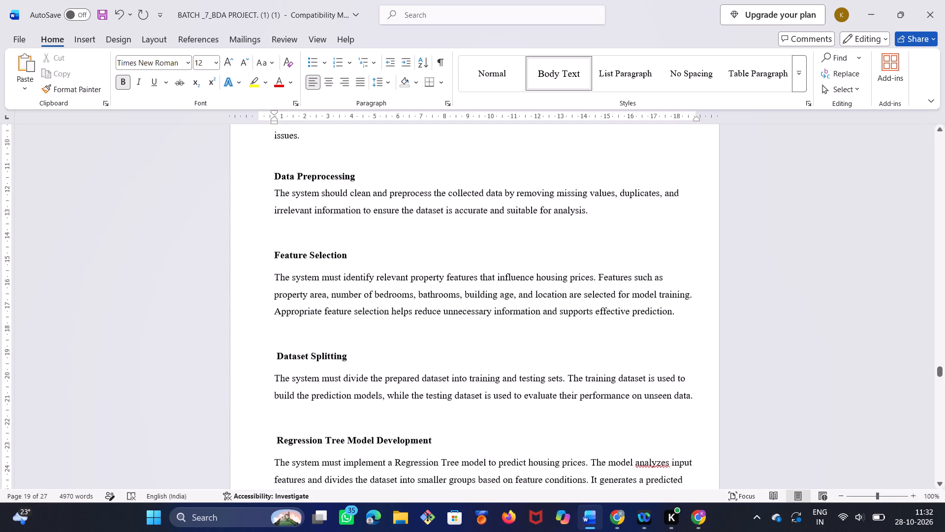
scroll(298, 351, up, 2)
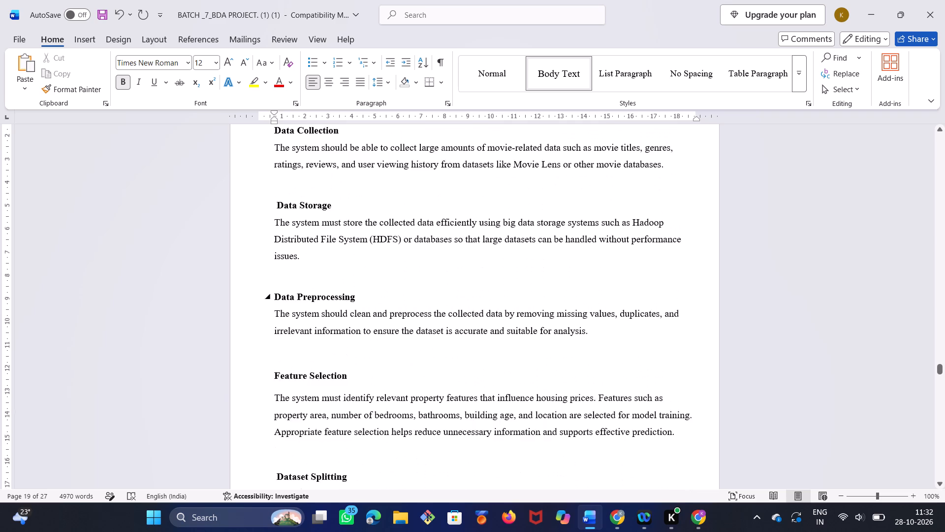
scroll(298, 351, up, 1)
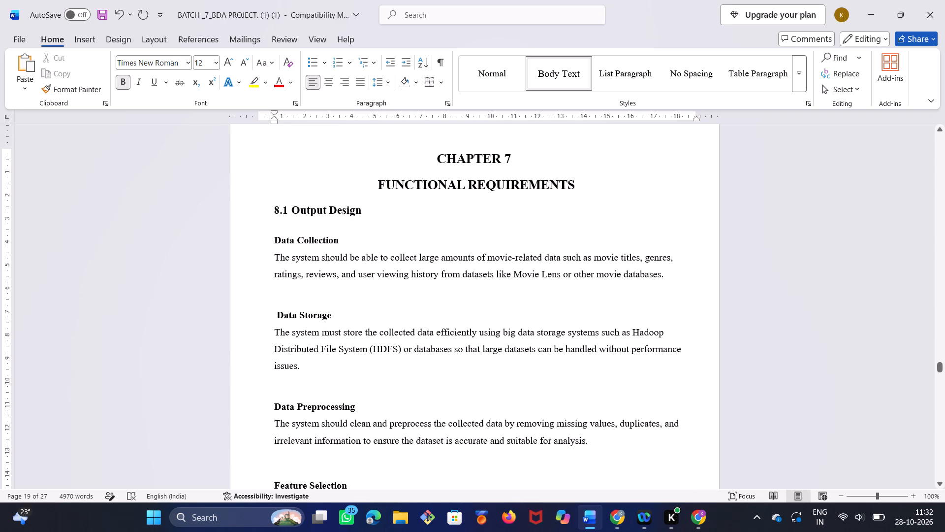
scroll(341, 248, up, 1)
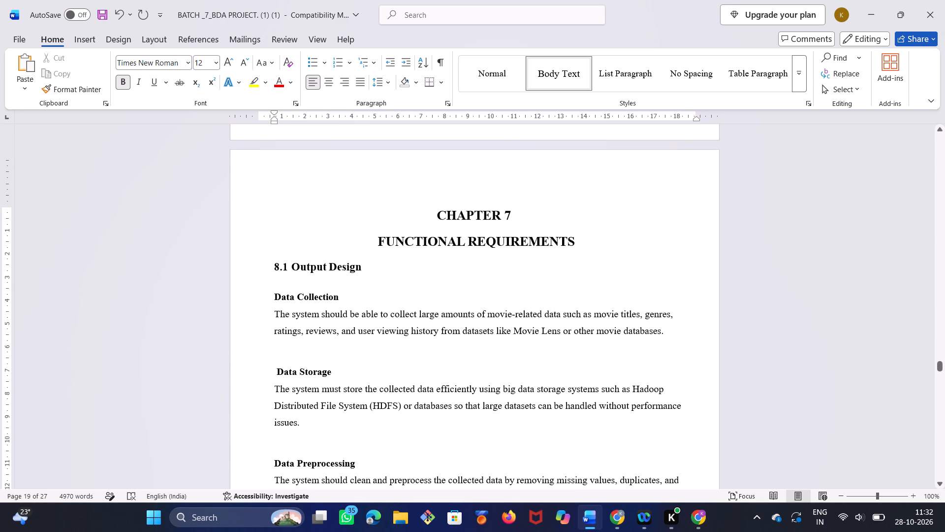
click(280, 268)
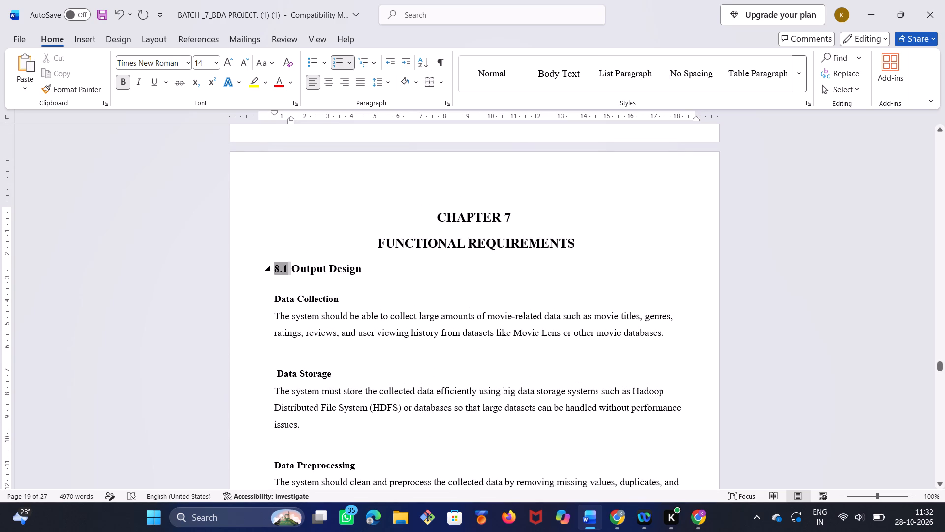
click(374, 280)
click(277, 270)
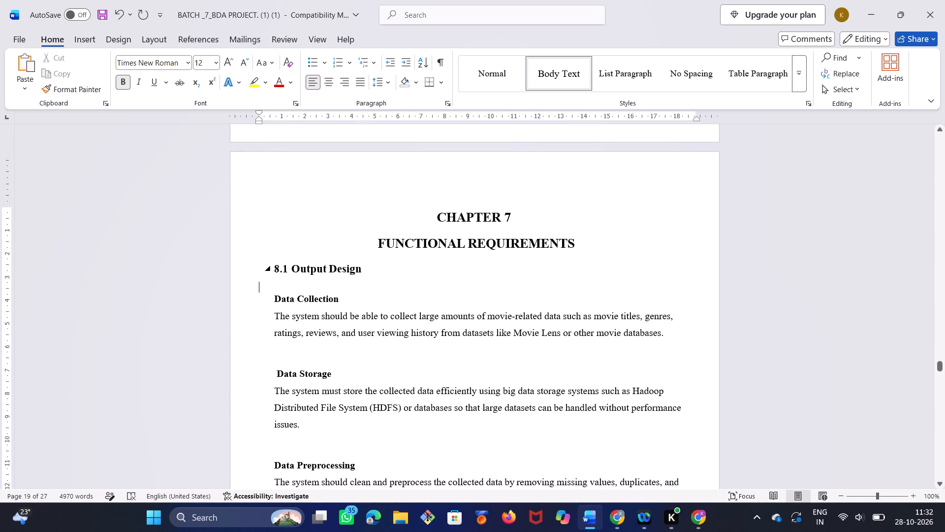
key(BackSpace)
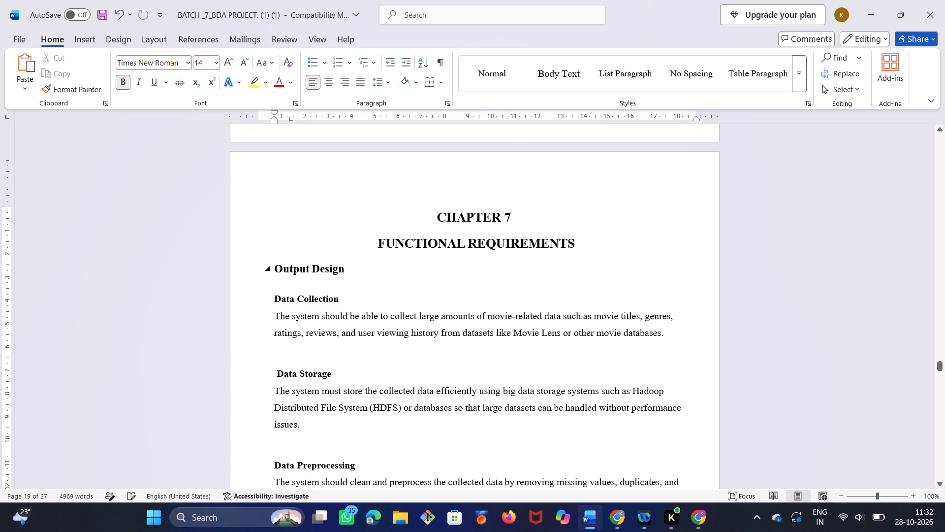
text(7.1)
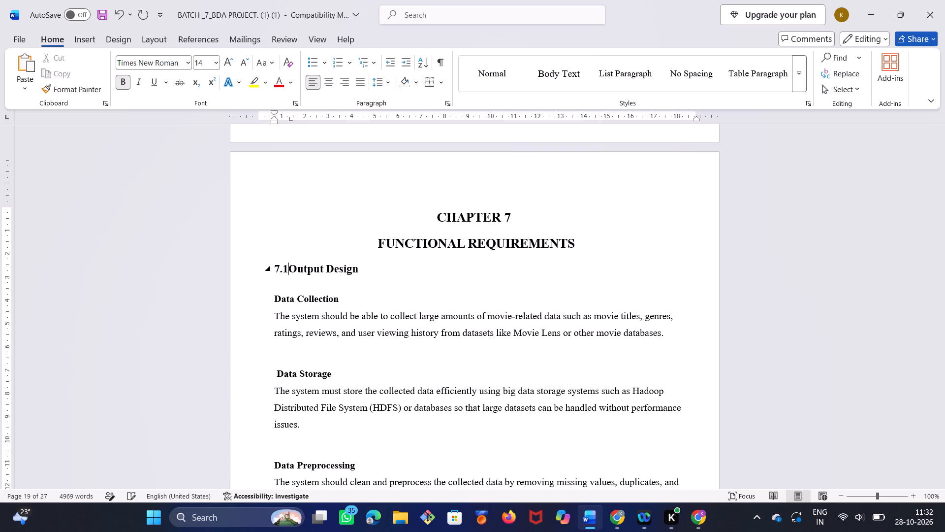
key(space)
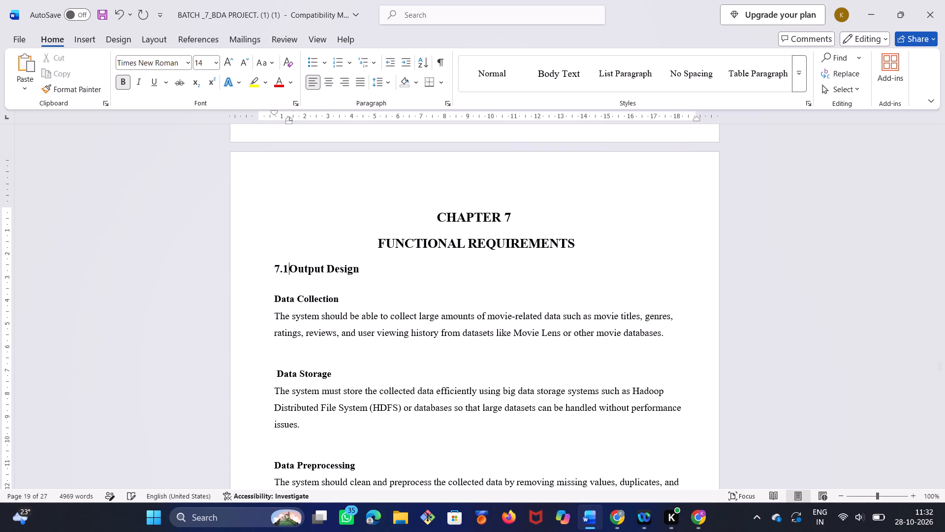
click(449, 282)
Review the Chapter 7 sections and the following pages, including Input Design and the source code, to see what still needs replacing.
scroll(449, 282, down, 6)
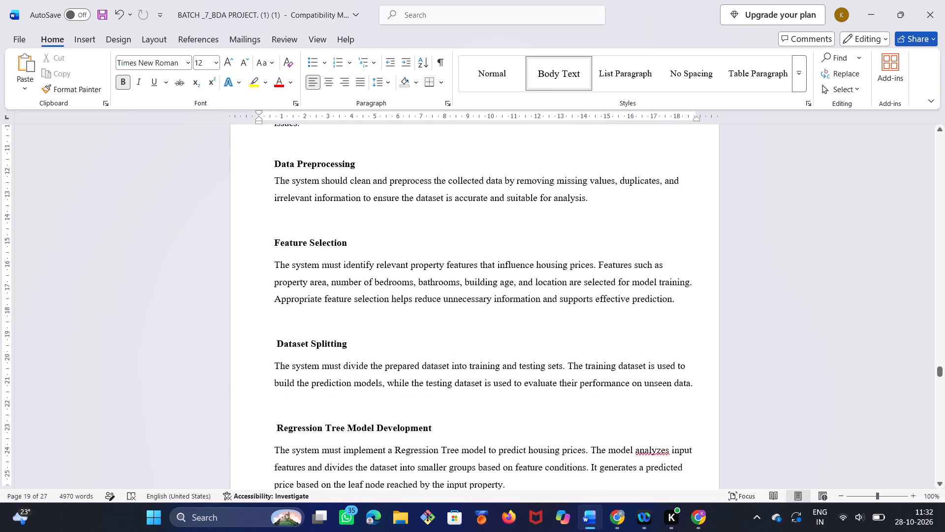
scroll(453, 271, down, 3)
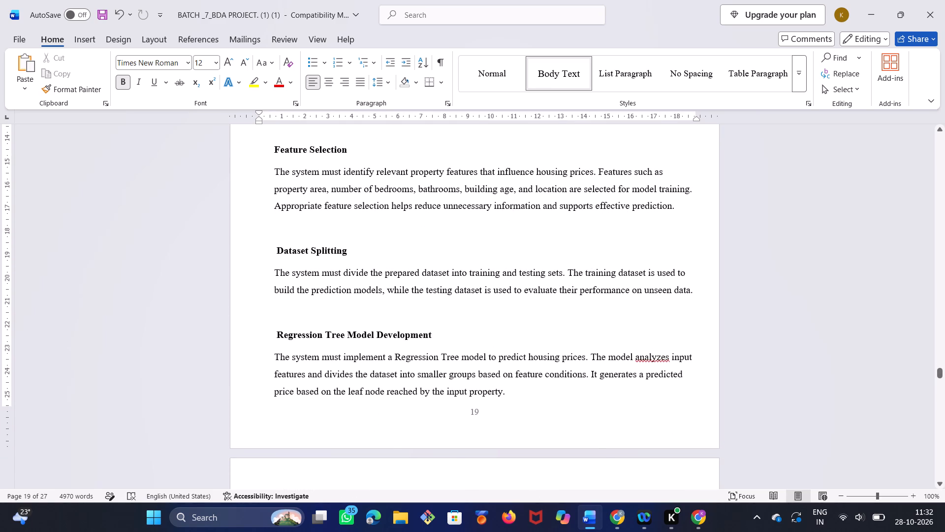
scroll(632, 243, up, 1)
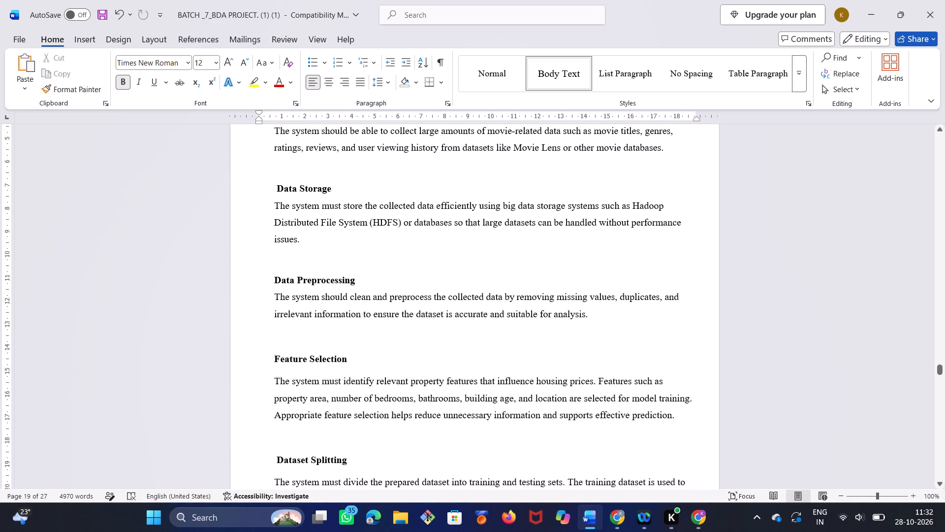
scroll(639, 253, up, 1)
scroll(639, 253, down, 6)
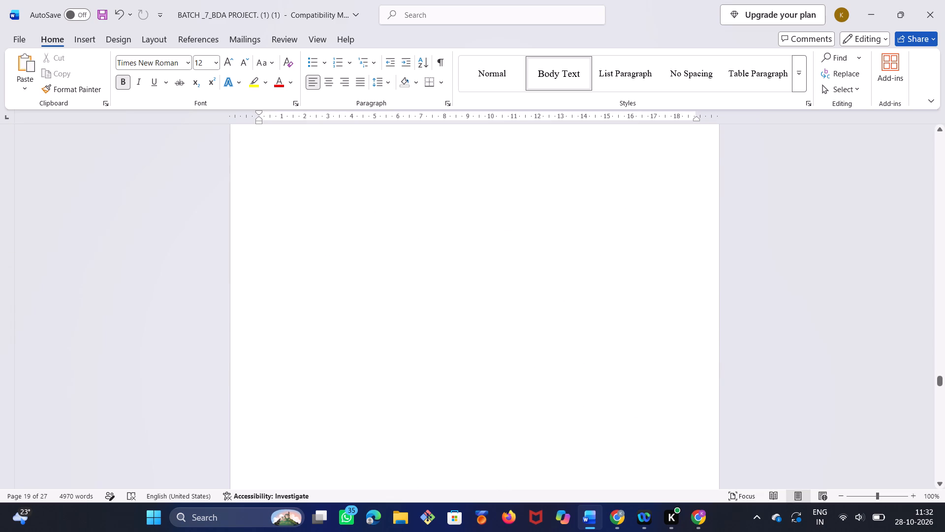
scroll(639, 253, down, 2)
scroll(639, 253, up, 3)
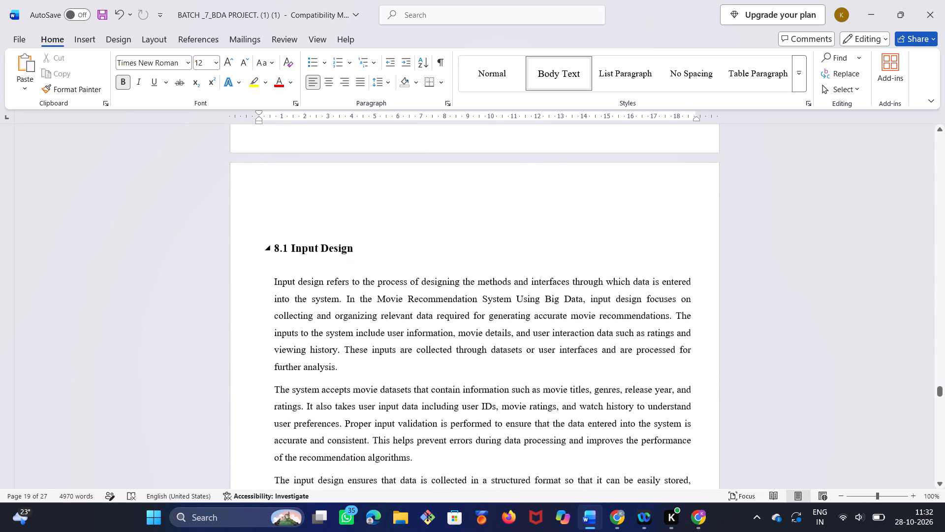
scroll(639, 253, up, 5)
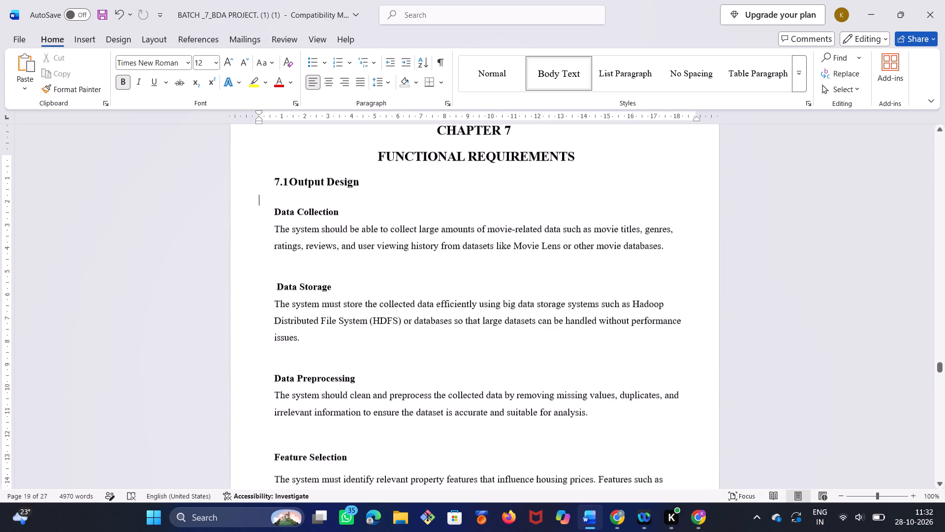
scroll(639, 253, up, 1)
scroll(639, 253, down, 5)
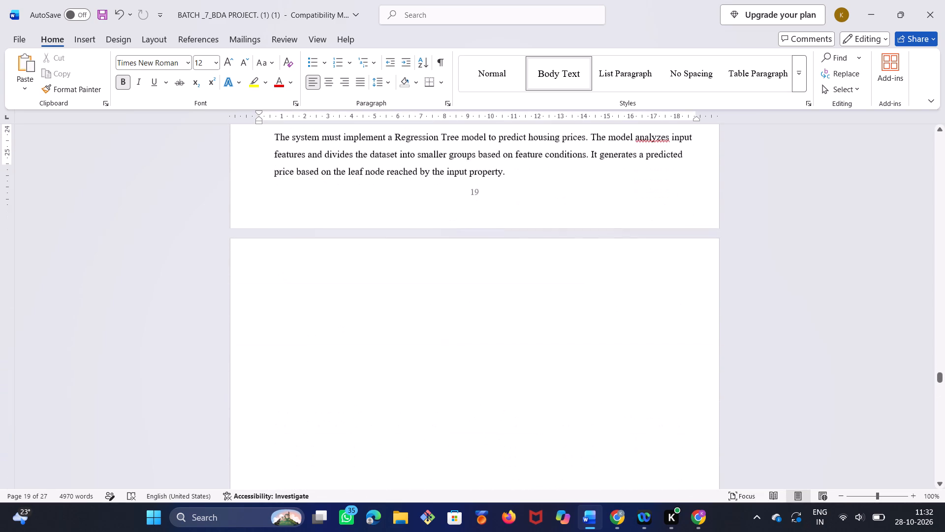
scroll(639, 253, down, 3)
scroll(639, 253, up, 6)
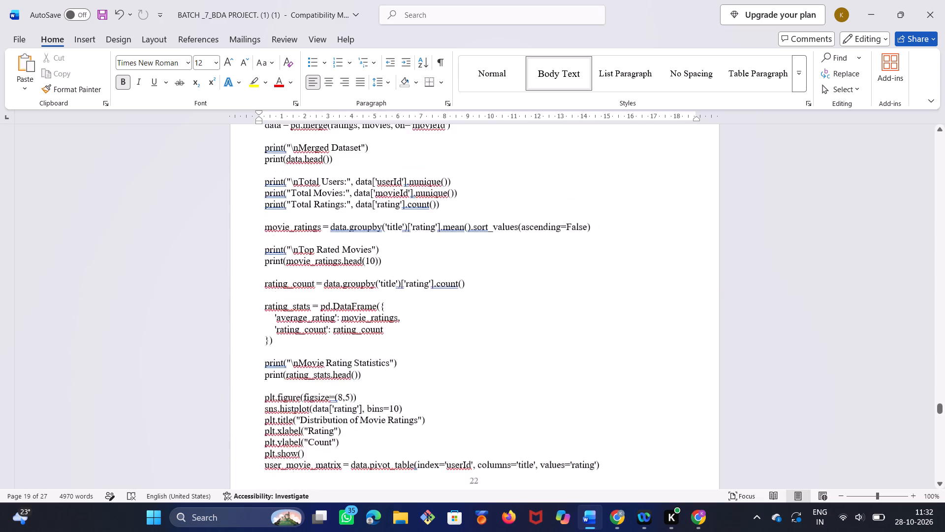
scroll(639, 253, up, 3)
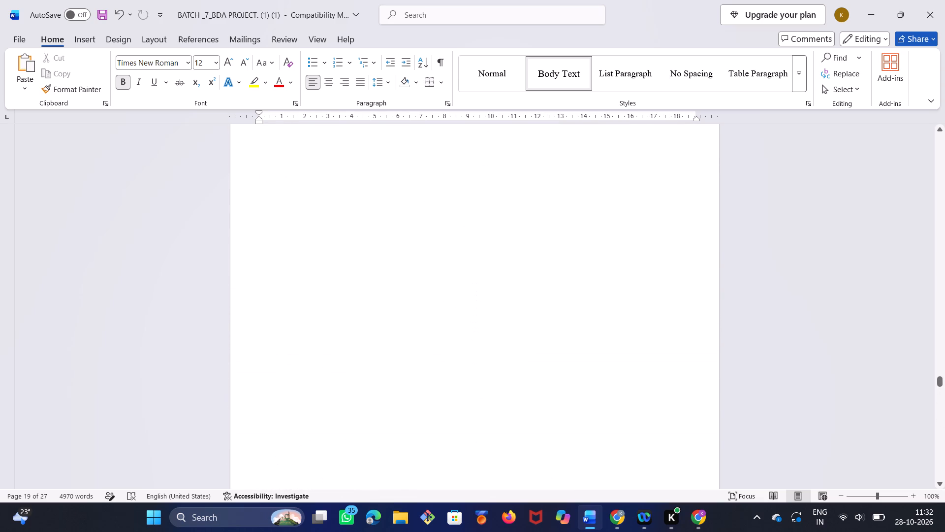
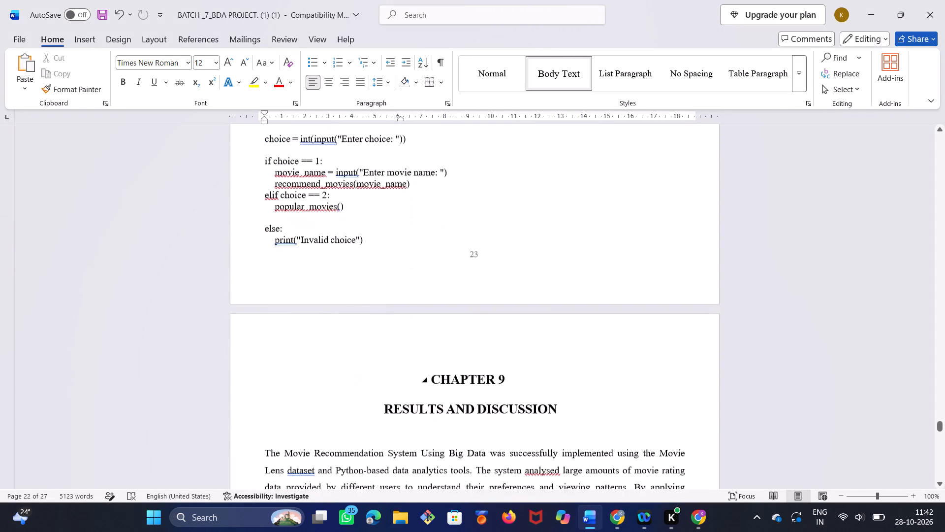
scroll(501, 374, up, 3)
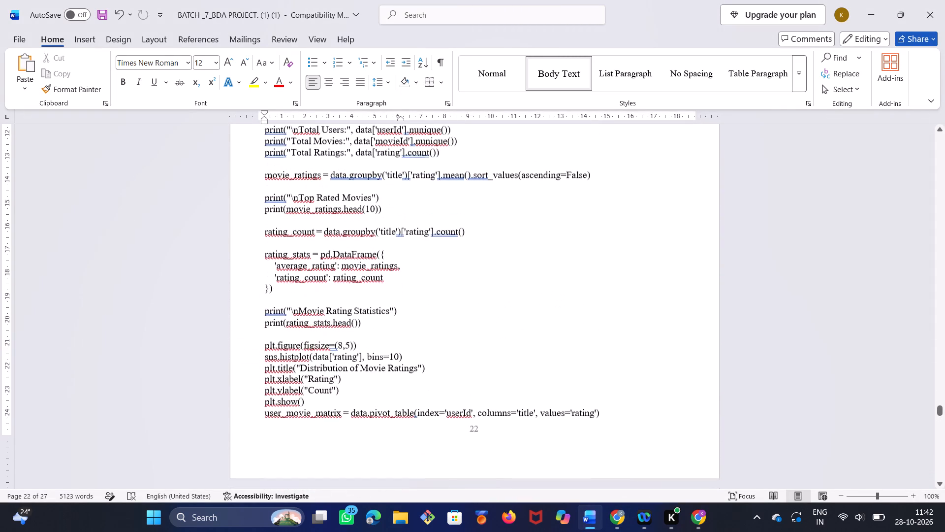
scroll(501, 374, up, 3)
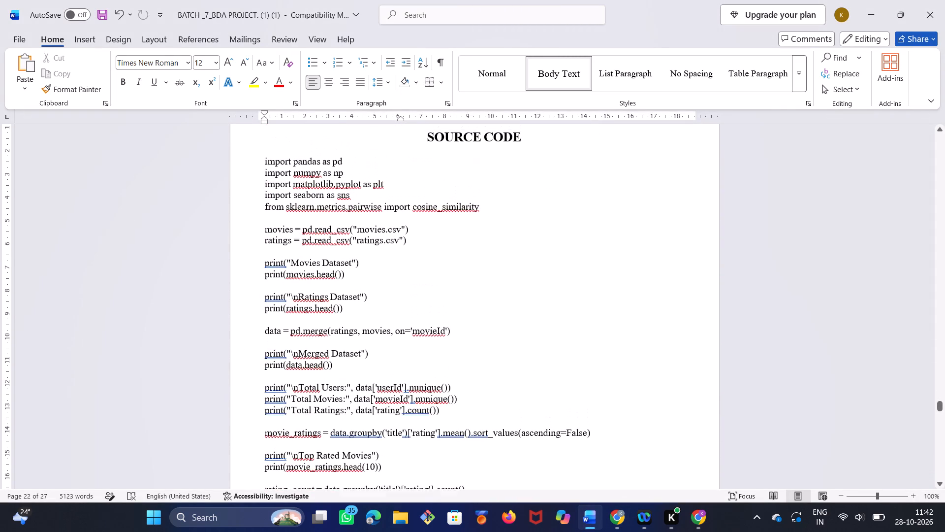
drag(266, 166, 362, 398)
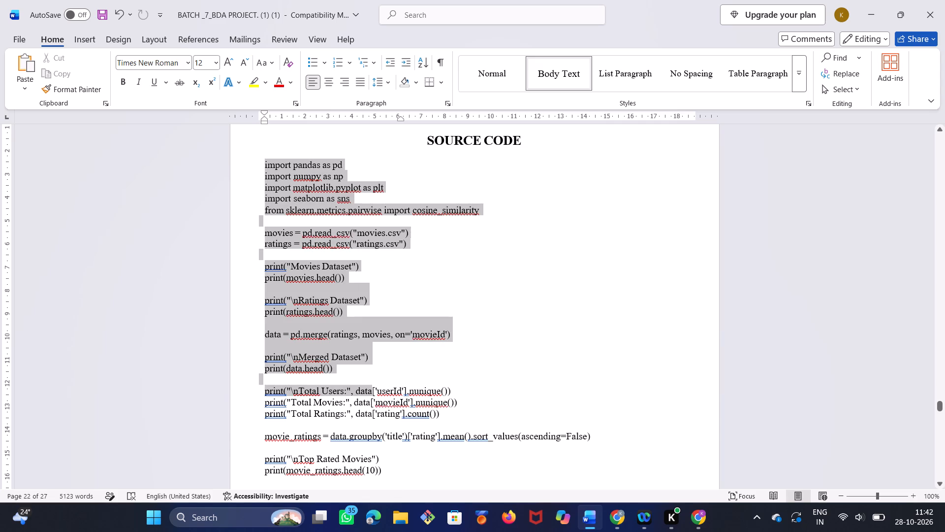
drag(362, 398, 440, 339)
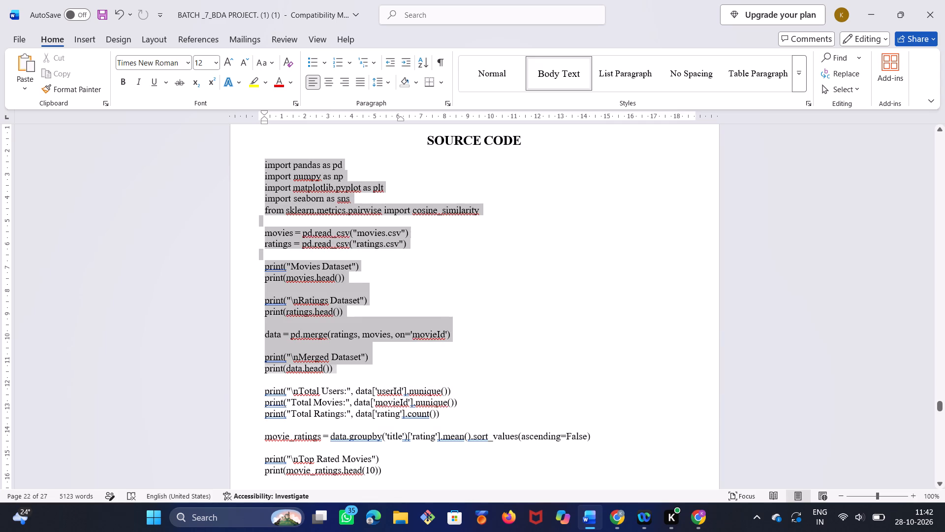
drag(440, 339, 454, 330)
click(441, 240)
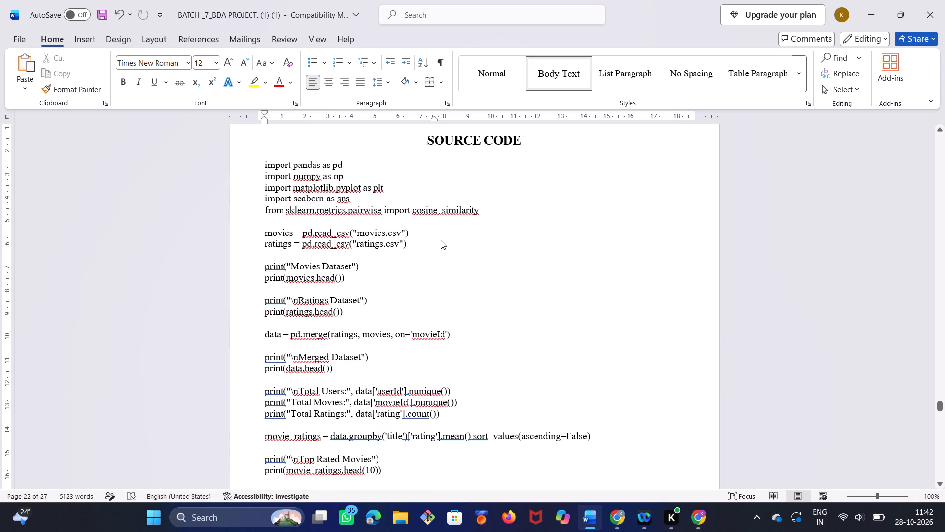
Replace the entire movie recommendation code under the Chapter 8 Source Code heading with the copied housing price prediction program.
drag(263, 167, 266, 167)
drag(266, 167, 447, 491)
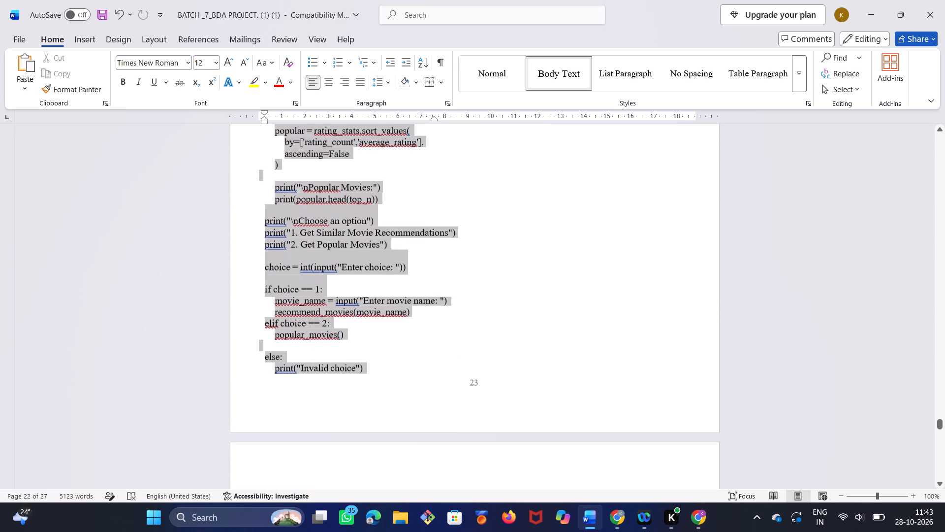
drag(447, 491, 411, 360)
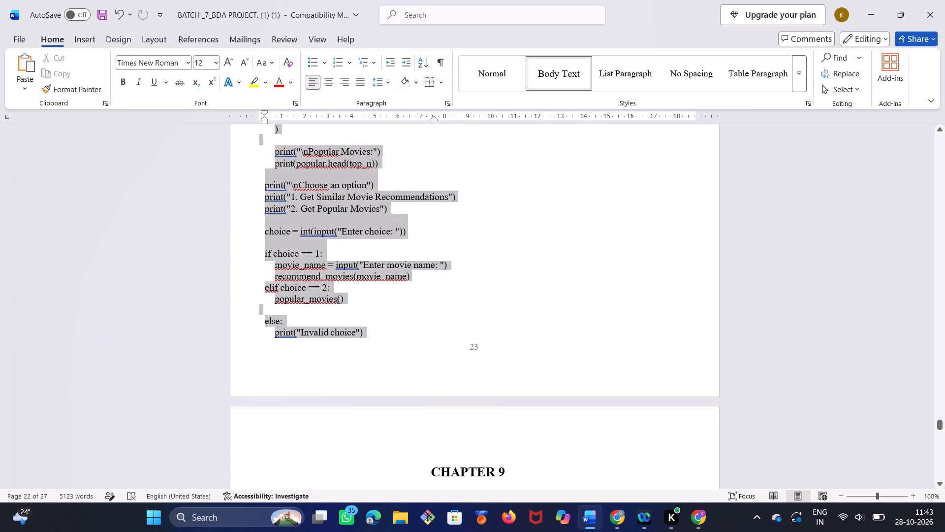
drag(411, 360, 382, 349)
key(ctrl+v)
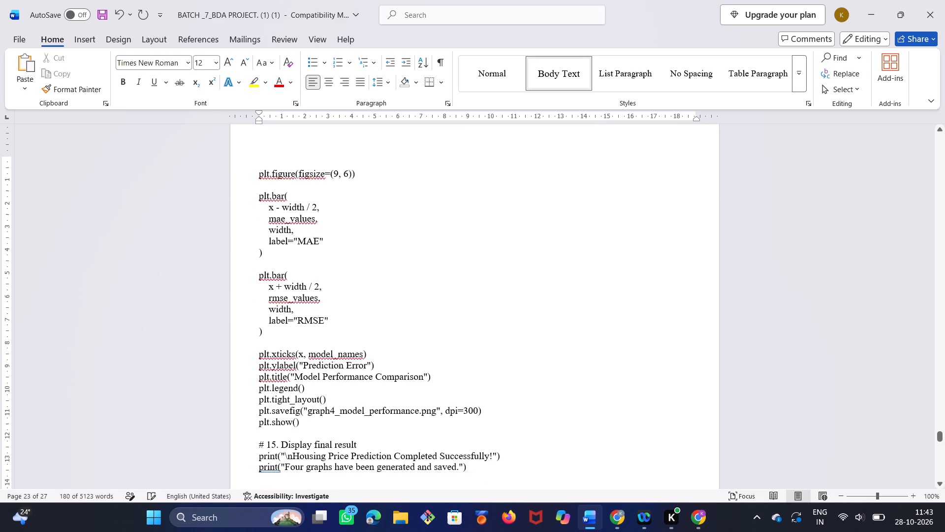
Delete the comment line "# HOUSING PRICE PREDICTION USING REGRESSION TREES" at the start of the pasted code.
scroll(382, 349, up, 13)
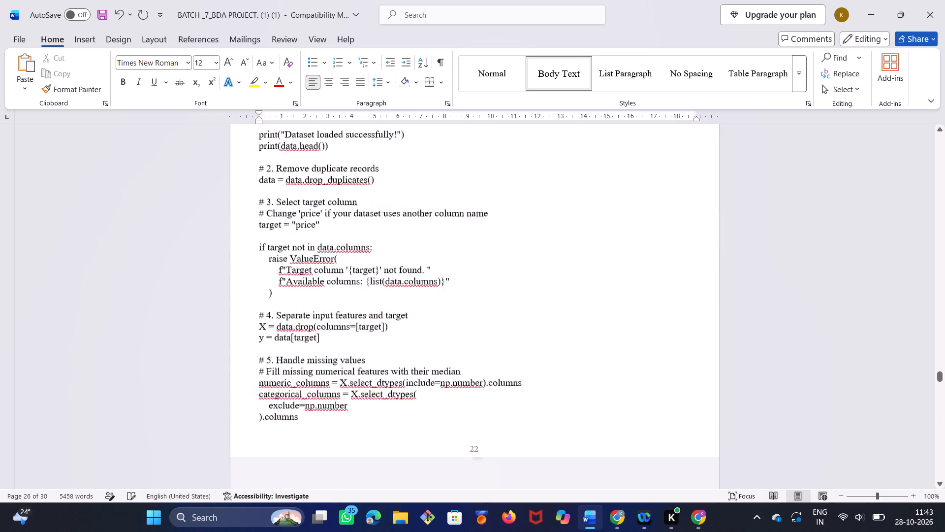
scroll(382, 349, down, 1)
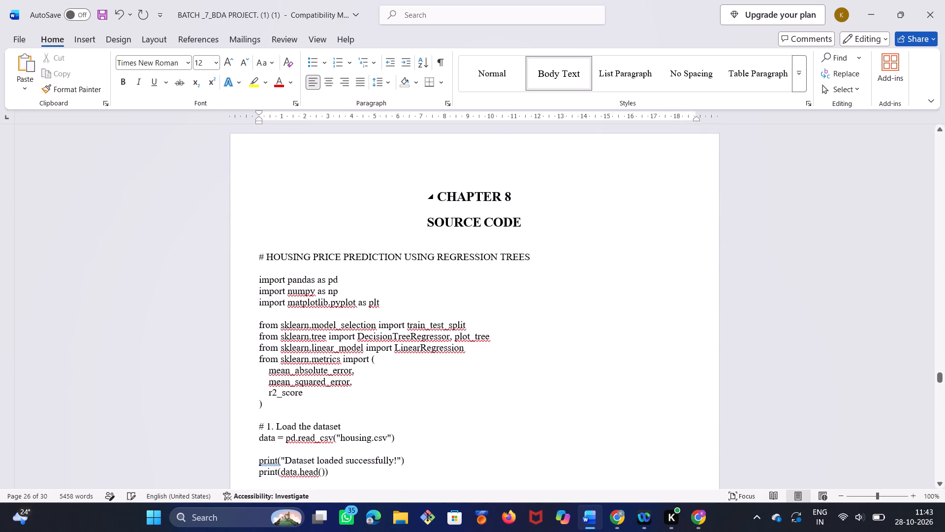
click(544, 258)
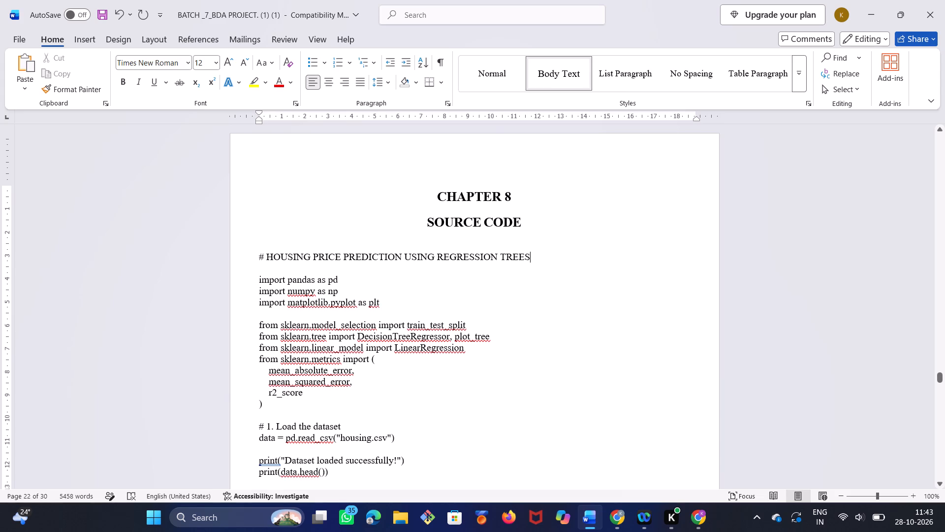
drag(258, 256, 529, 261)
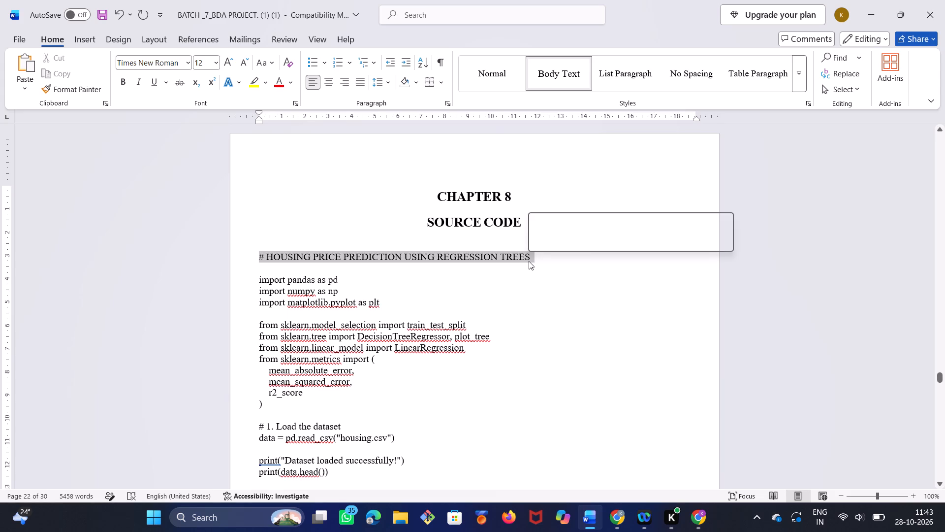
key(BackSpace)
Look through the whole pasted program up to the Chapter 9 heading and back to the start of Chapter 8.
scroll(529, 261, down, 3)
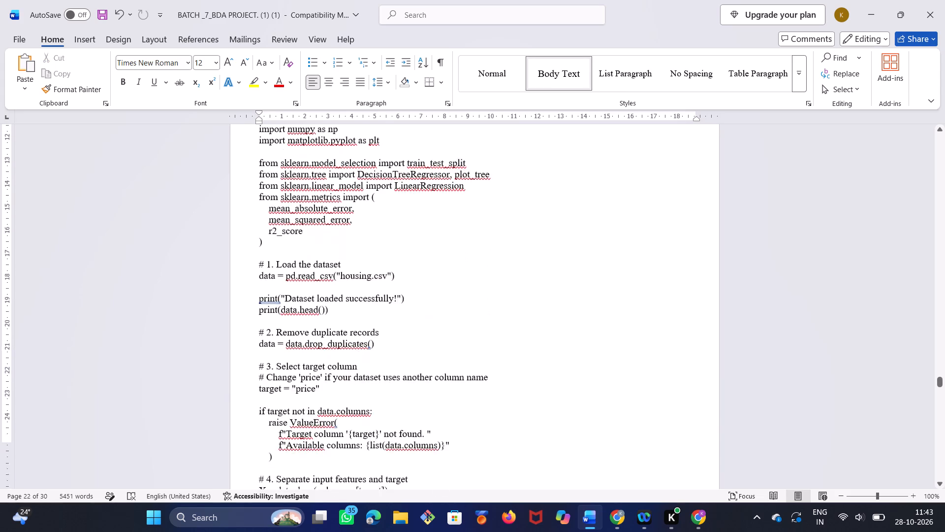
scroll(529, 261, down, 1)
scroll(529, 261, up, 1)
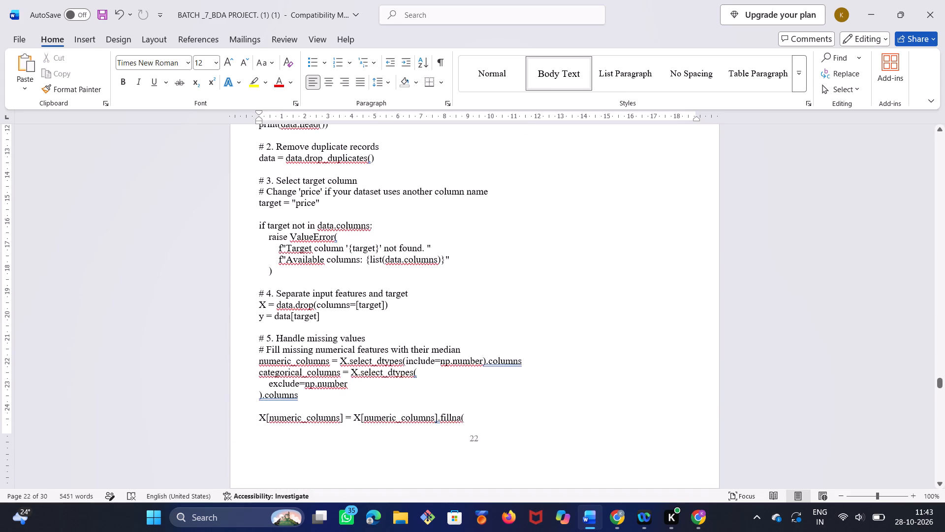
scroll(529, 261, down, 4)
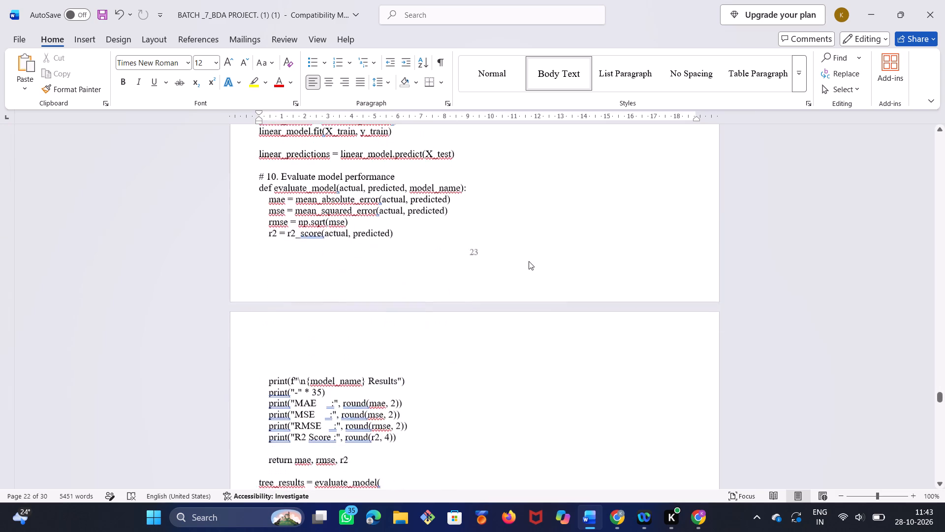
scroll(529, 261, down, 2)
ctrl+scroll(529, 261, up, 1)
scroll(529, 261, down, 1)
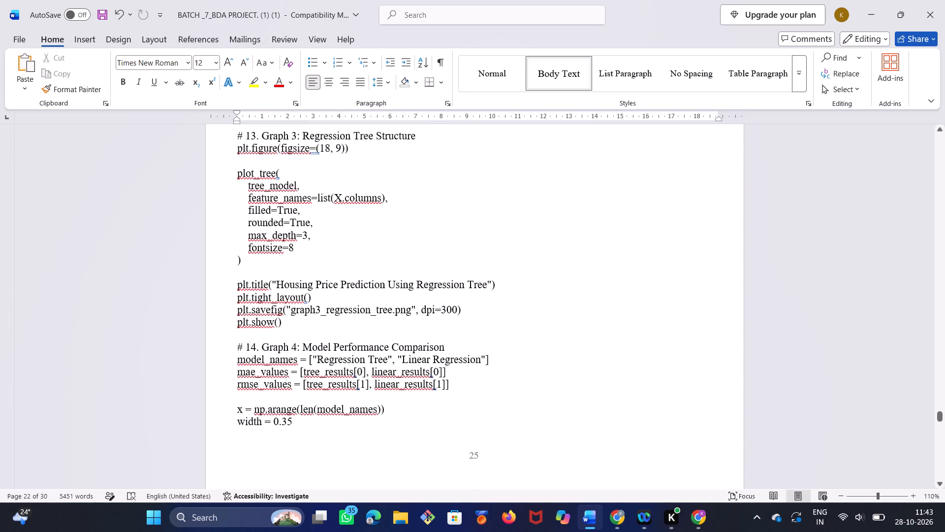
ctrl+scroll(529, 261, down, 1)
scroll(529, 261, down, 4)
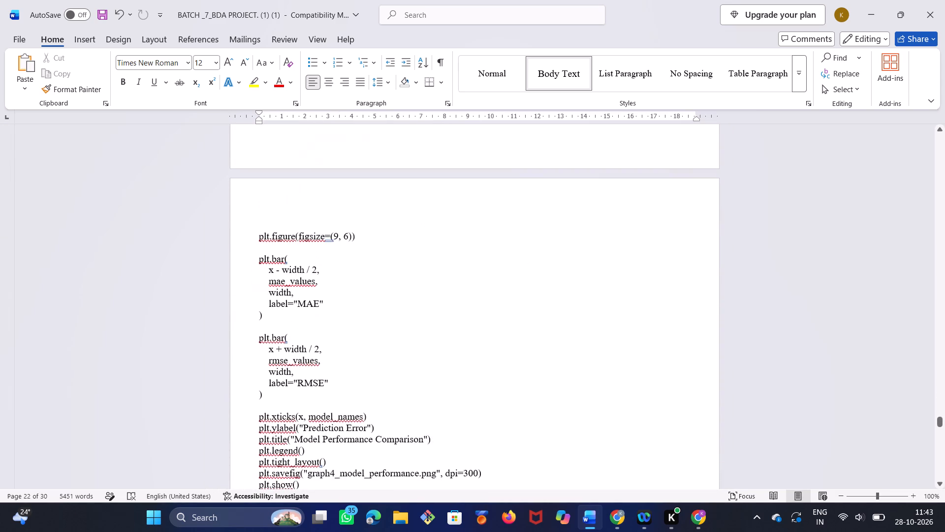
scroll(529, 261, down, 4)
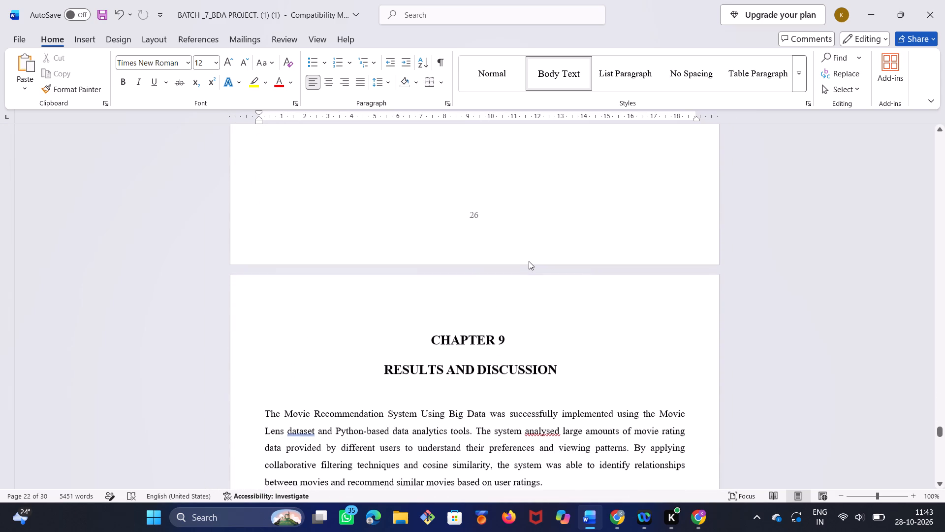
scroll(529, 261, up, 6)
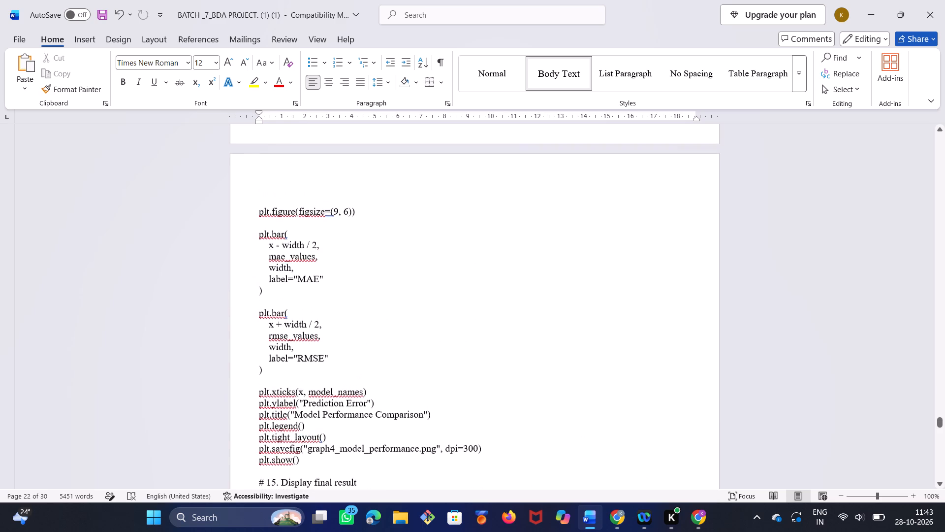
scroll(529, 261, up, 7)
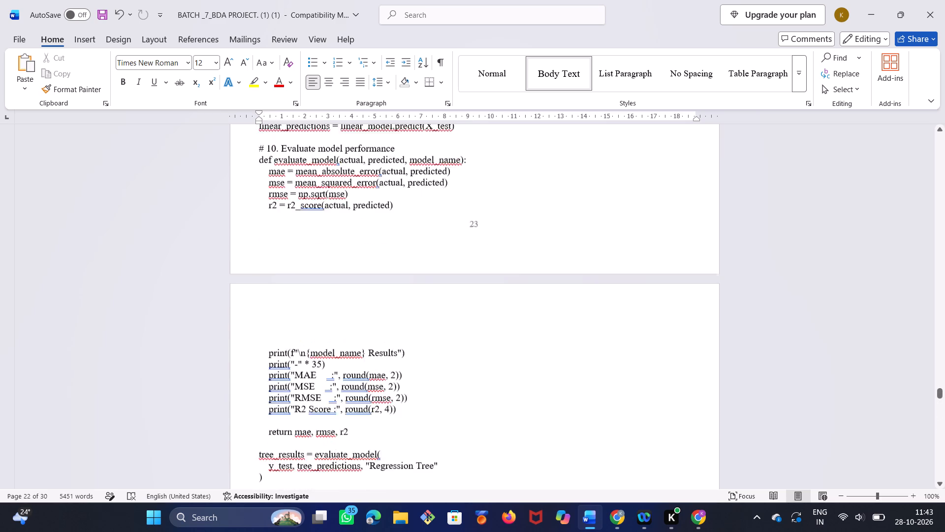
scroll(529, 261, up, 4)
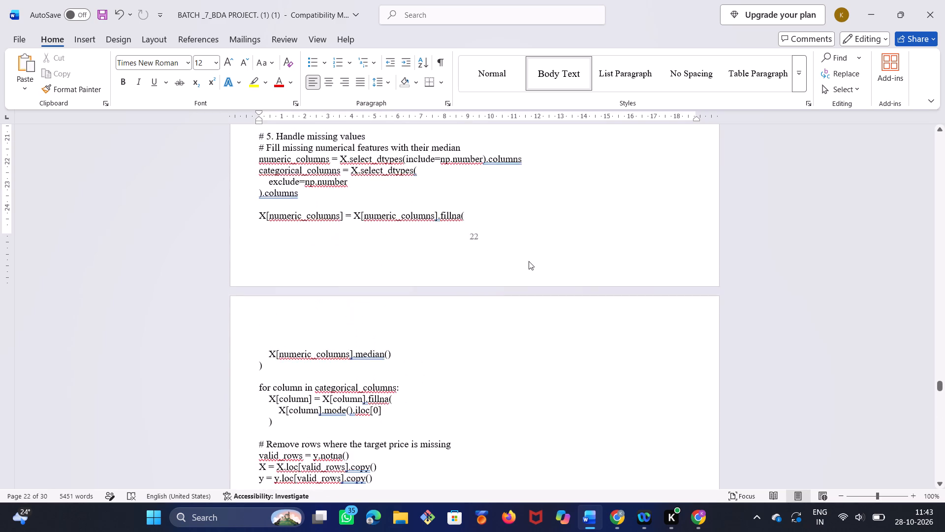
scroll(529, 261, up, 3)
Delete the comment "# 1. Load the dataset" and the blank line between the read_csv line and the "Dataset loaded successfully!" print line.
scroll(529, 261, down, 3)
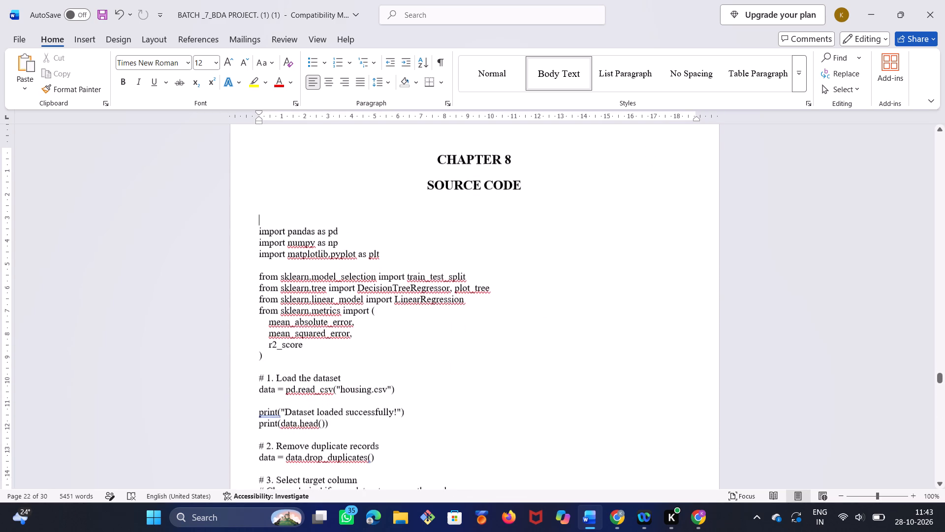
scroll(529, 261, down, 1)
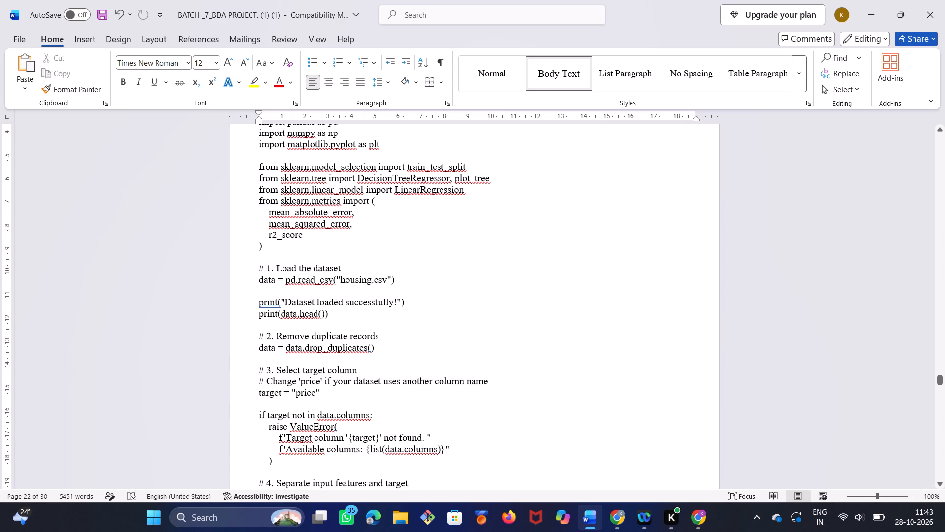
drag(343, 272, 258, 268)
key(BackSpace)
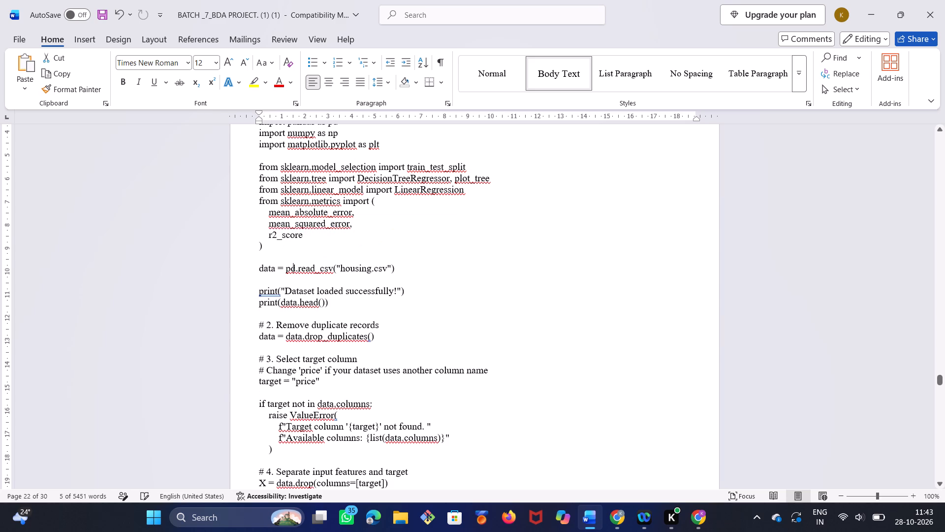
click(263, 288)
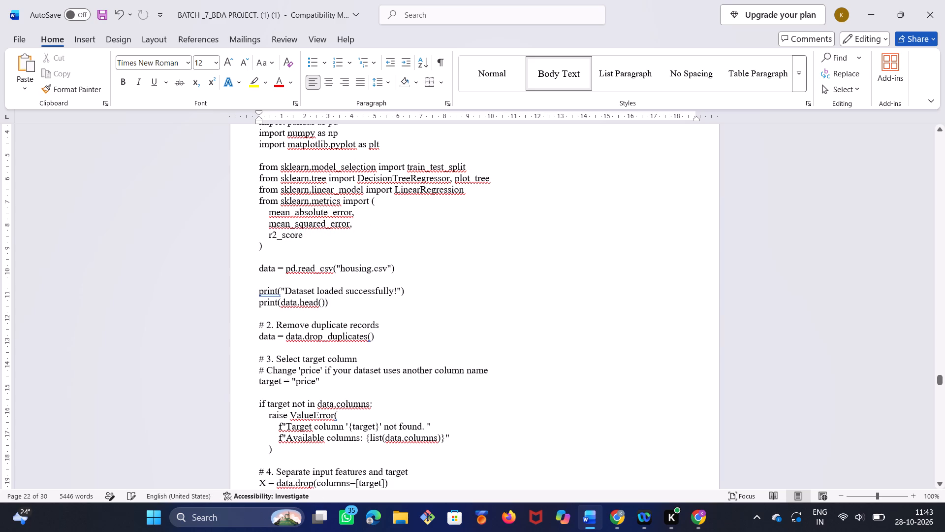
click(254, 280)
key(BackSpace)
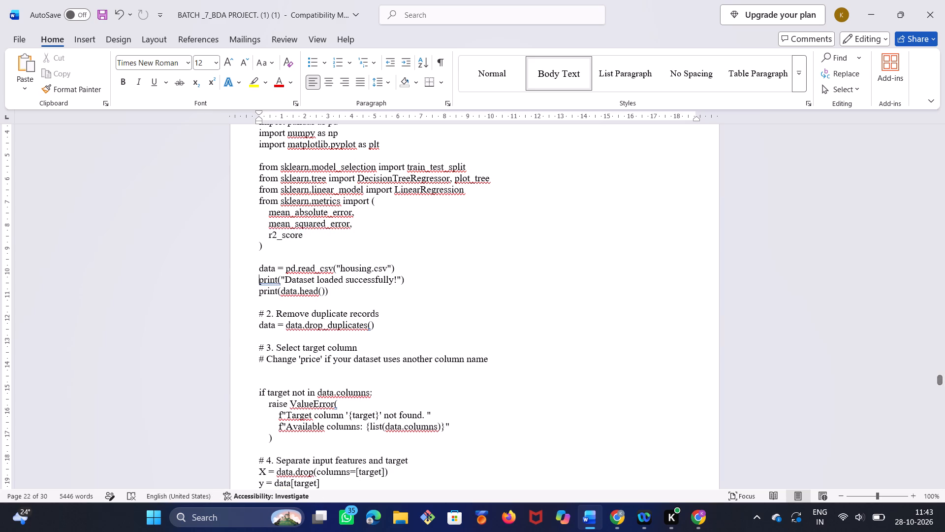
Delete the comment "# 2. Remove duplicate records" and the blank line above data = data.drop_duplicates().
drag(379, 318, 350, 307)
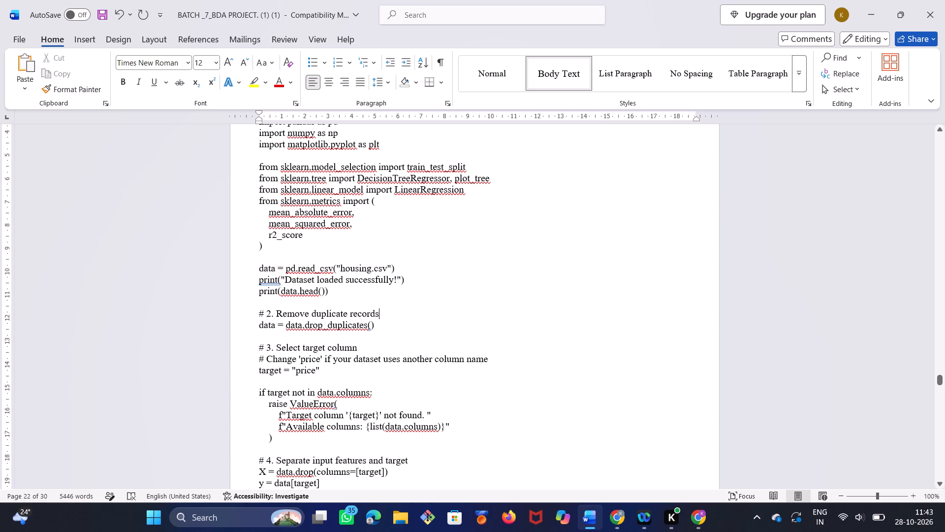
drag(350, 307, 259, 317)
key(BackSpace)
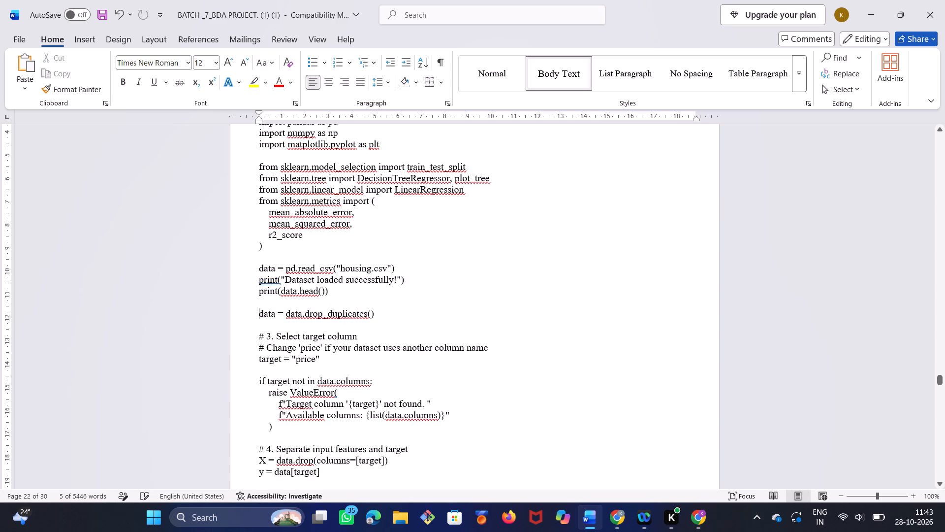
click(258, 300)
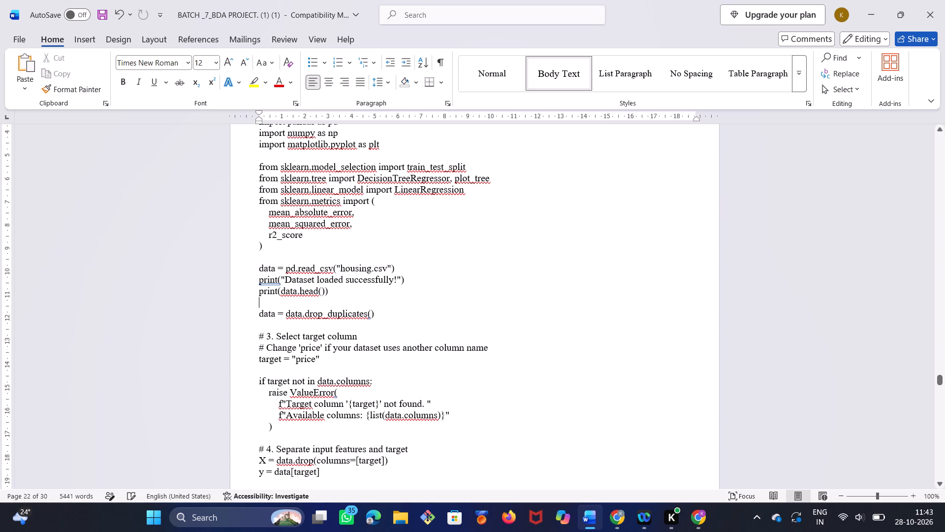
key(BackSpace)
Delete the "# 3. Select target column" and "# Change 'price'" comment lines and the blank lines before and after target = "price".
drag(361, 330, 254, 325)
key(BackSpace)
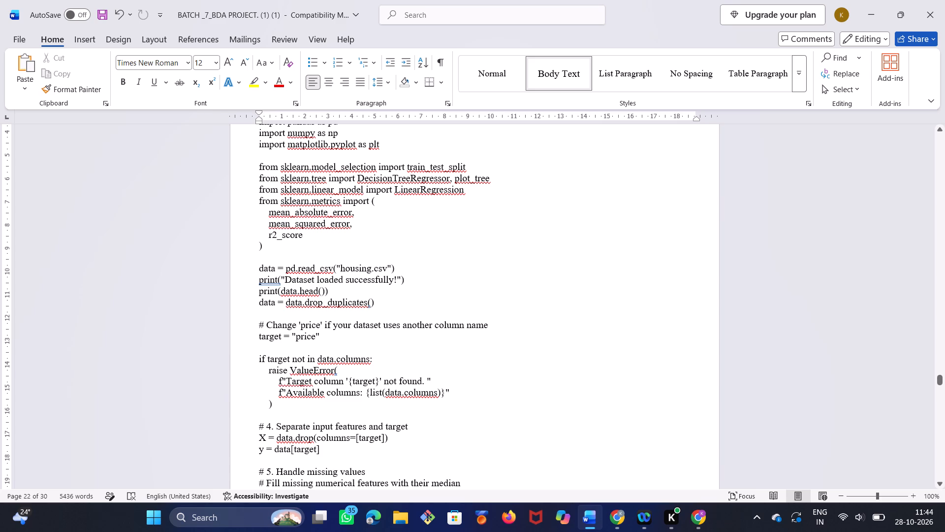
drag(486, 330, 339, 319)
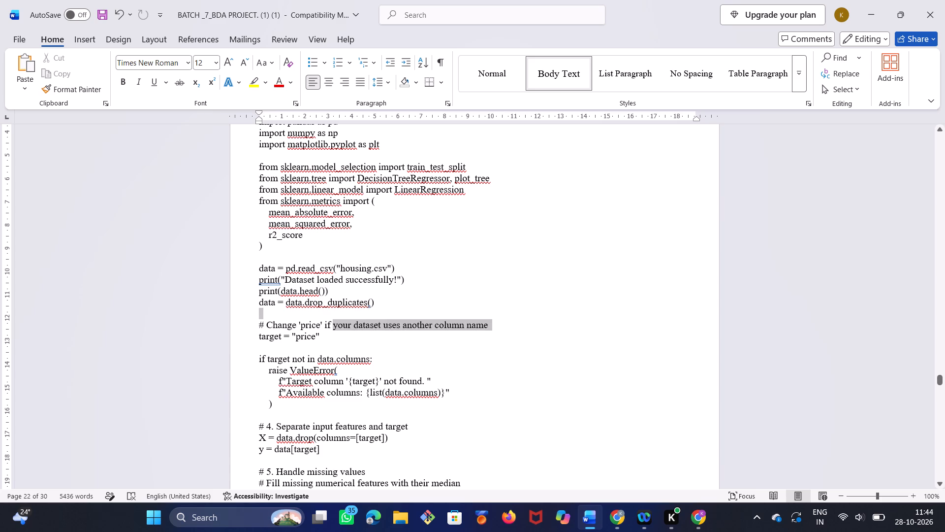
drag(339, 319, 258, 327)
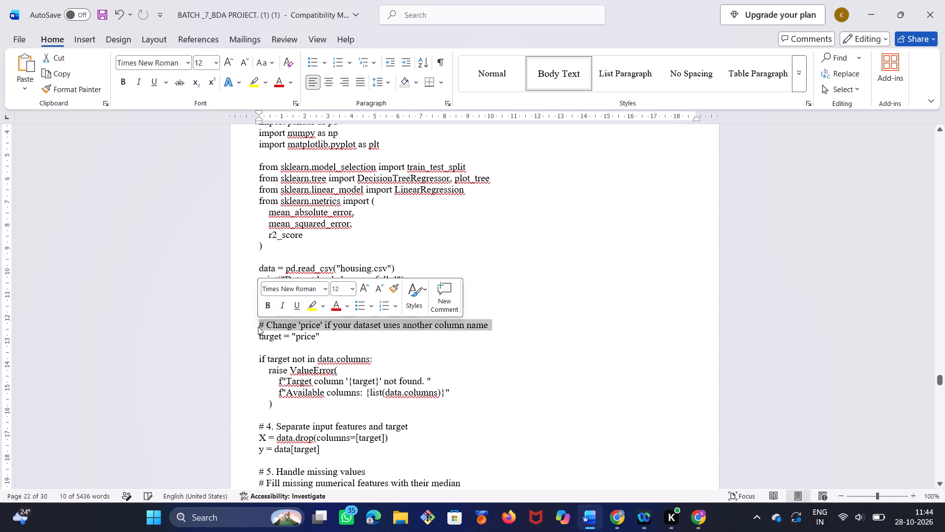
key(BackSpace)
click(263, 313)
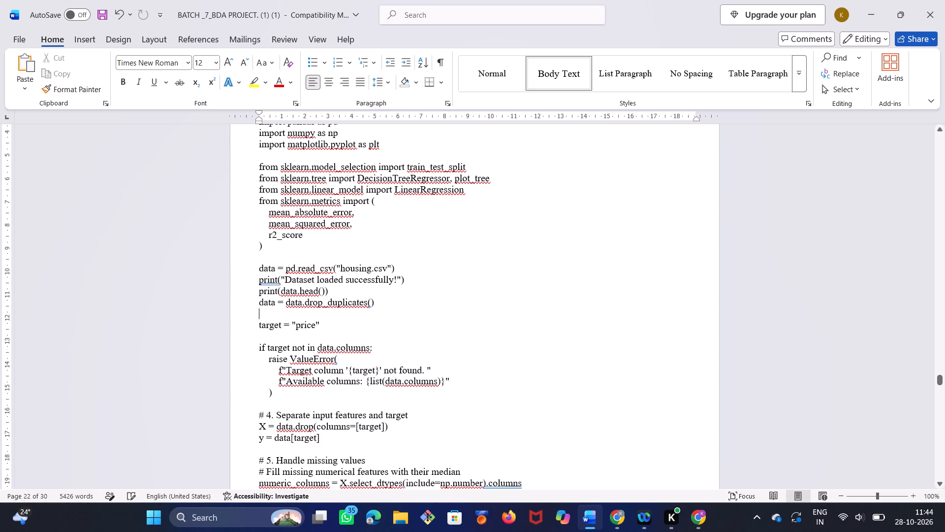
key(BackSpace)
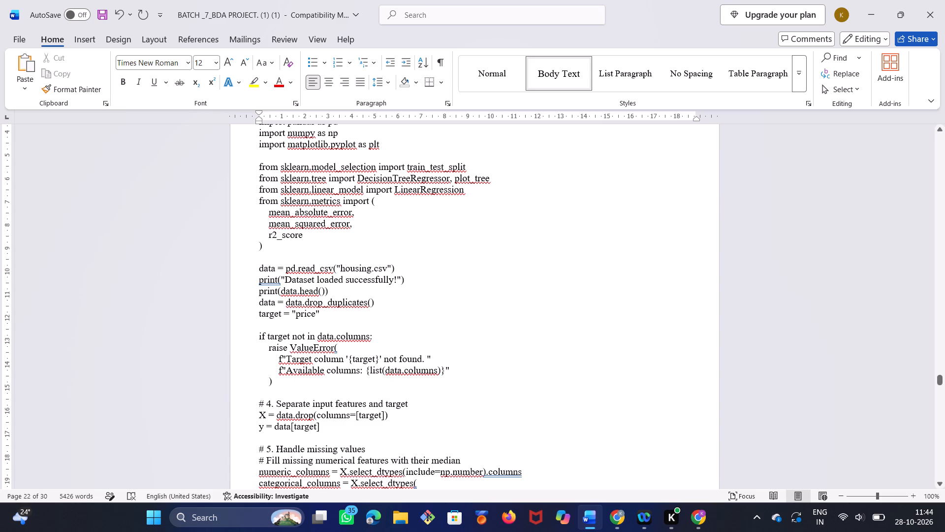
click(264, 329)
key(BackSpace)
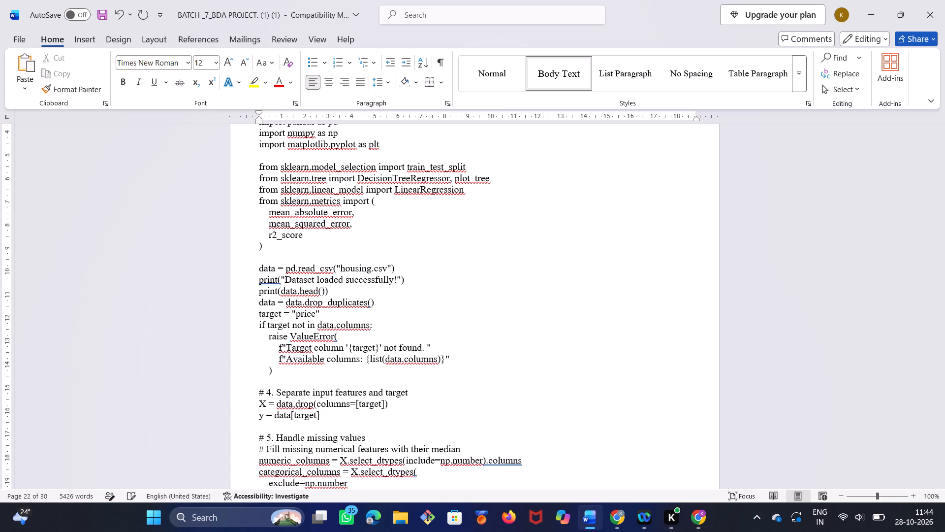
Delete the comment "# 4. Separate input features and target" and the blank line above X = data.drop(columns=[target]).
scroll(286, 381, down, 1)
drag(412, 382, 407, 382)
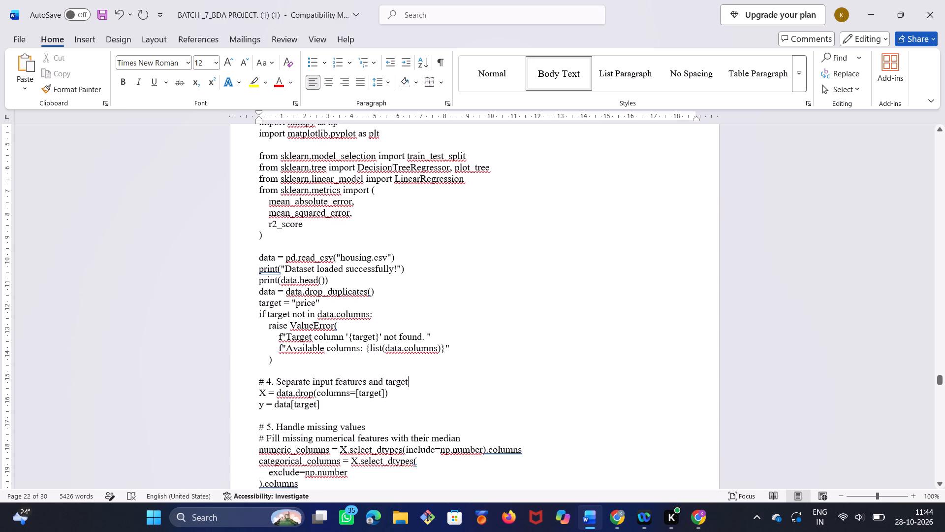
drag(407, 382, 264, 382)
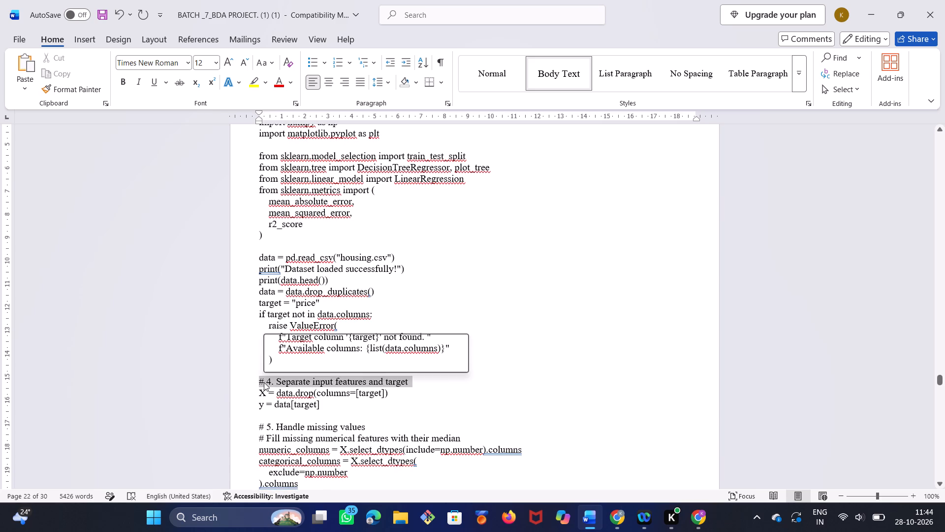
key(BackSpace)
click(269, 375)
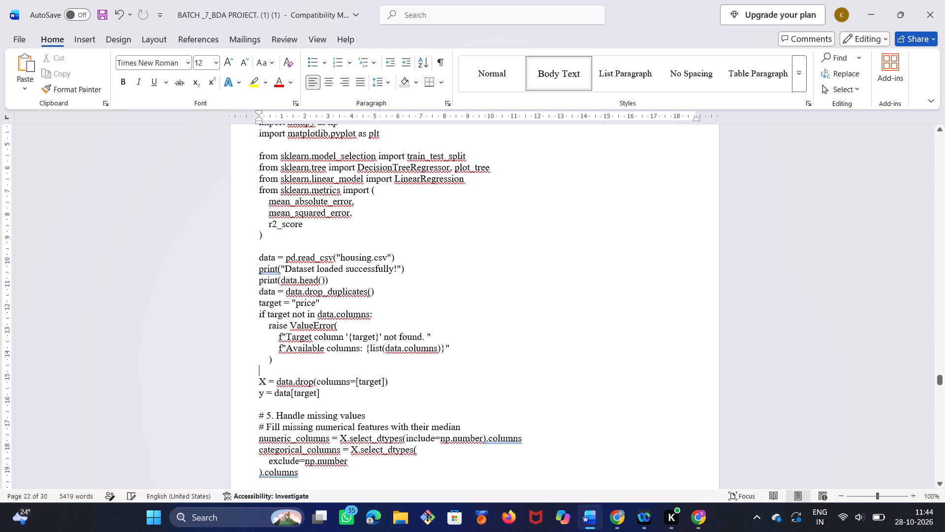
key(BackSpace)
Delete the "# 5. Handle missing values" and "# Fill missing numerical features with their median" comments and the blank line above numeric_columns.
scroll(269, 375, down, 1)
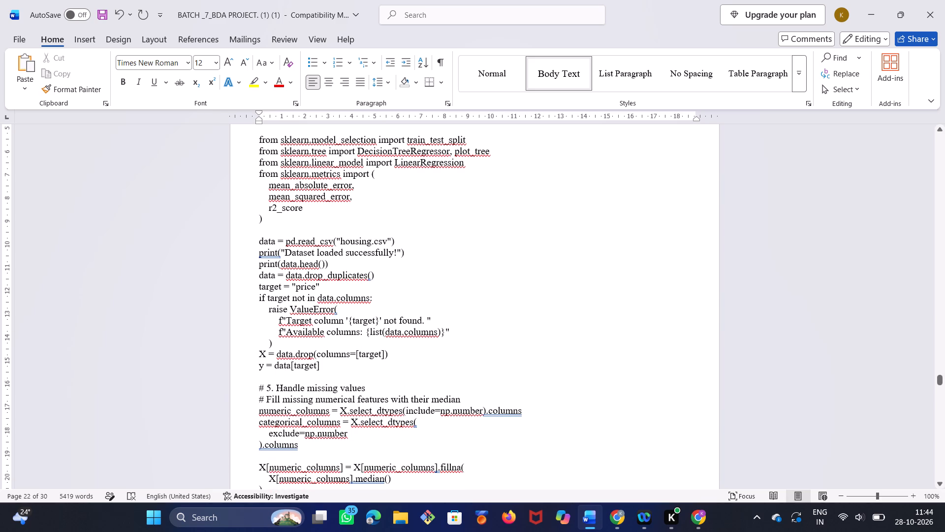
drag(460, 400, 309, 390)
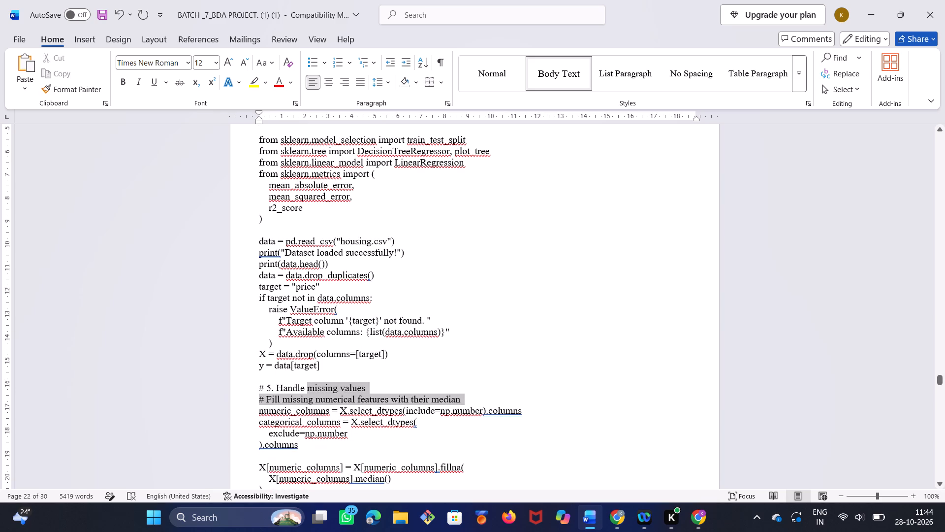
drag(309, 390, 262, 390)
key(BackSpace)
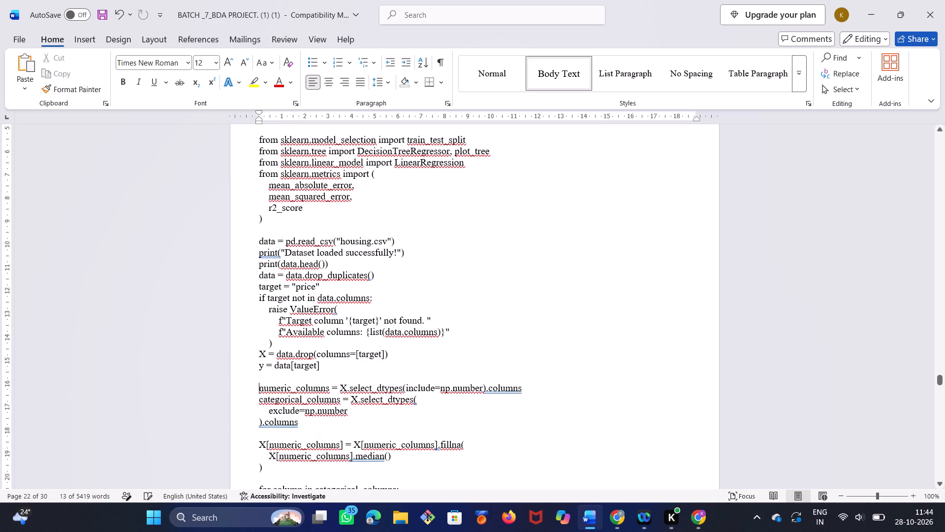
click(264, 379)
key(BackSpace)
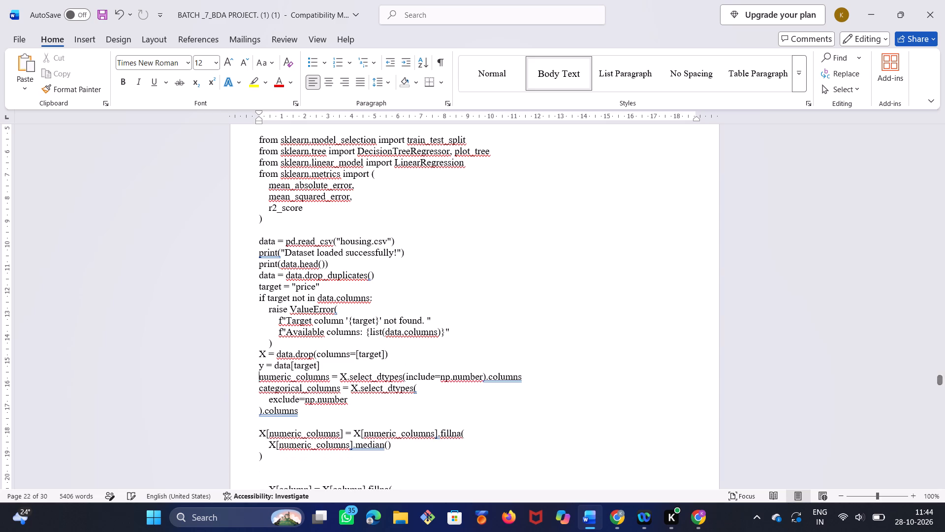
Delete the blank lines above the X[numeric_columns] fillna statement and above the "for column in categorical_columns:" loop.
scroll(264, 379, down, 1)
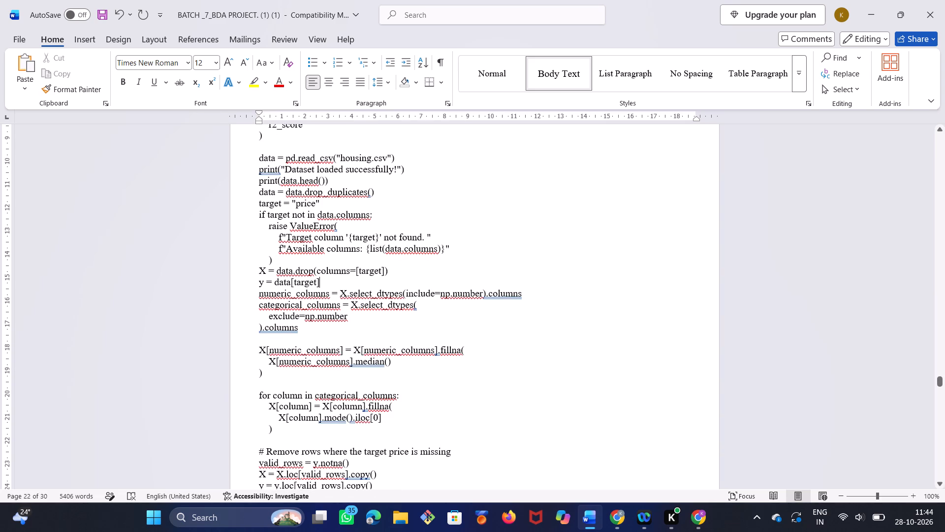
click(269, 339)
key(BackSpace)
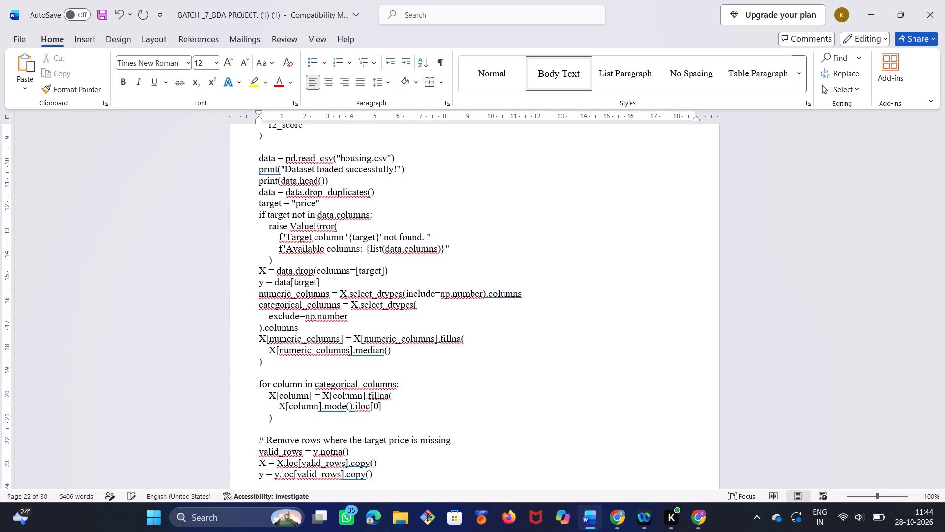
click(264, 377)
key(BackSpace)
Delete the comment "# Remove rows where the target price is missing" and the blank line above valid_rows = y.notna().
scroll(264, 377, down, 1)
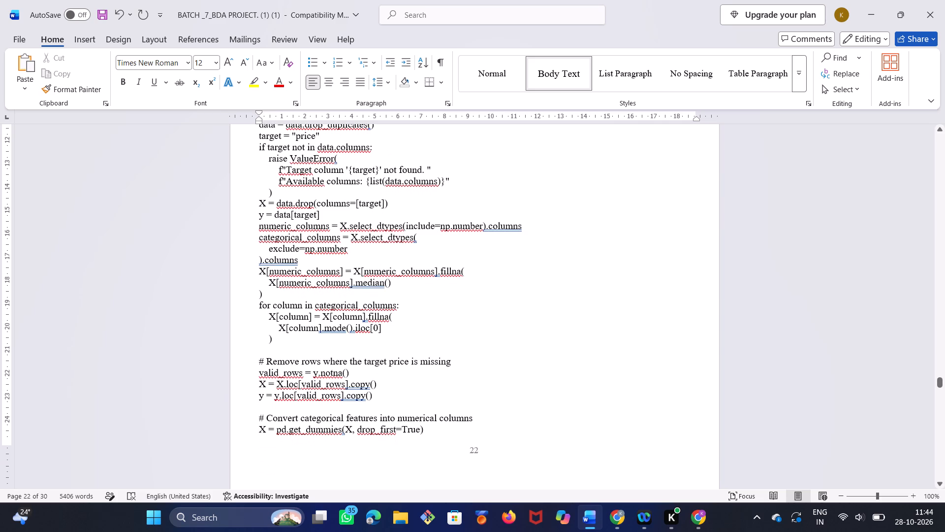
drag(452, 365, 261, 368)
drag(261, 368, 256, 365)
key(BackSpace)
key(BackSpace)
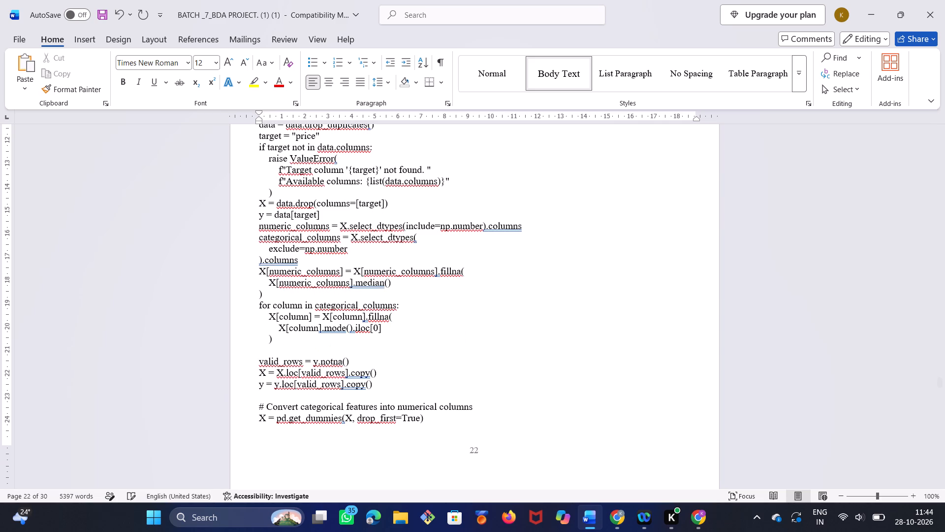
key(BackSpace)
Delete the "# Convert categorical features into numerical columns" and "# 6. Split the dataset" comments and the blank lines around X = pd.get_dummies.
scroll(256, 365, down, 1)
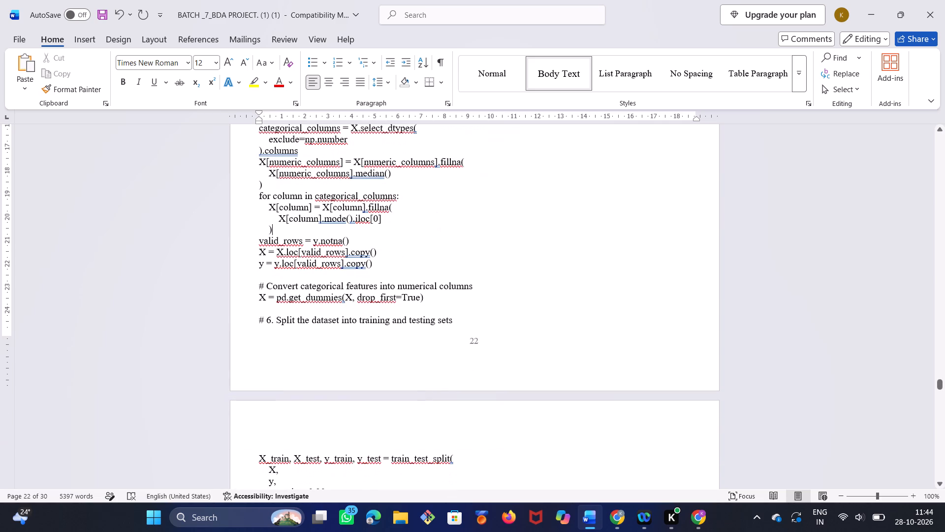
drag(482, 286, 275, 279)
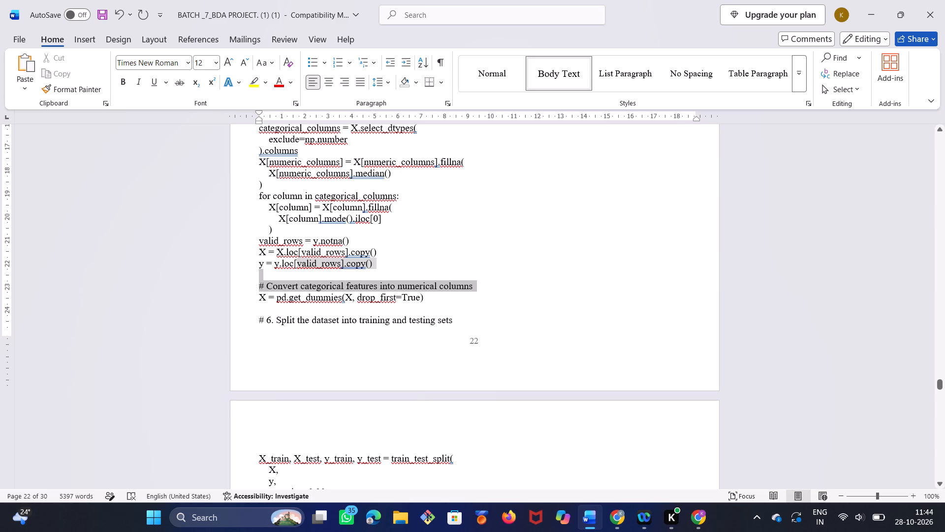
drag(275, 279, 261, 284)
key(BackSpace)
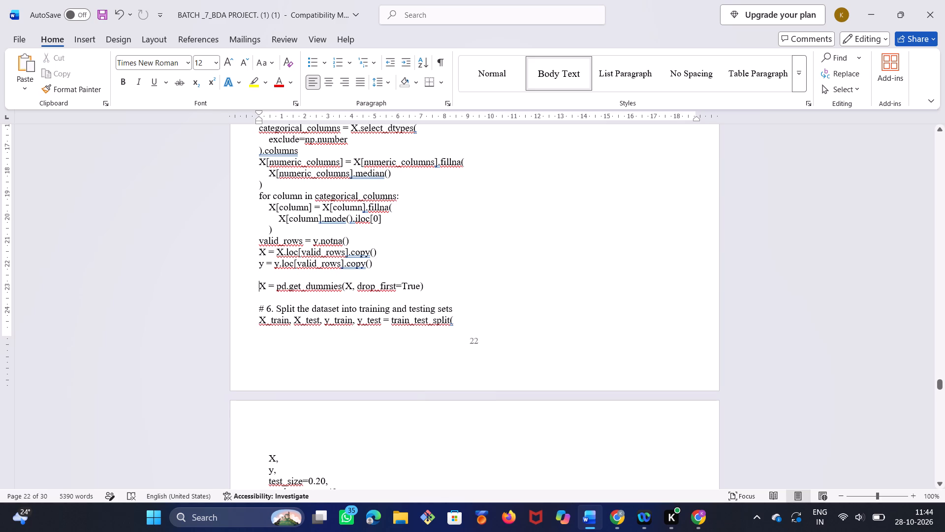
drag(453, 311, 253, 311)
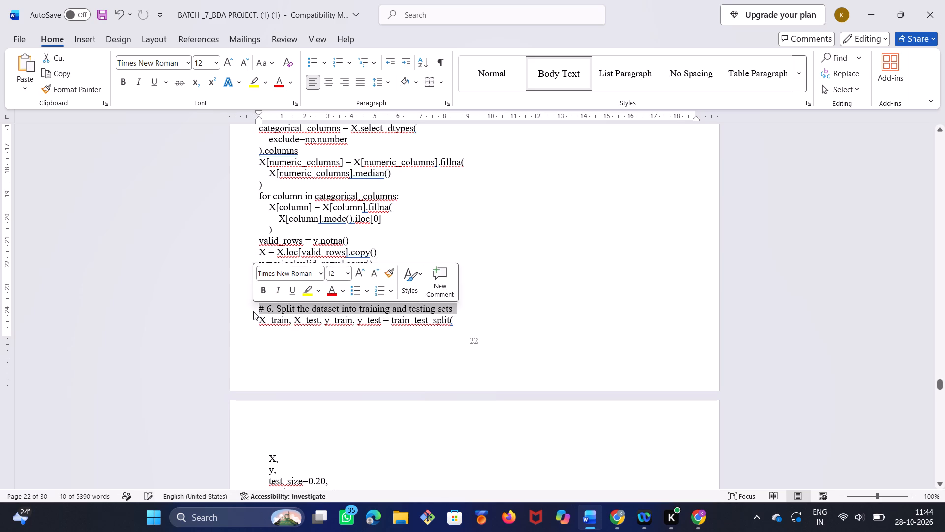
key(BackSpace)
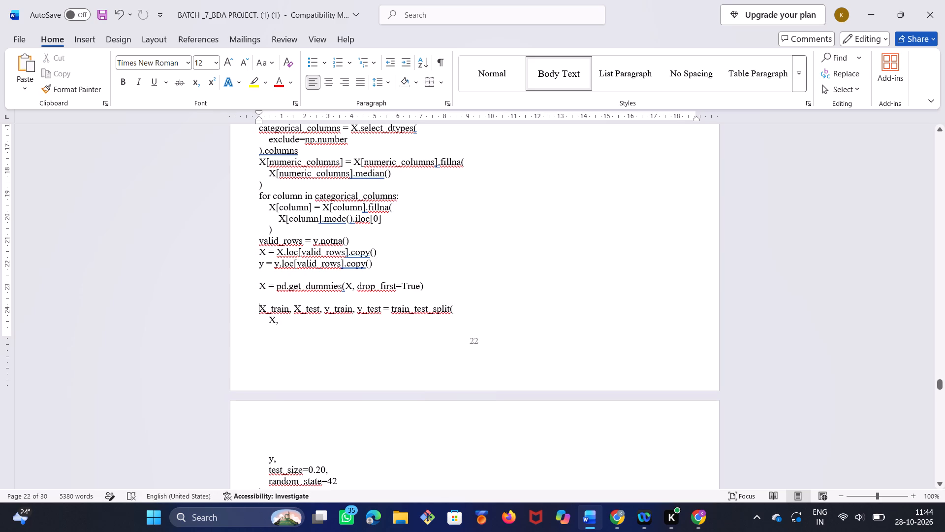
click(262, 273)
key(BackSpace)
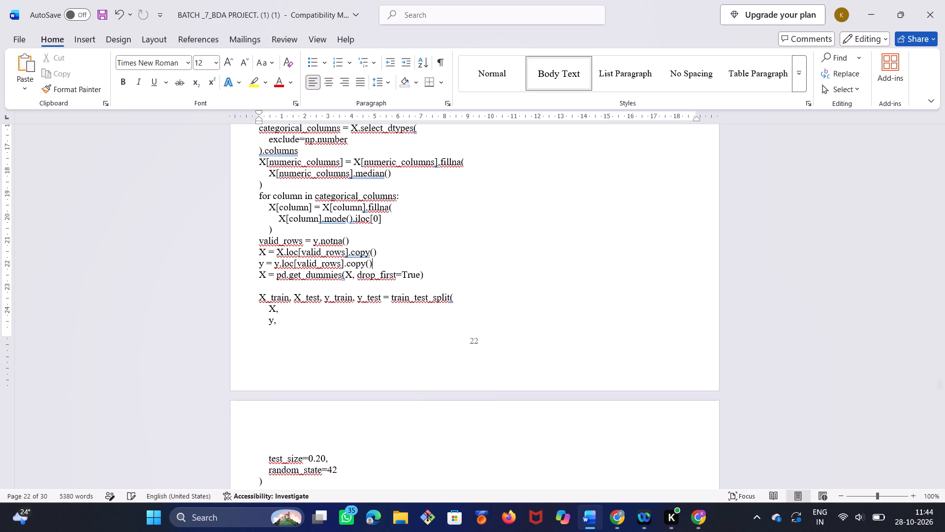
click(263, 283)
key(BackSpace)
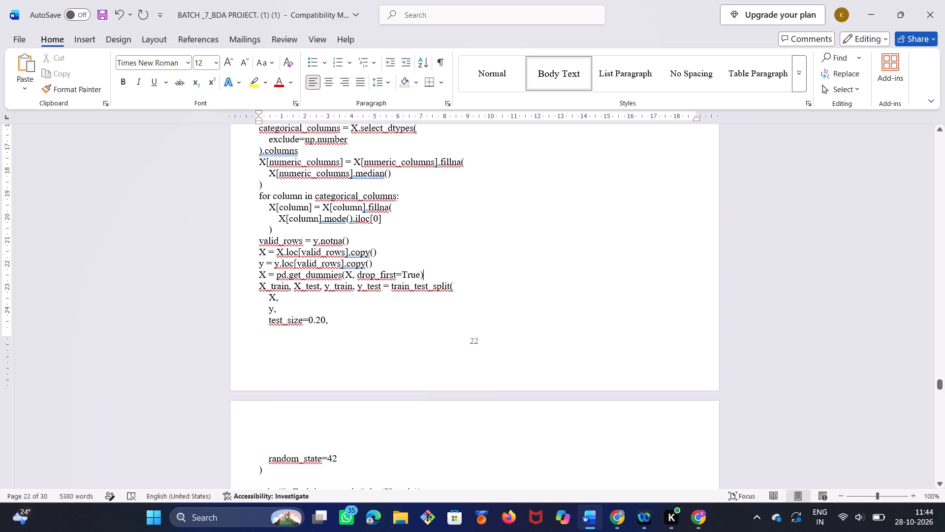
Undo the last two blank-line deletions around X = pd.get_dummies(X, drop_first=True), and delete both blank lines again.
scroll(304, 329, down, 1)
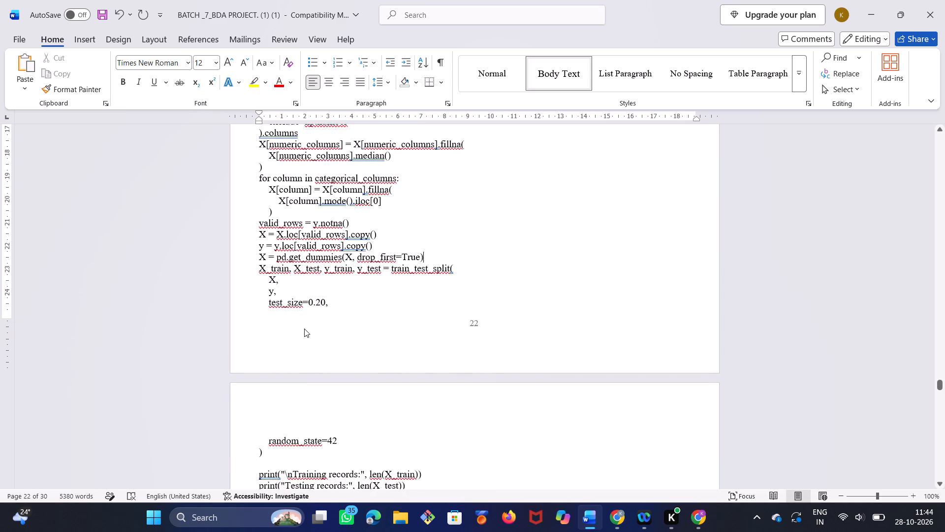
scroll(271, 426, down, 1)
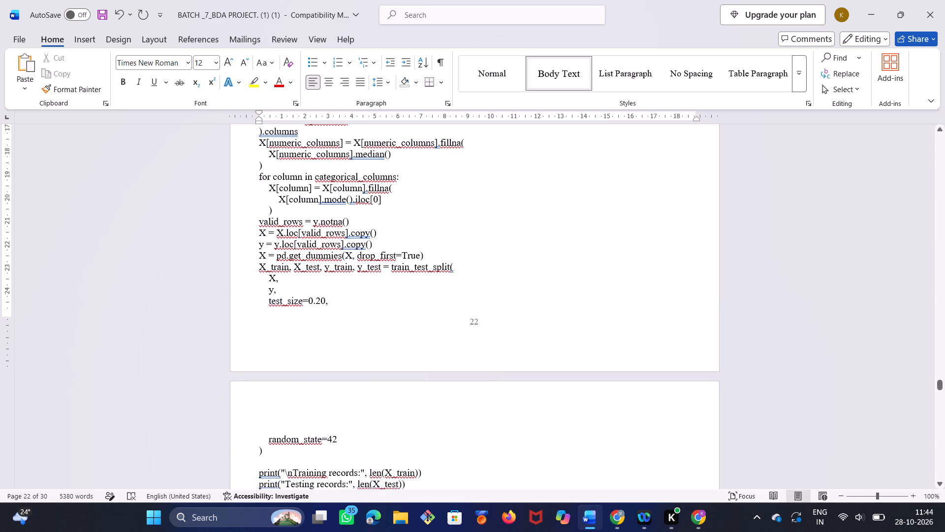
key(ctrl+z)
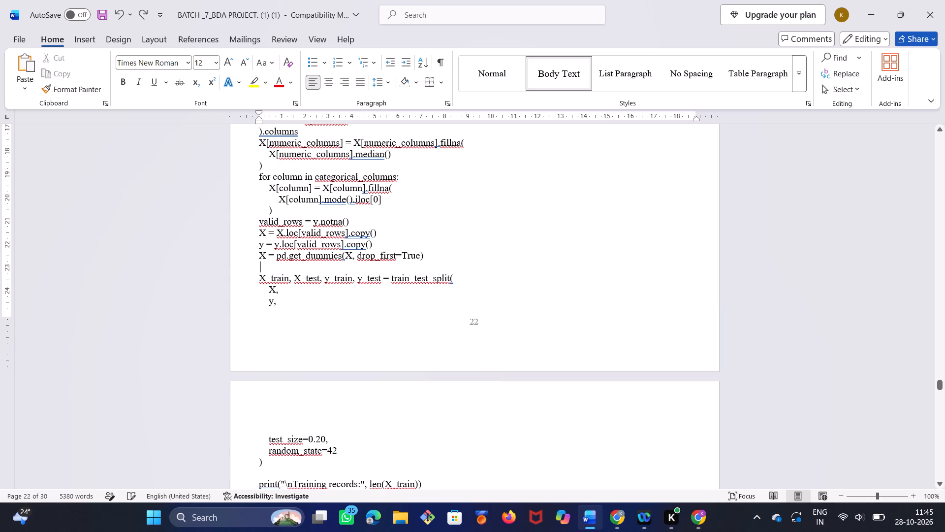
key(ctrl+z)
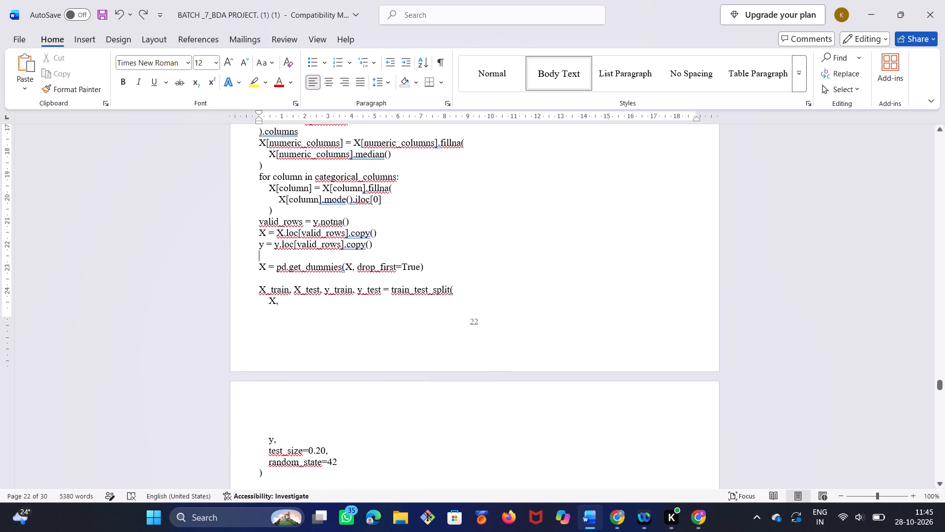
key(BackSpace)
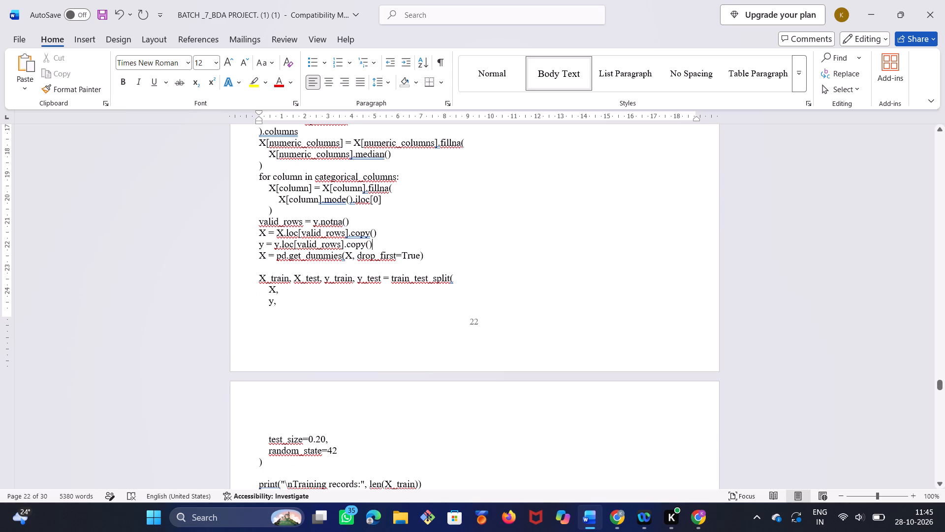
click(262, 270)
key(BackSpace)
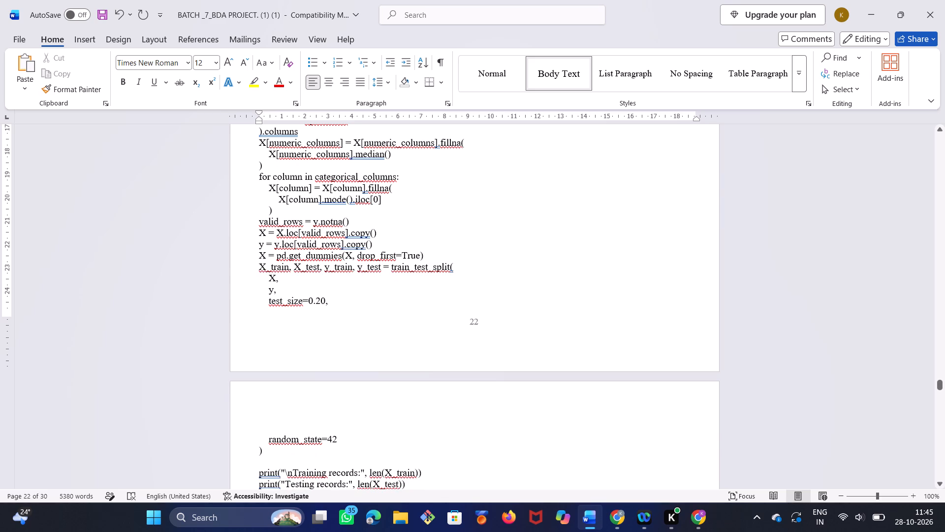
Delete the comment "# 7. Train the Regression Tree model" and the blank lines before and after the training and testing records print lines.
scroll(258, 411, down, 2)
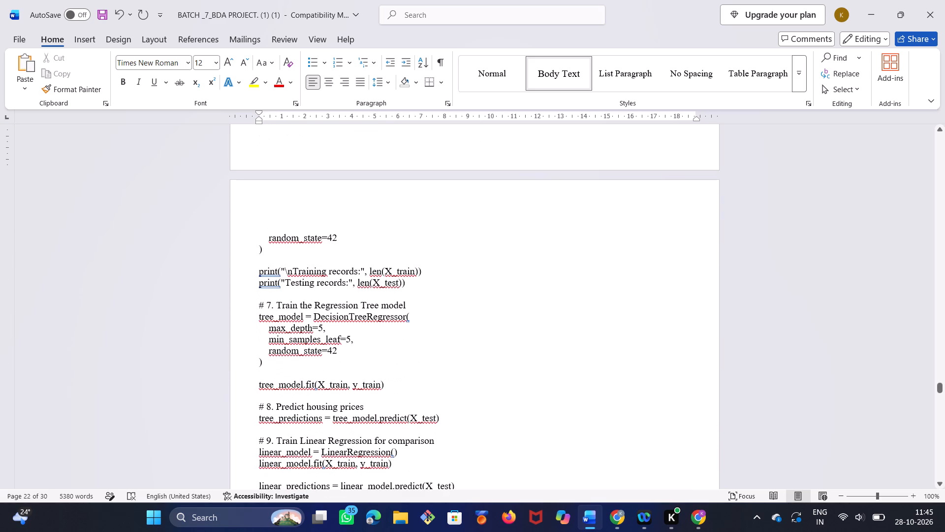
drag(409, 304, 254, 307)
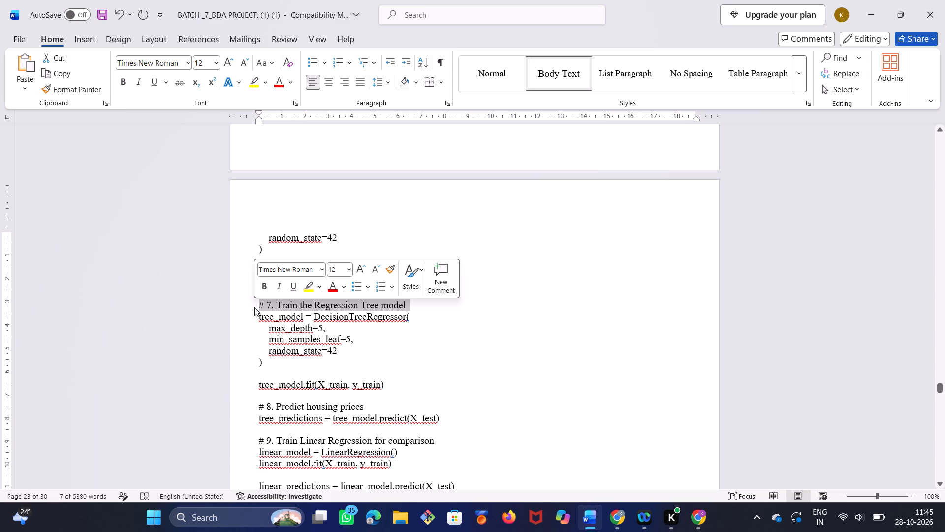
key(BackSpace)
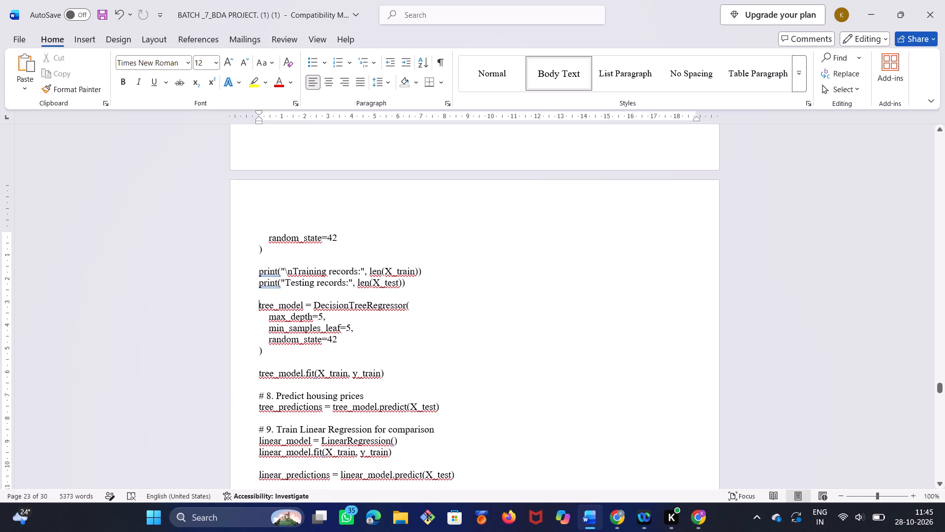
scroll(252, 321, up, 1)
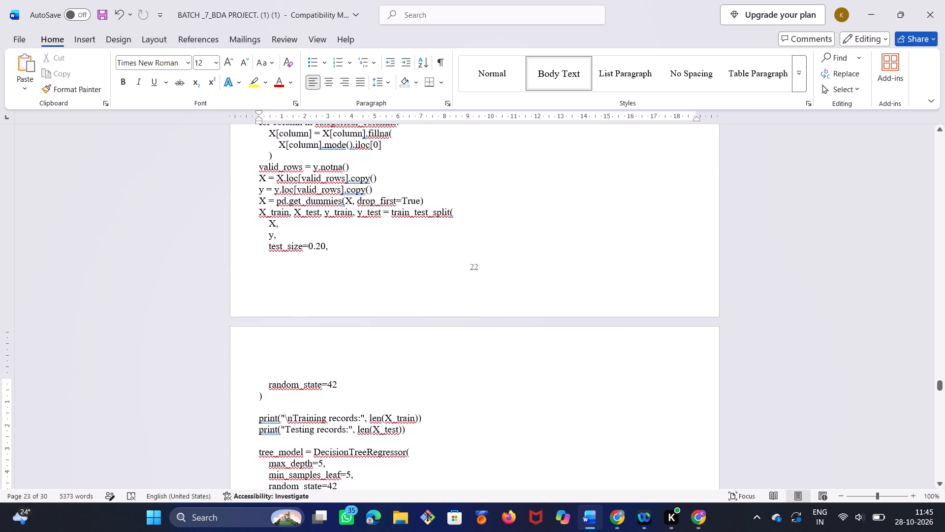
click(256, 411)
key(BackSpace)
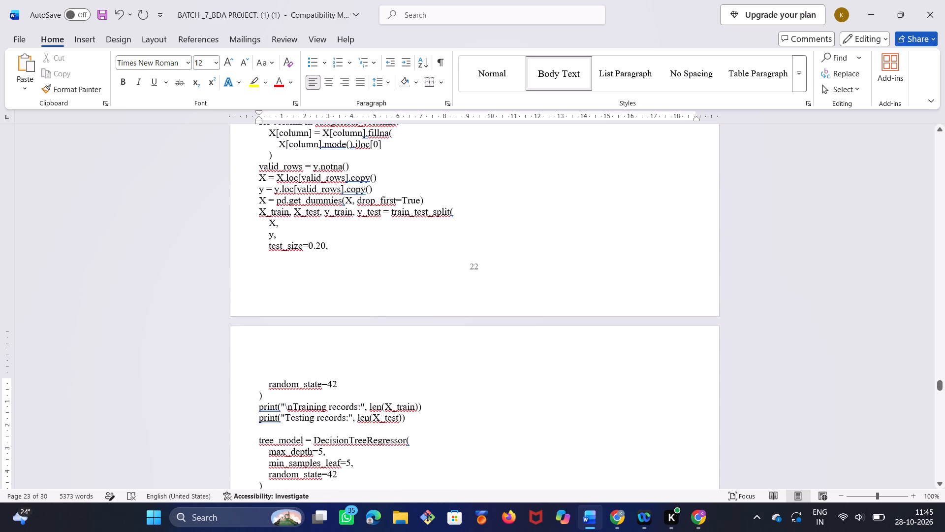
click(263, 428)
key(BackSpace)
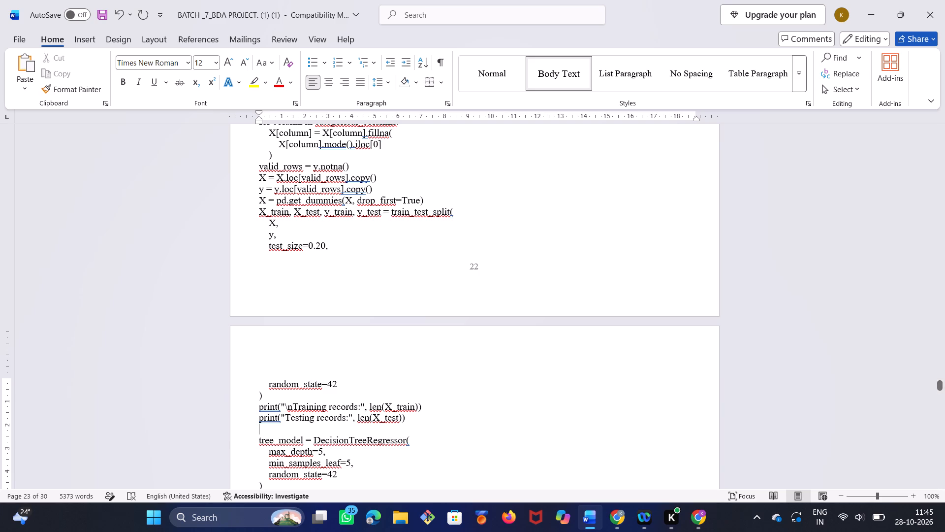
Delete the comments "# 8. Predict housing prices" and "# 9. Train Linear Regression for comparison" from the source code.
scroll(263, 428, down, 2)
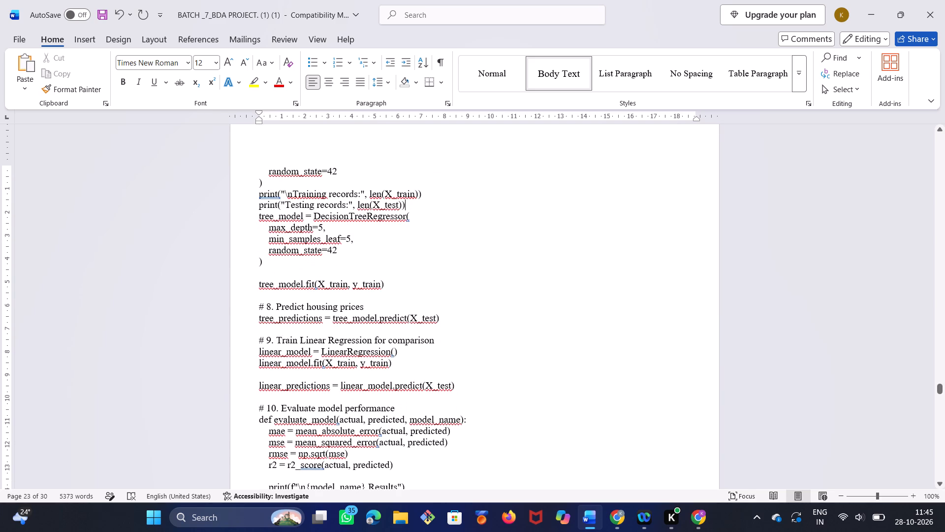
drag(365, 305, 259, 310)
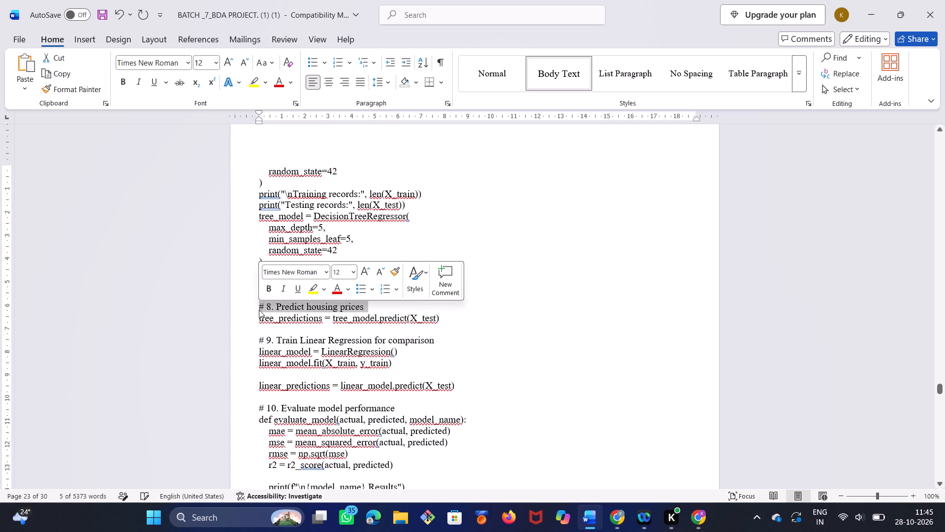
key(BackSpace)
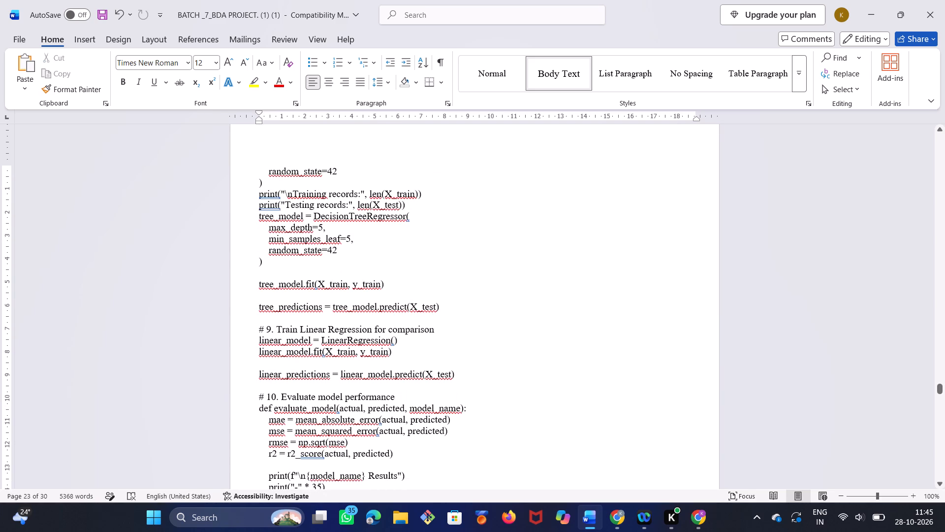
click(440, 333)
drag(440, 333, 265, 330)
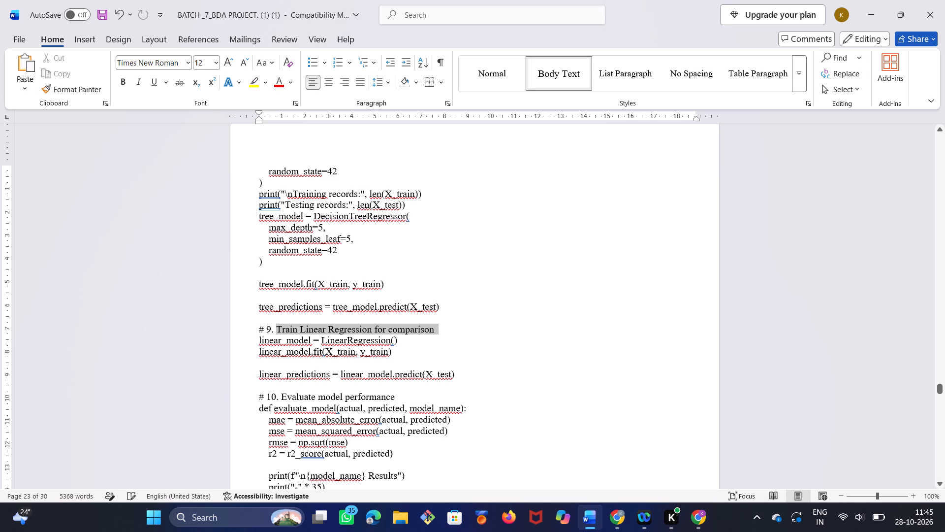
drag(265, 330, 251, 328)
key(BackSpace)
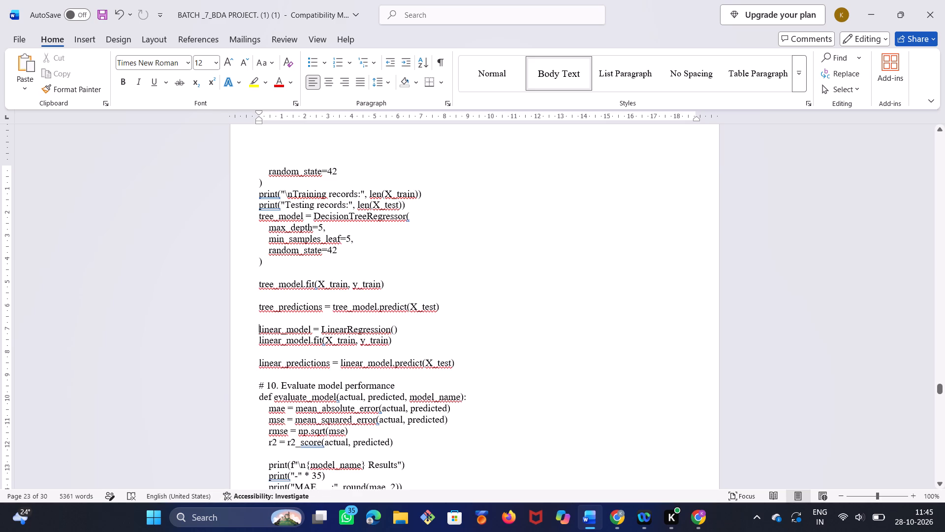
Delete the blank lines above linear_model = LinearRegression(), tree_predictions, tree_model.fit and linear_predictions.
click(262, 323)
key(BackSpace)
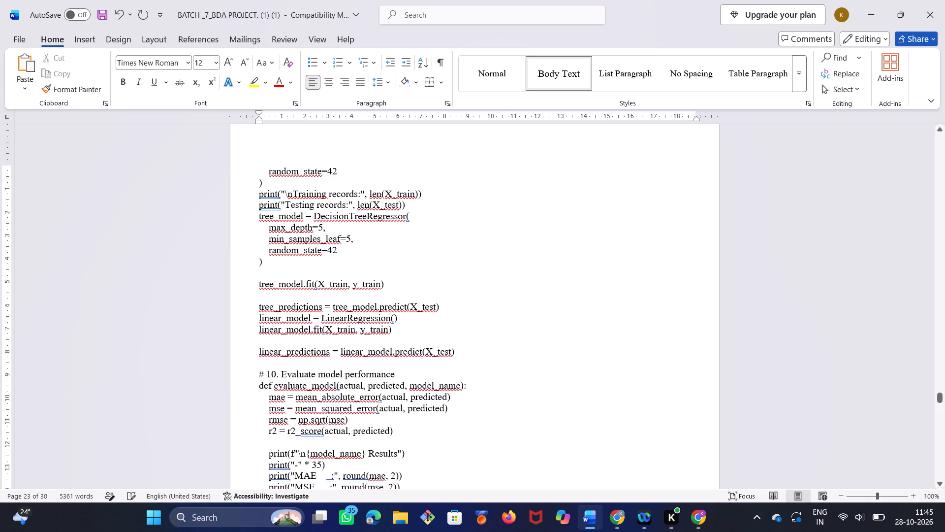
click(264, 295)
key(BackSpace)
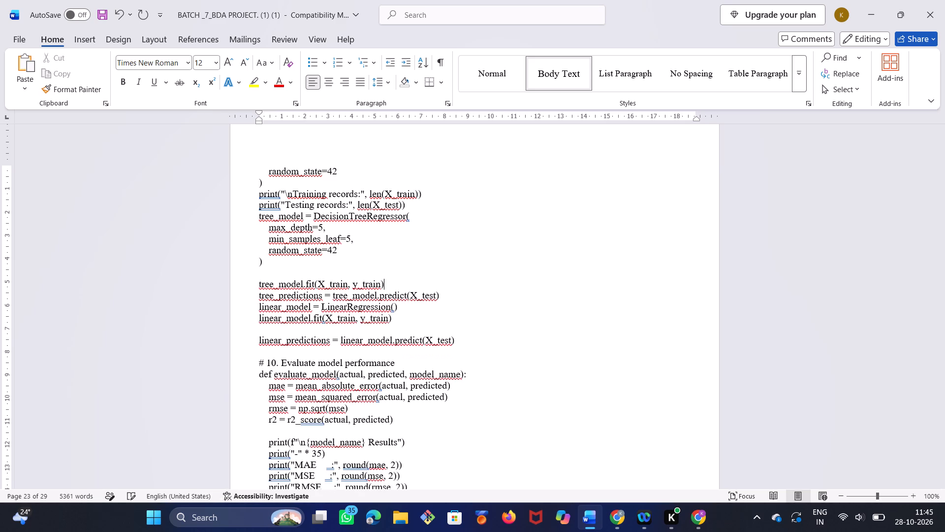
click(262, 275)
key(BackSpace)
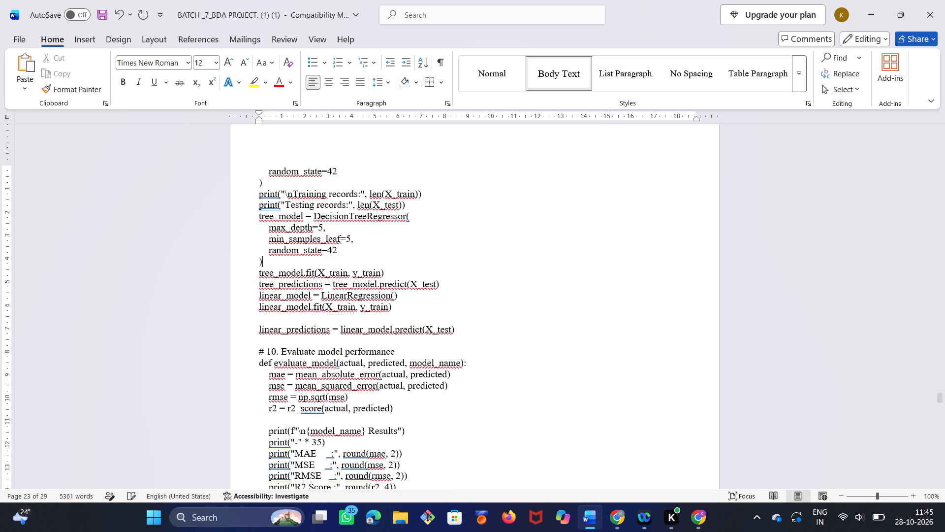
scroll(262, 275, down, 1)
click(271, 245)
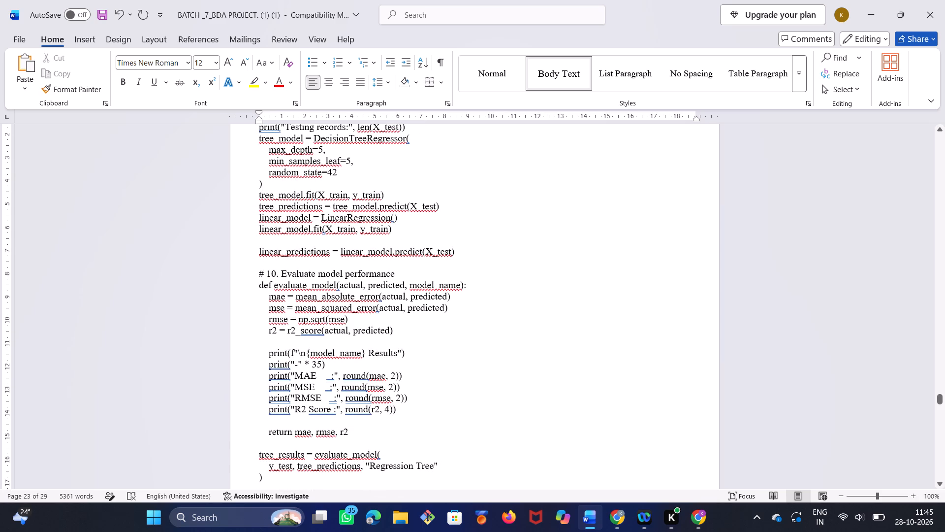
key(BackSpace)
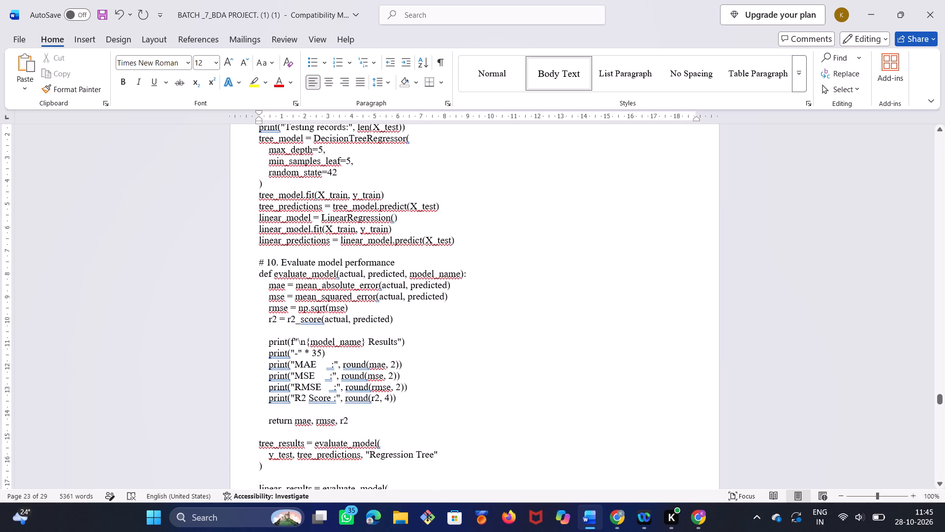
Delete the comment "# 10. Evaluate model performance" and the blank line above def evaluate_model.
drag(396, 266, 261, 266)
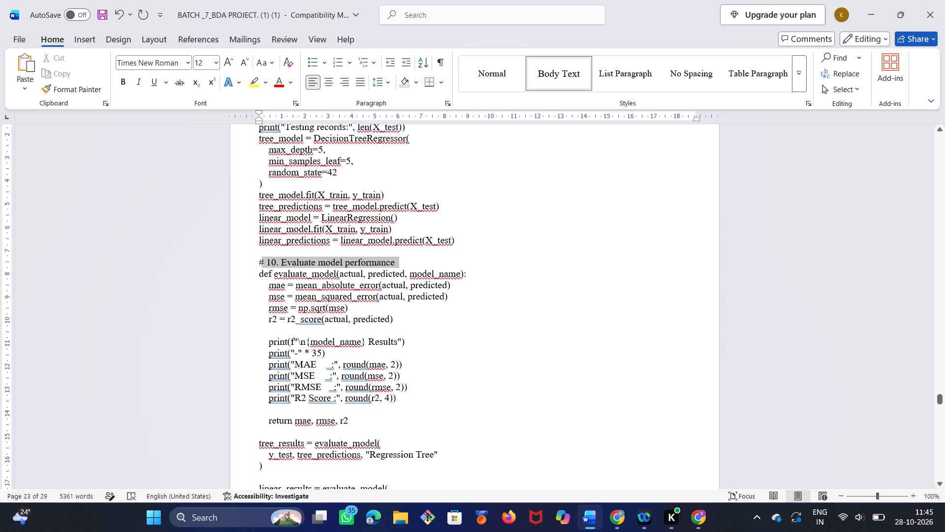
drag(261, 266, 258, 266)
key(BackSpace)
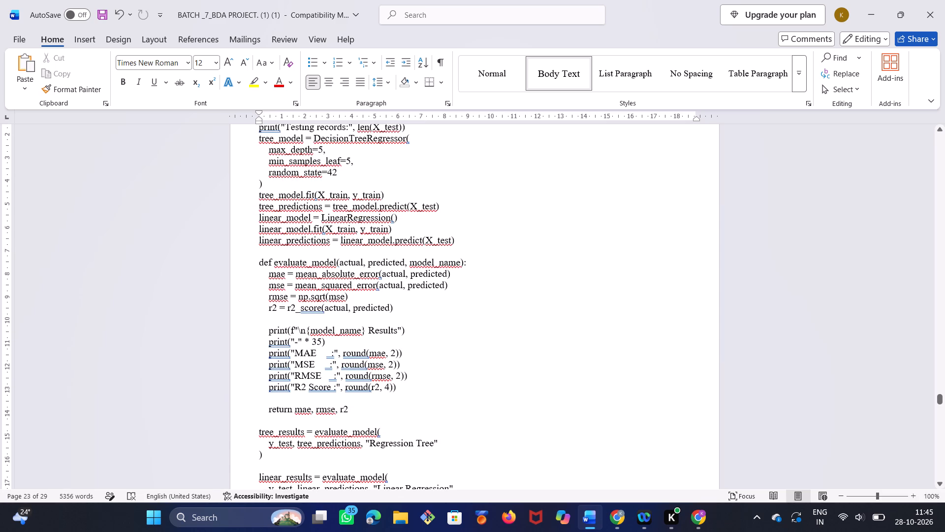
key(BackSpace)
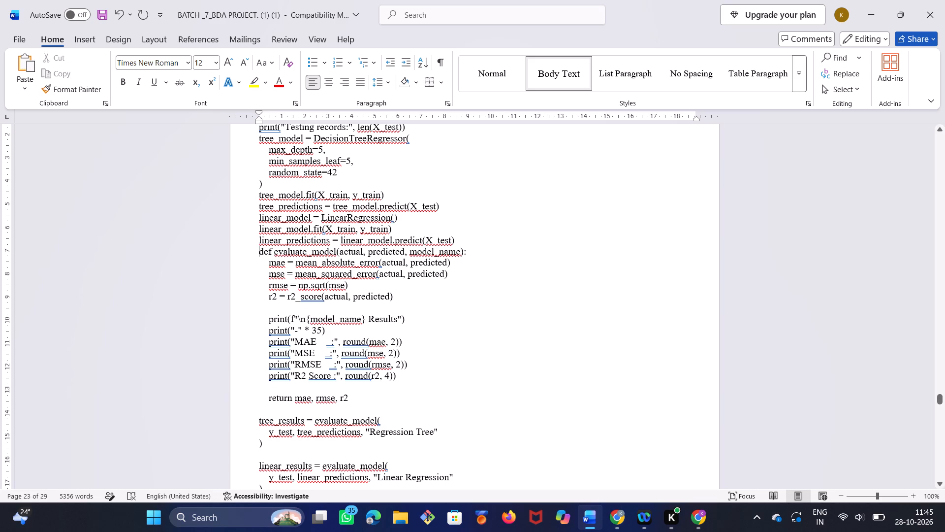
Delete the blank lines inside the evaluate_model function and those before and after the tree_results and linear_results calls.
click(279, 309)
key(BackSpace)
scroll(279, 309, down, 1)
click(305, 246)
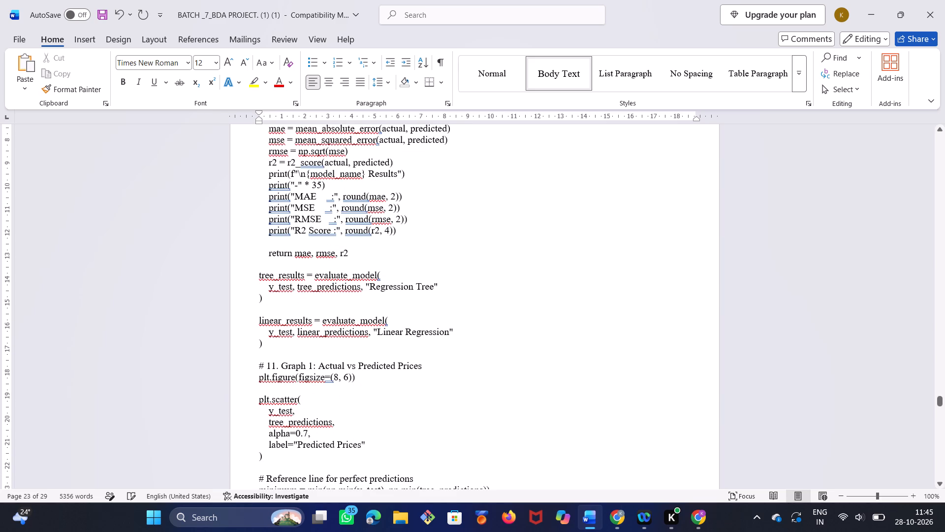
key(BackSpace)
click(272, 253)
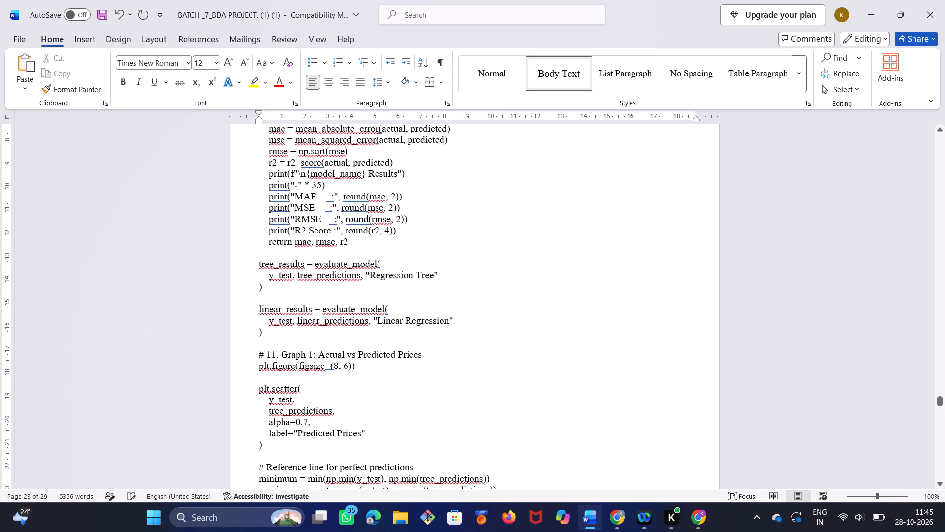
key(BackSpace)
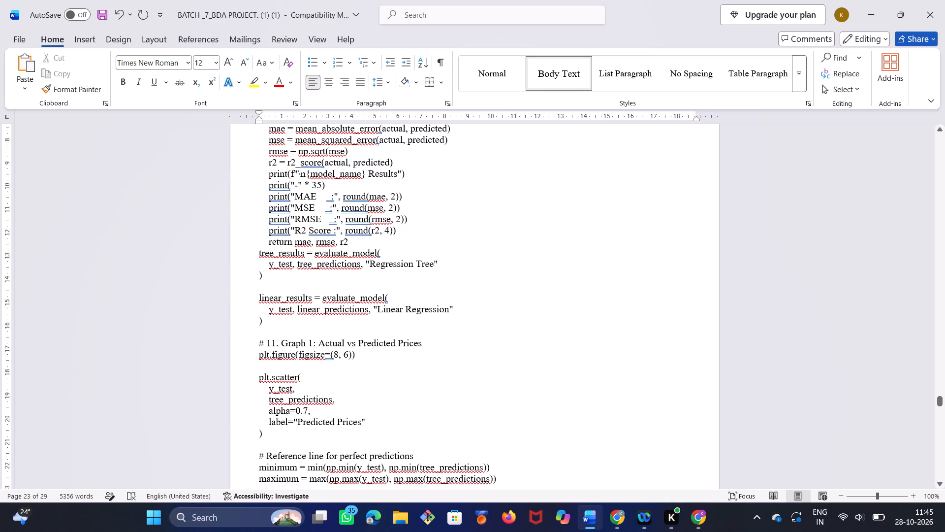
click(259, 289)
key(BackSpace)
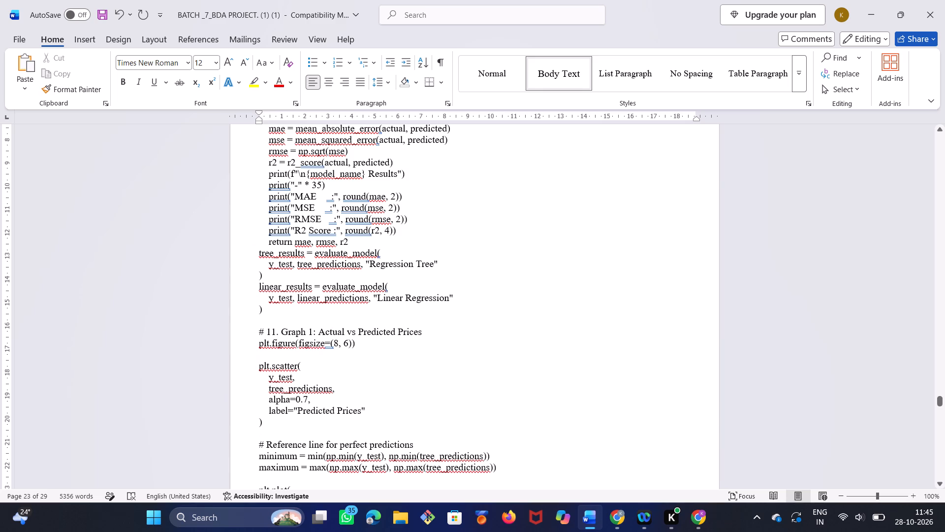
click(261, 321)
key(BackSpace)
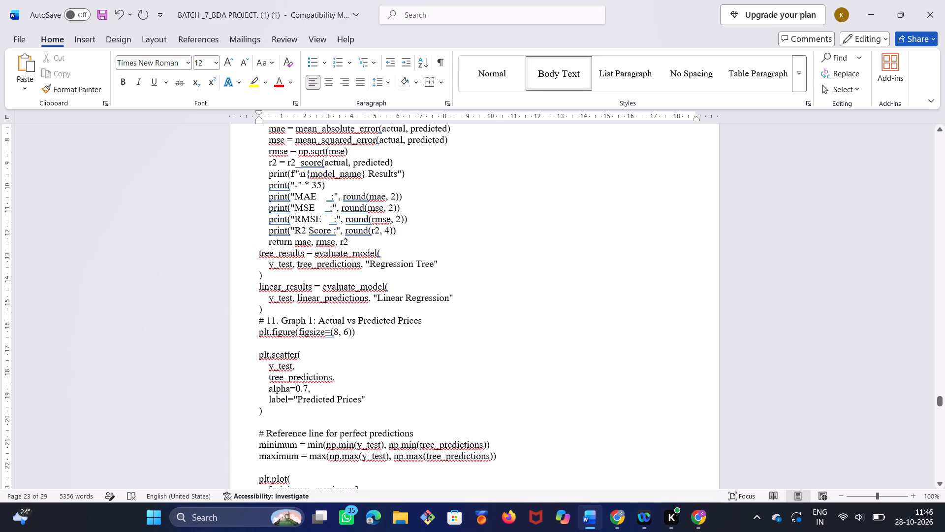
Delete the comment "# 11. Graph 1: Actual vs Predicted Prices" and the blank line between plt.figure(figsize=(8, 6)) and plt.scatter.
drag(427, 324, 261, 326)
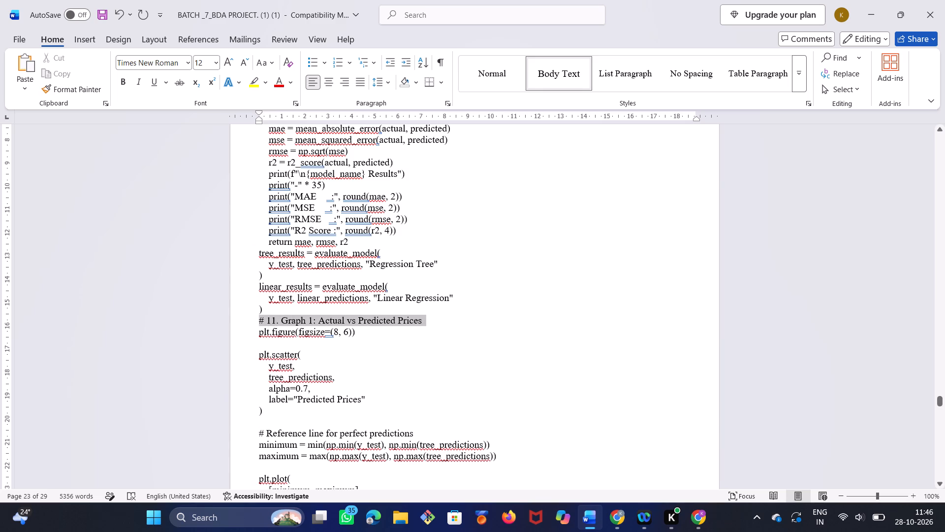
drag(261, 326, 259, 326)
drag(259, 319, 315, 319)
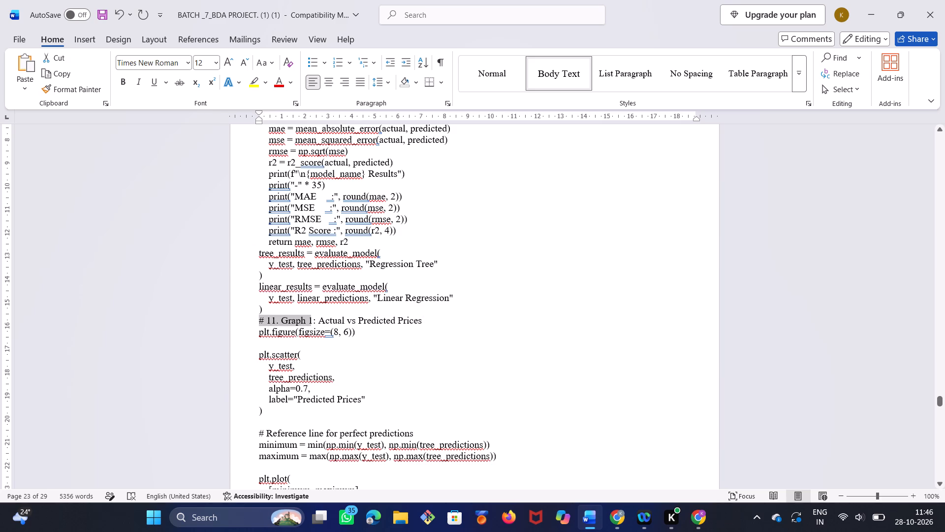
drag(315, 319, 421, 320)
key(BackSpace)
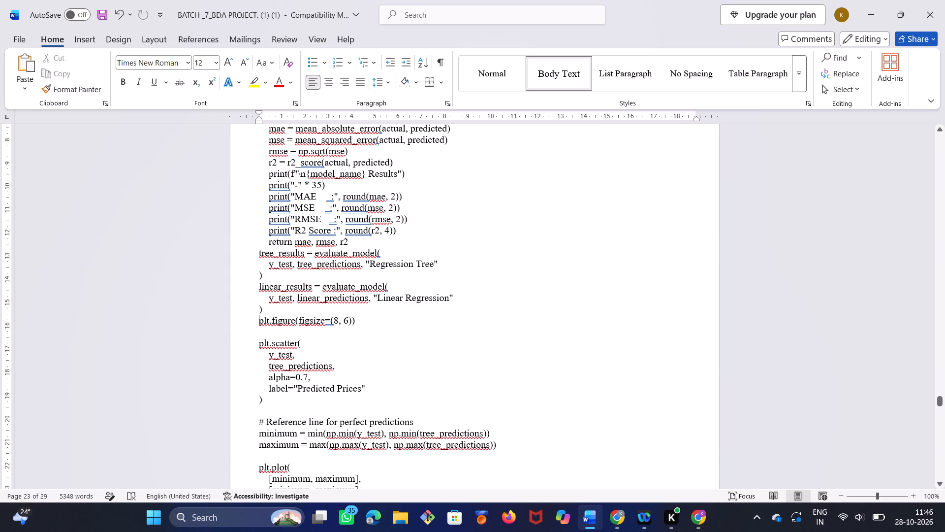
click(309, 334)
key(BackSpace)
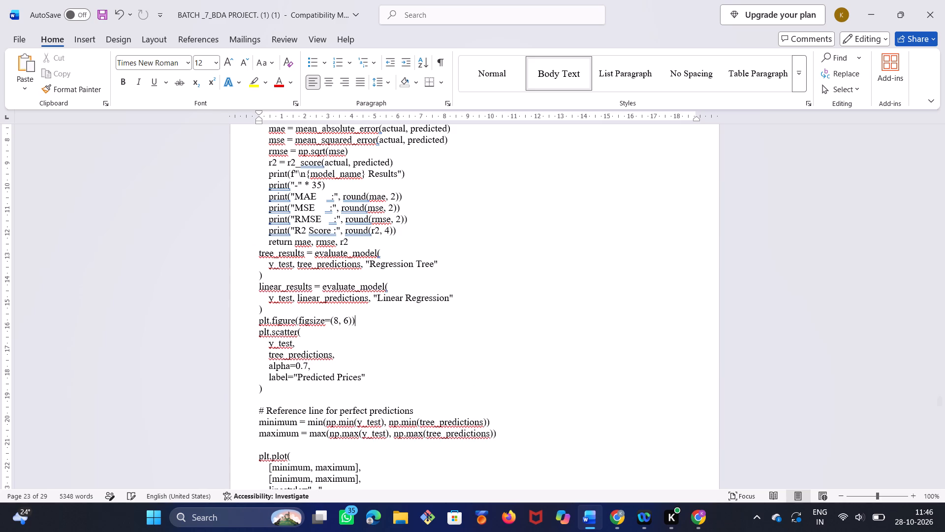
Delete the comment "# Reference line for perfect predictions" and the blank lines above the minimum assignment, plt.plot and plt.xlabel.
scroll(289, 393, down, 1)
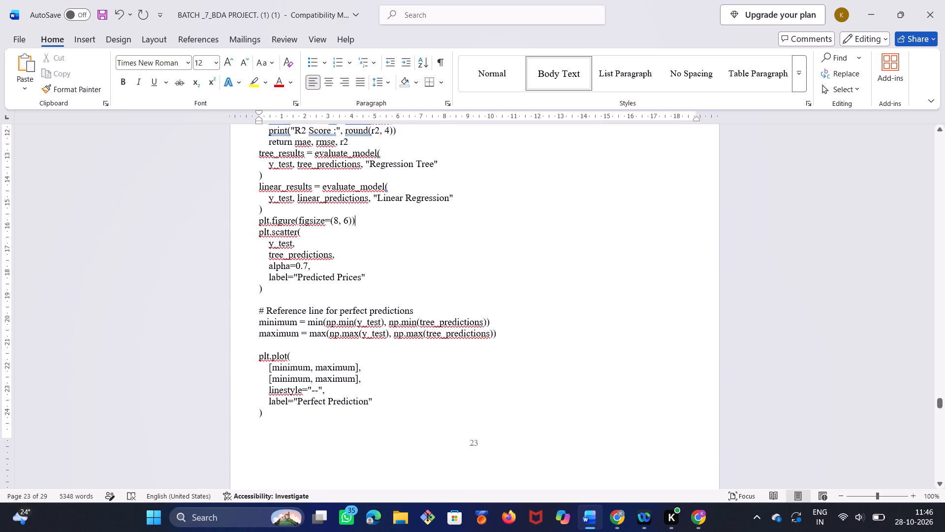
drag(413, 313, 264, 311)
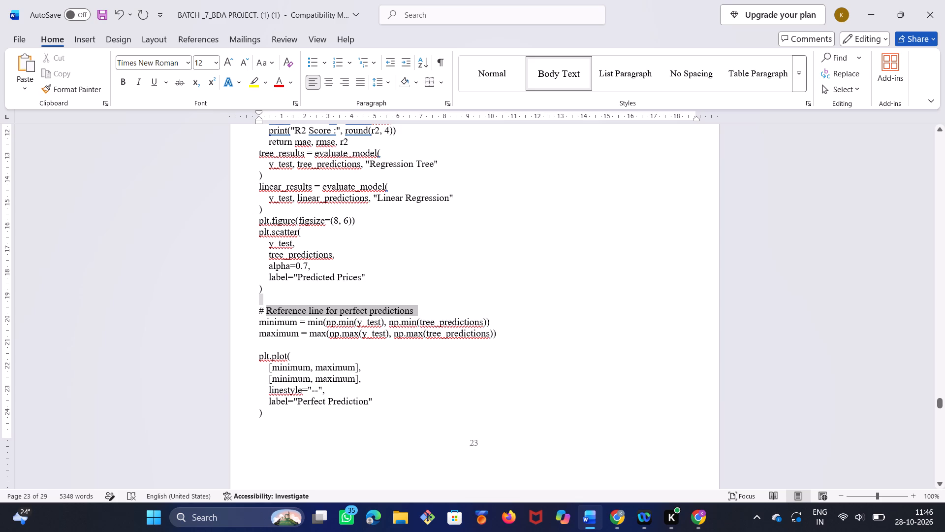
drag(264, 311, 256, 311)
key(BackSpace)
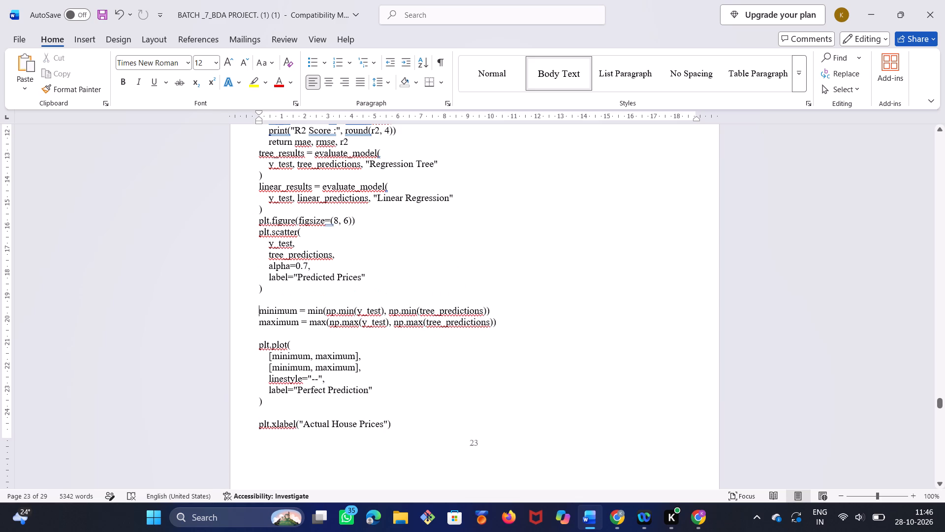
click(258, 304)
key(BackSpace)
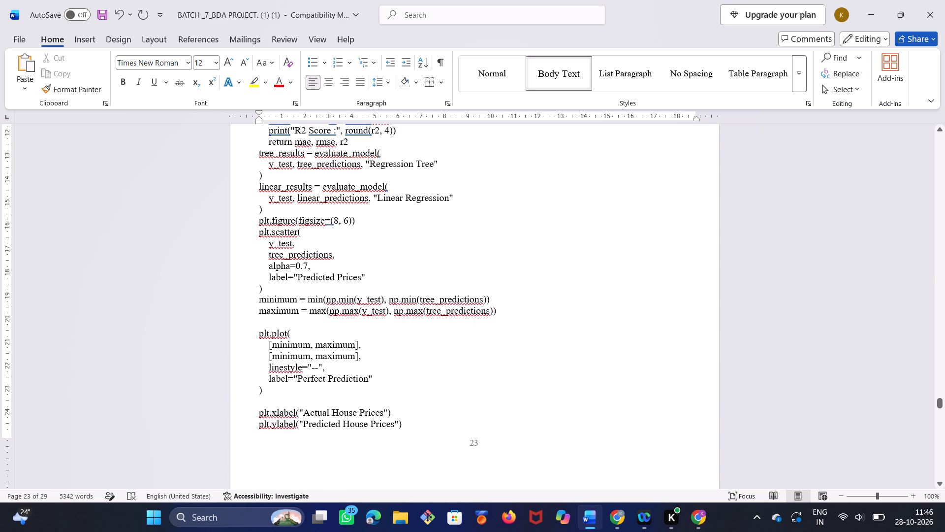
click(262, 323)
key(BackSpace)
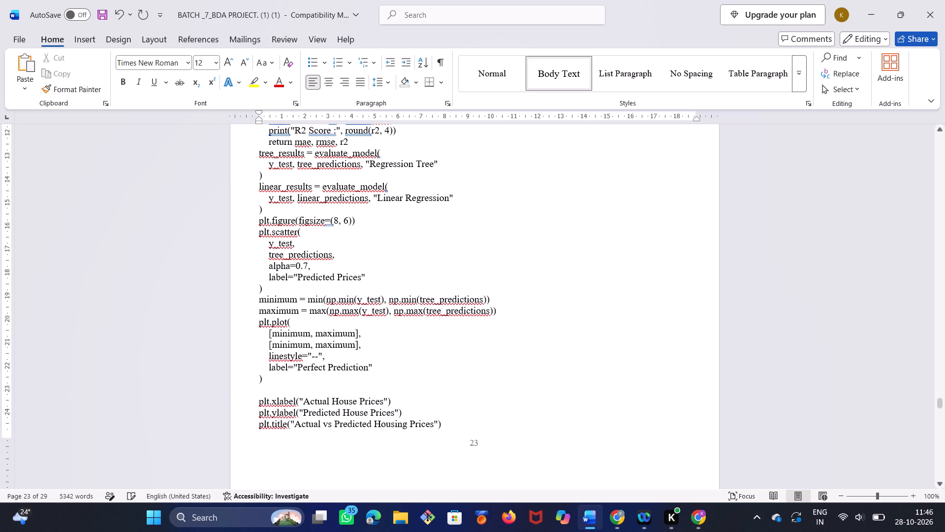
click(268, 390)
key(BackSpace)
In the model performance graph code near the chapter's end, delete the blank lines above plt.xticks and the second plt.bar call.
scroll(268, 390, down, 2)
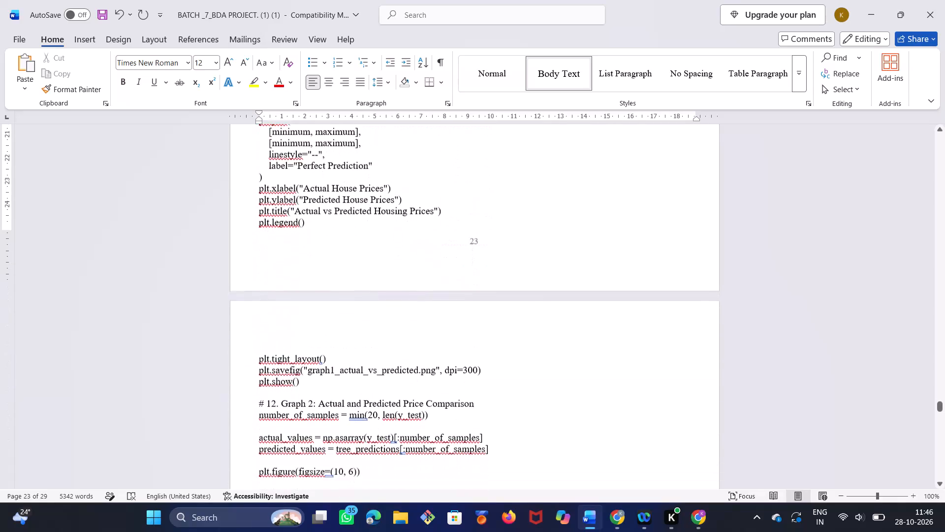
scroll(268, 390, down, 3)
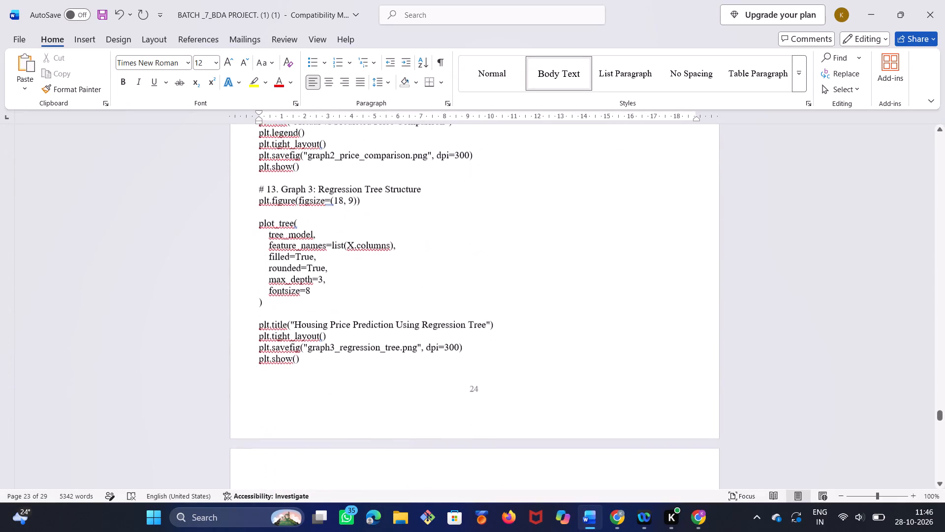
scroll(268, 390, down, 4)
scroll(268, 390, up, 2)
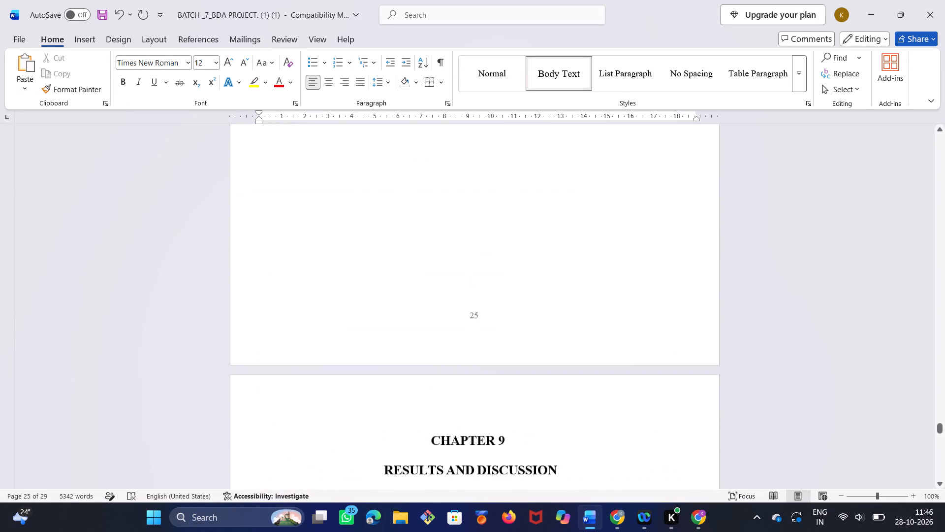
scroll(268, 390, up, 2)
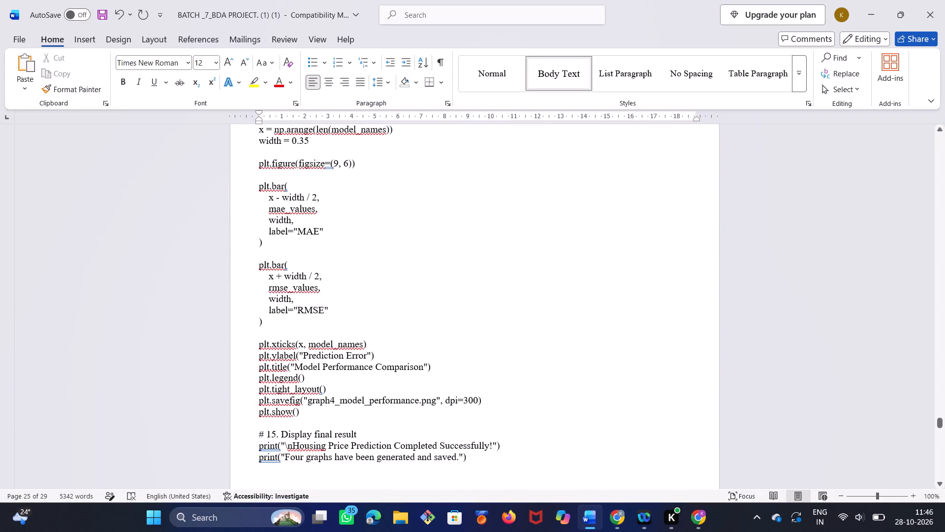
click(261, 334)
key(BackSpace)
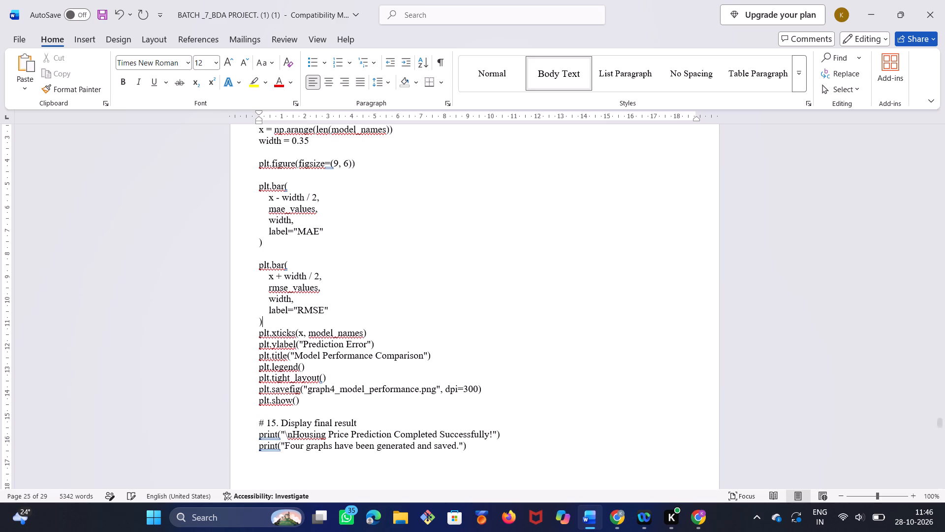
click(264, 258)
key(BackSpace)
Delete the comment "# 15. Display final result" and the blank line above the two closing print statements.
drag(352, 413, 254, 413)
key(BackSpace)
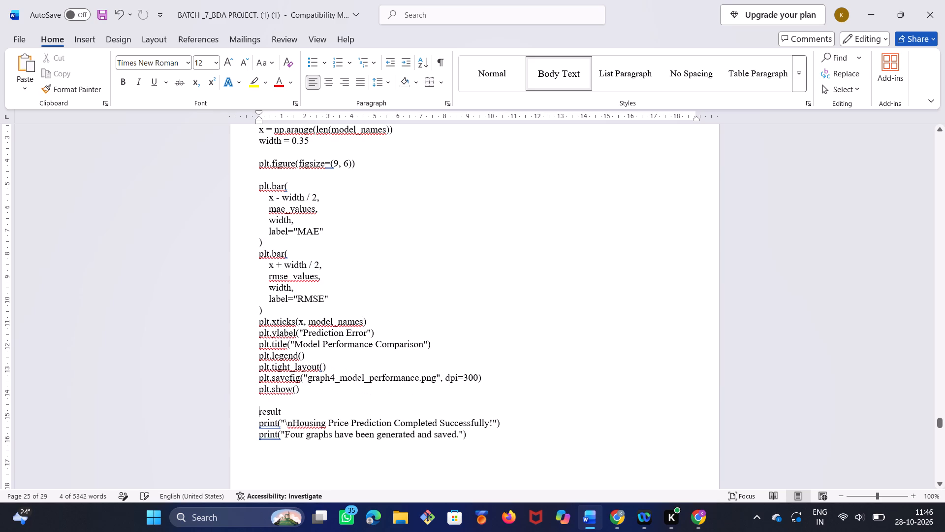
key(Right)
key(Right)
key(Right)
key(Right)
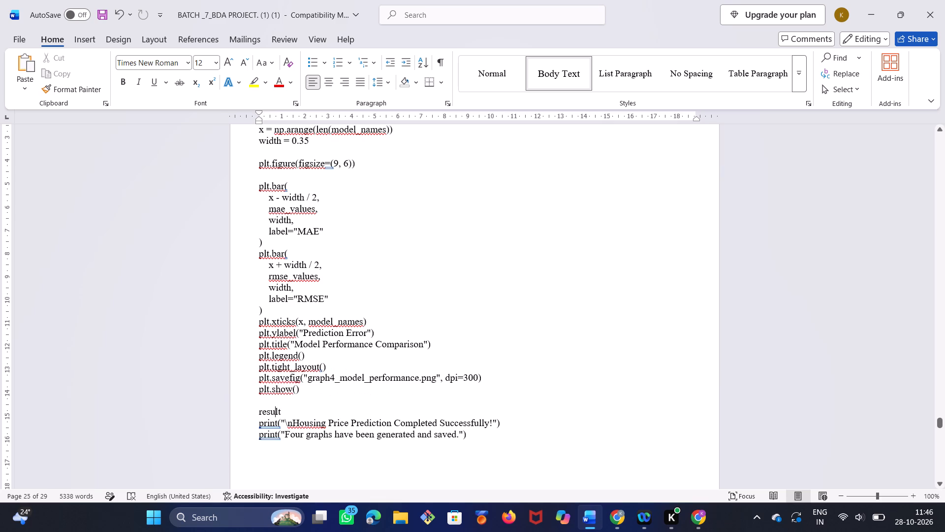
key(Right)
key(Right)
key(BackSpace)
key(BackSpace)
key(BackSpace)
key(BackSpace)
key(BackSpace)
key(BackSpace)
key(BackSpace)
key(BackSpace)
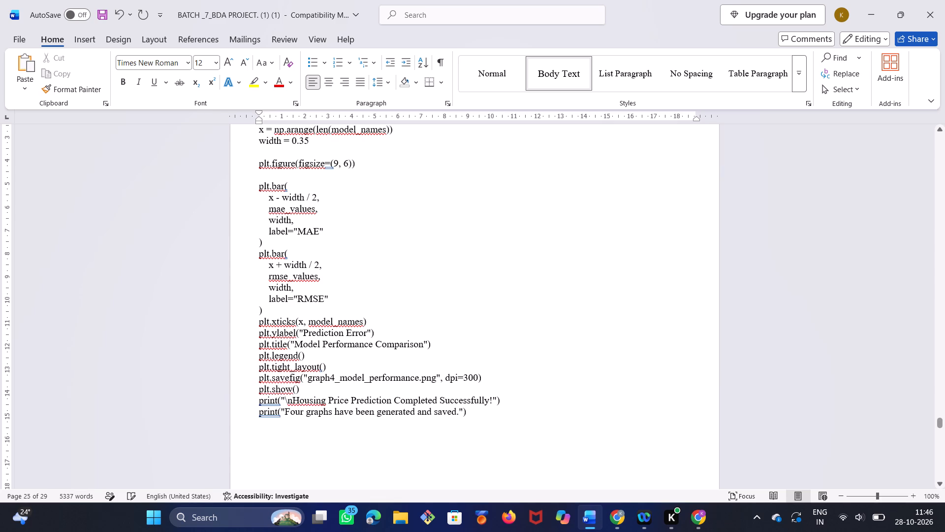
Delete the comment "# 14. Graph 4: Model Performance Comparison" and the blank lines above x = np.arange, plt.figure(figsize=(9, 6)) and the first plt.bar.
scroll(299, 222, up, 1)
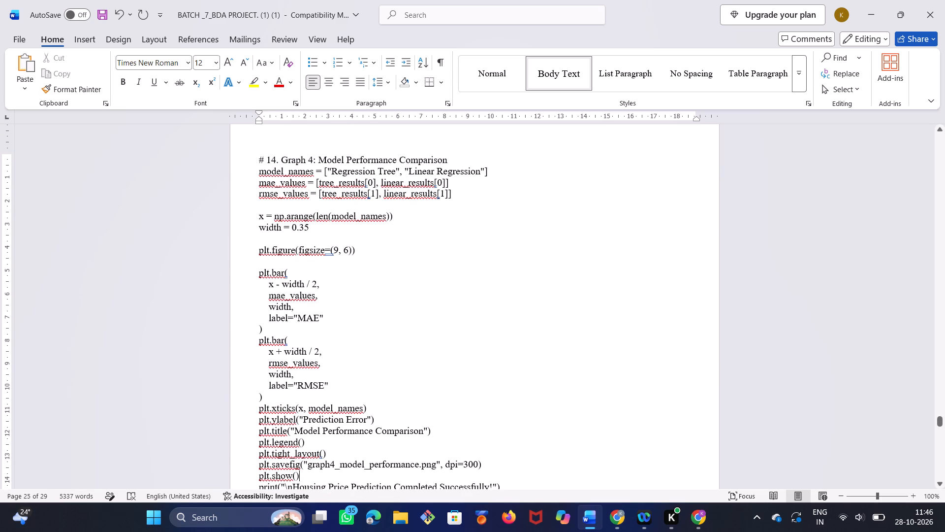
click(264, 266)
key(BackSpace)
click(263, 239)
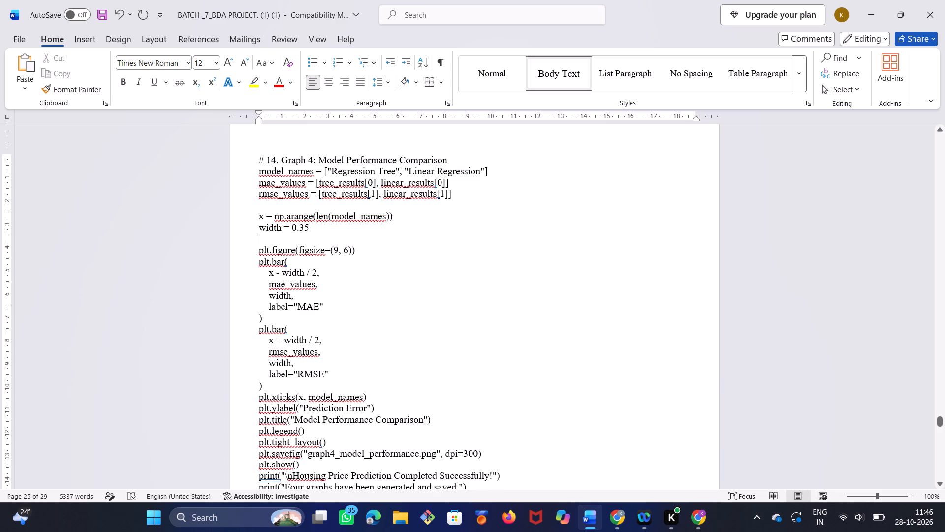
key(BackSpace)
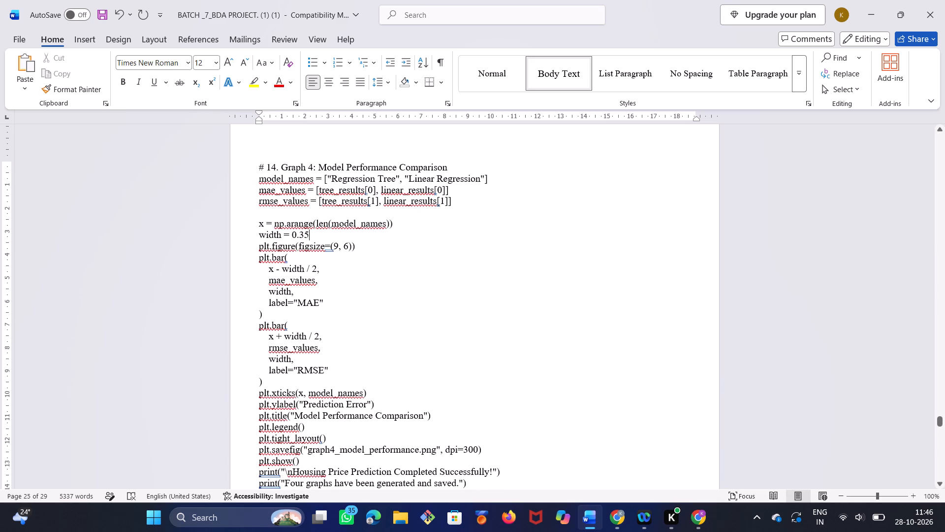
click(264, 215)
key(BackSpace)
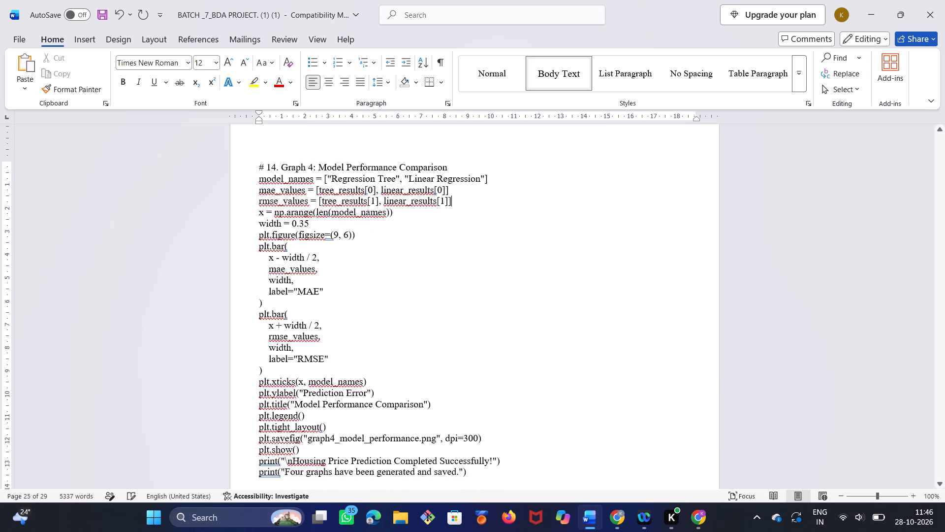
drag(449, 163, 365, 172)
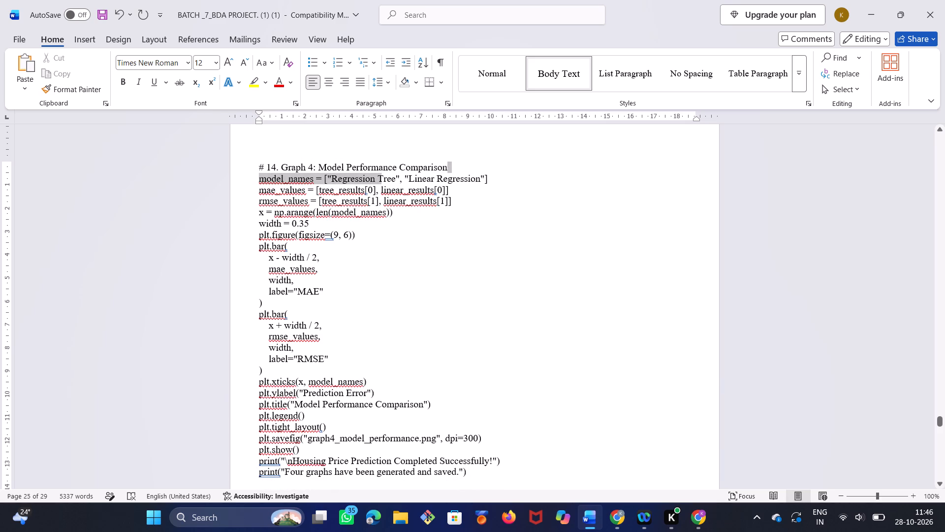
drag(365, 172, 257, 168)
key(BackSpace)
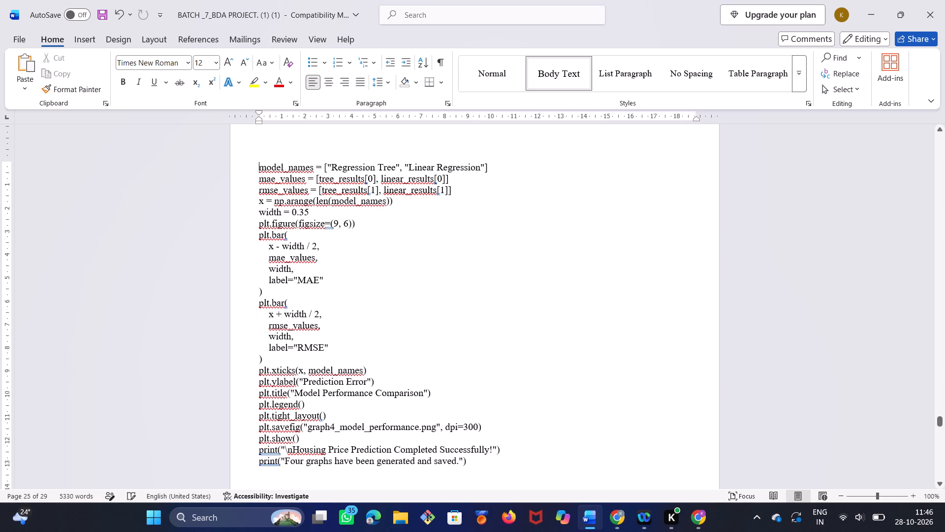
Delete the comment "# 13. Graph 3: Regression Tree Structure" and the blank lines above plt.figure(figsize=(18, 9)), plot_tree and its plt.title.
scroll(257, 168, up, 1)
click(261, 177)
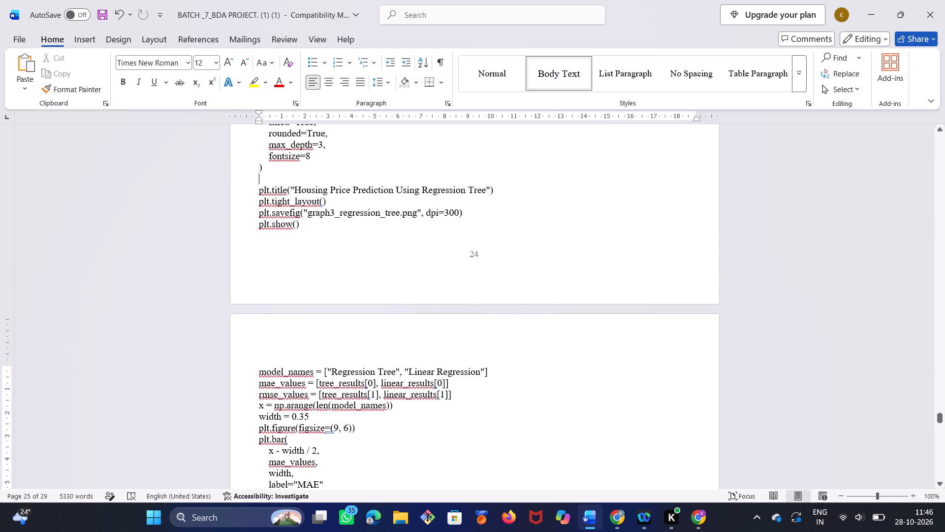
key(BackSpace)
scroll(261, 177, up, 1)
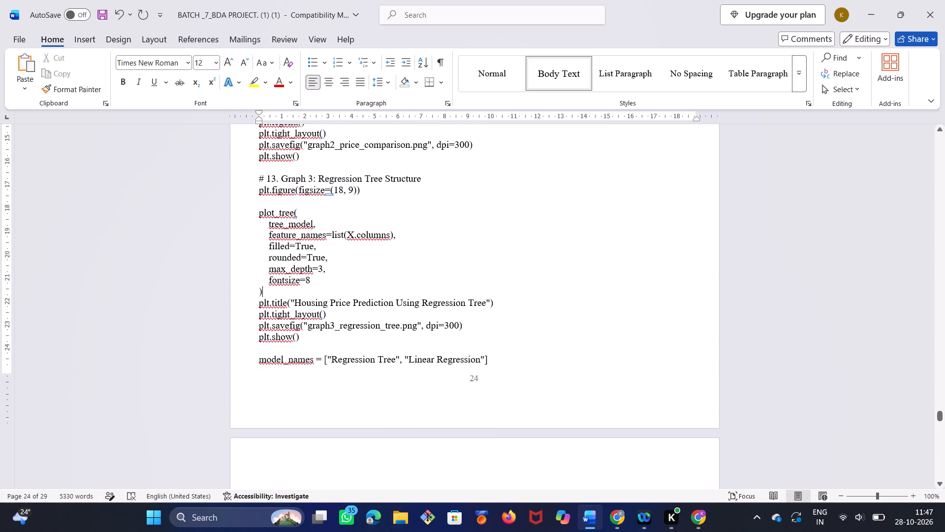
click(268, 206)
key(BackSpace)
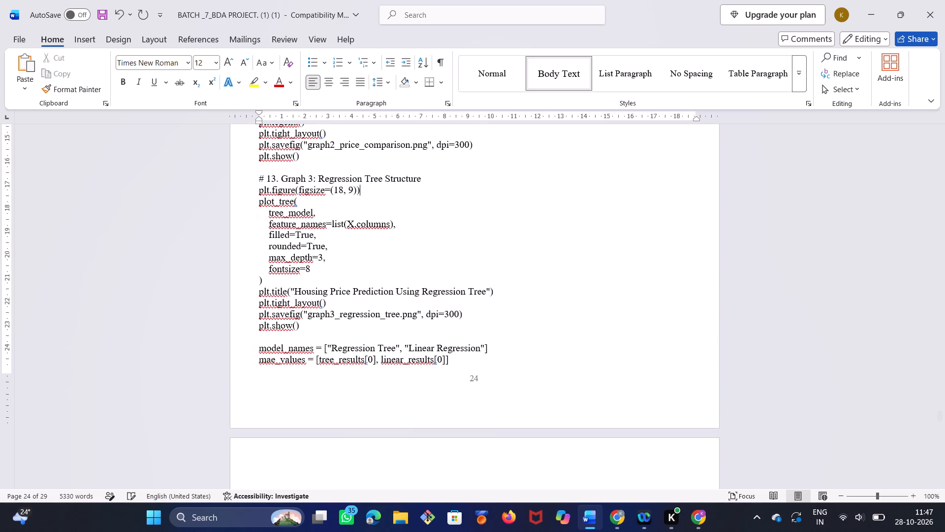
drag(422, 178, 275, 181)
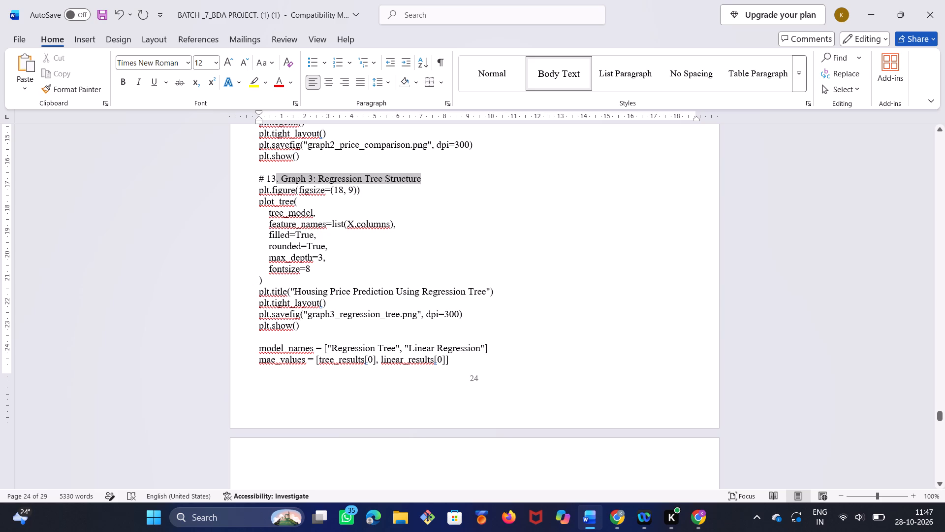
drag(275, 181, 261, 181)
key(BackSpace)
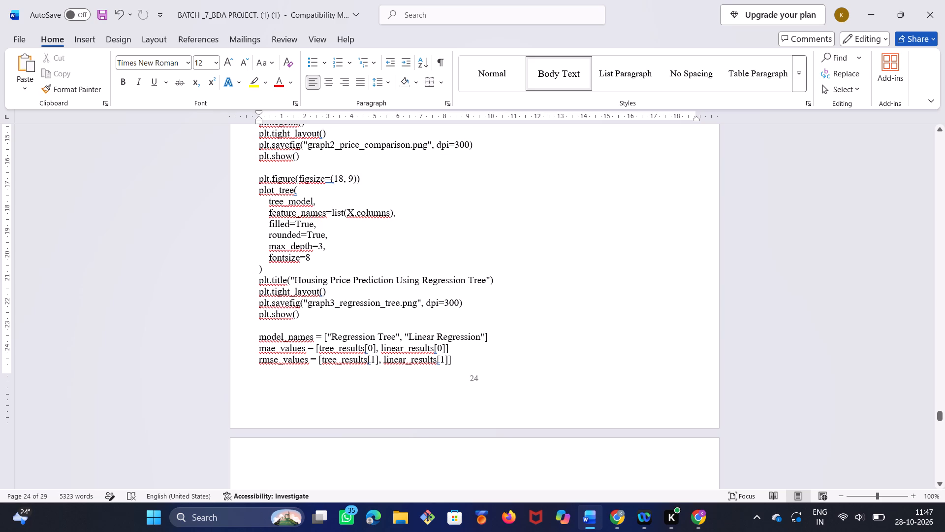
scroll(264, 163, up, 1)
click(262, 202)
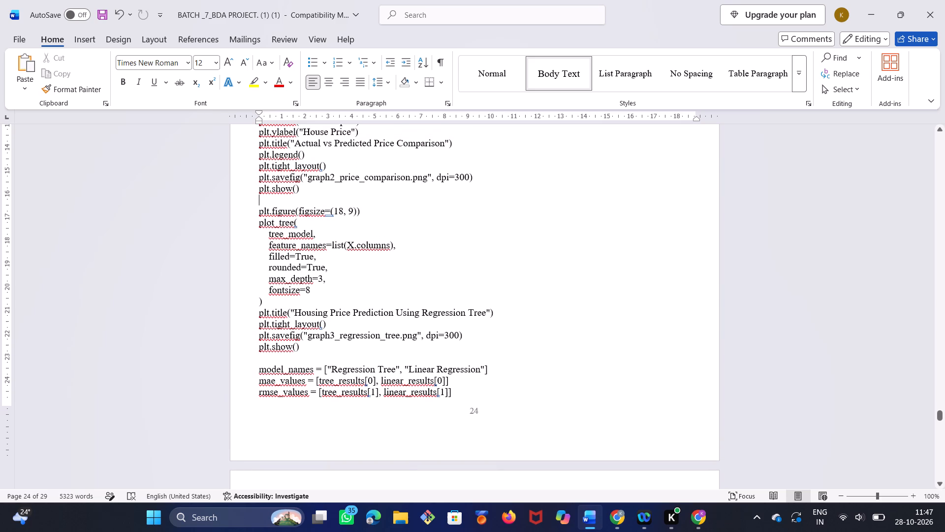
key(BackSpace)
In the price comparison graph code, delete the blank lines above plt.xlabel, both plt.plot calls and plt.figure(figsize=(10, 6)).
scroll(262, 202, up, 1)
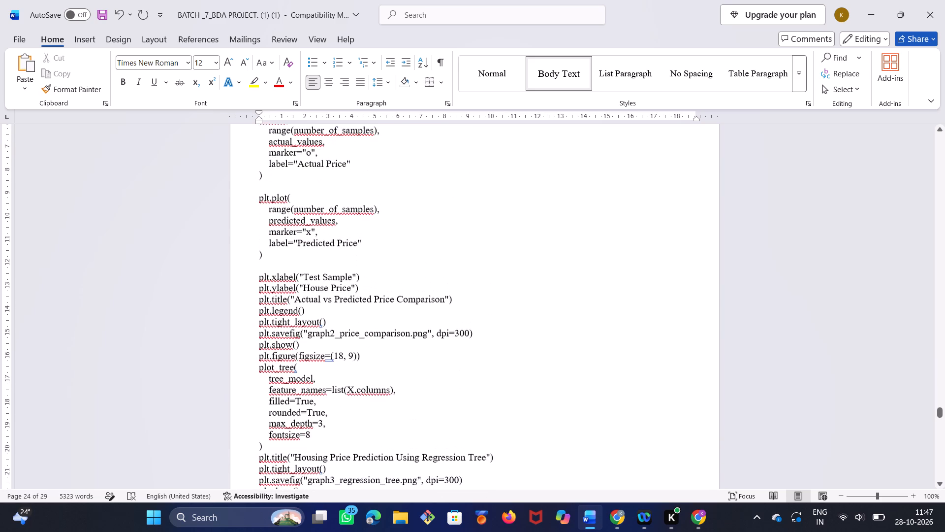
click(264, 268)
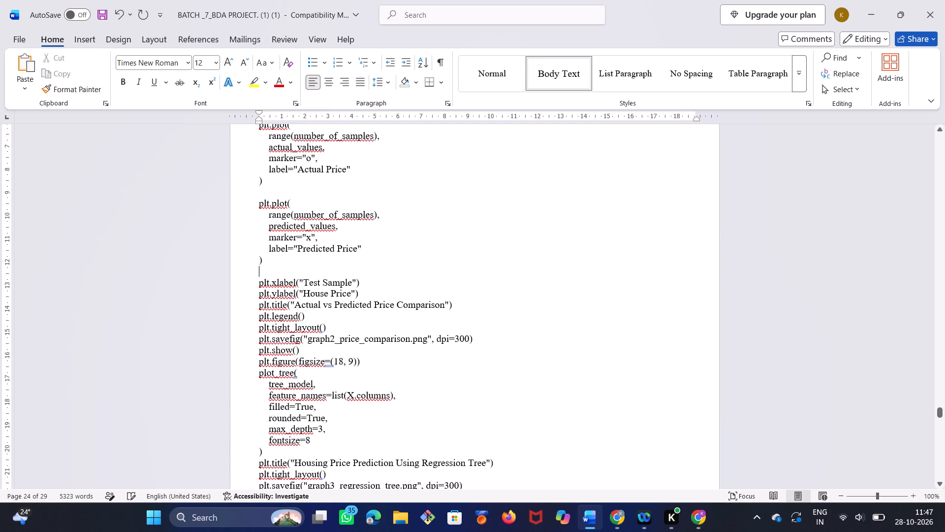
key(BackSpace)
scroll(264, 268, up, 1)
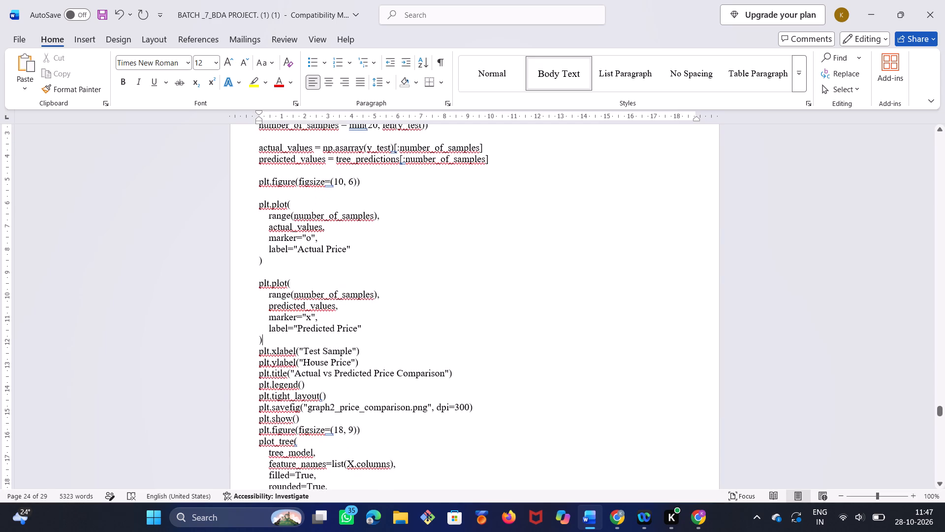
click(262, 268)
key(BackSpace)
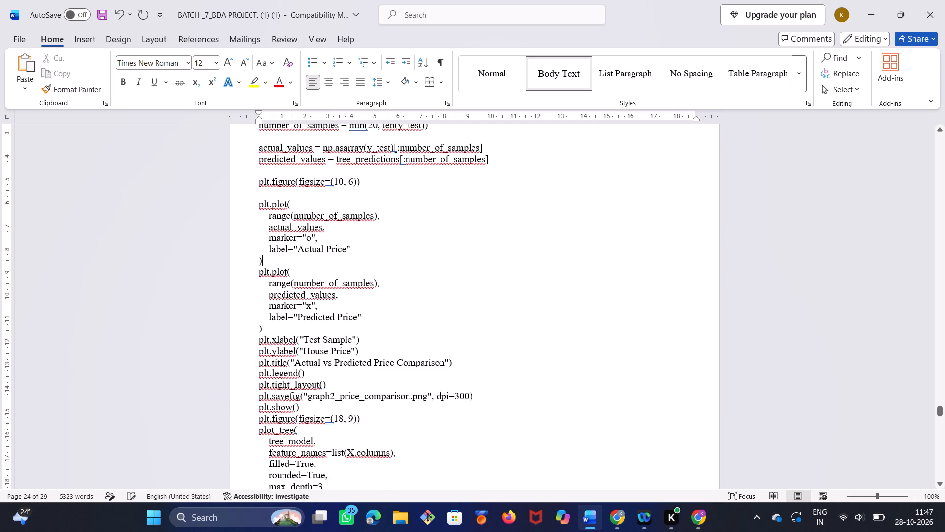
click(266, 197)
key(BackSpace)
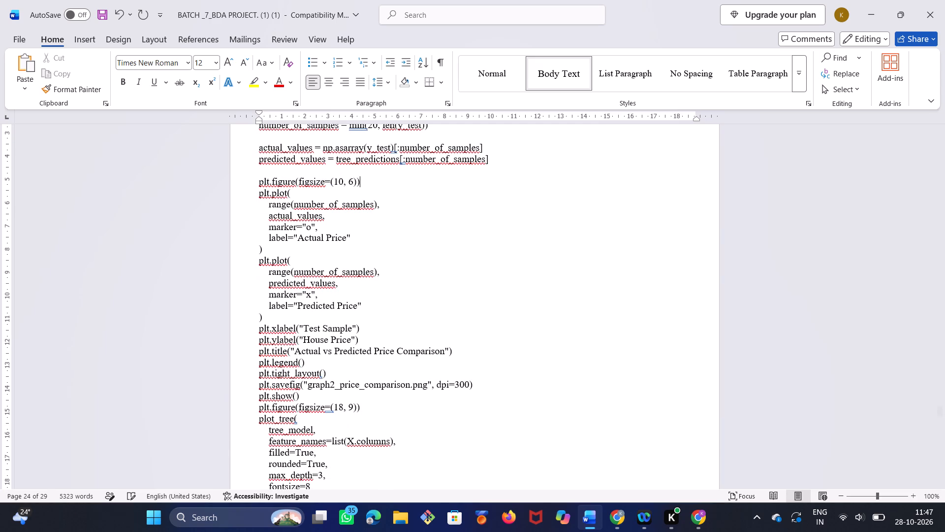
click(276, 170)
key(BackSpace)
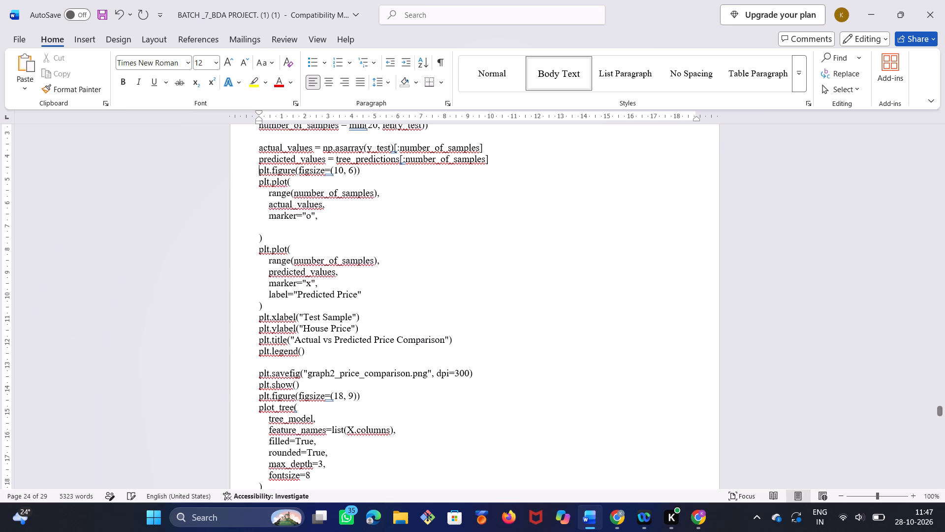
Delete the comment "# 12. Graph 2: Actual and Predicted Price Comparison" and the blank lines before and after the number_of_samples assignment.
scroll(276, 170, up, 1)
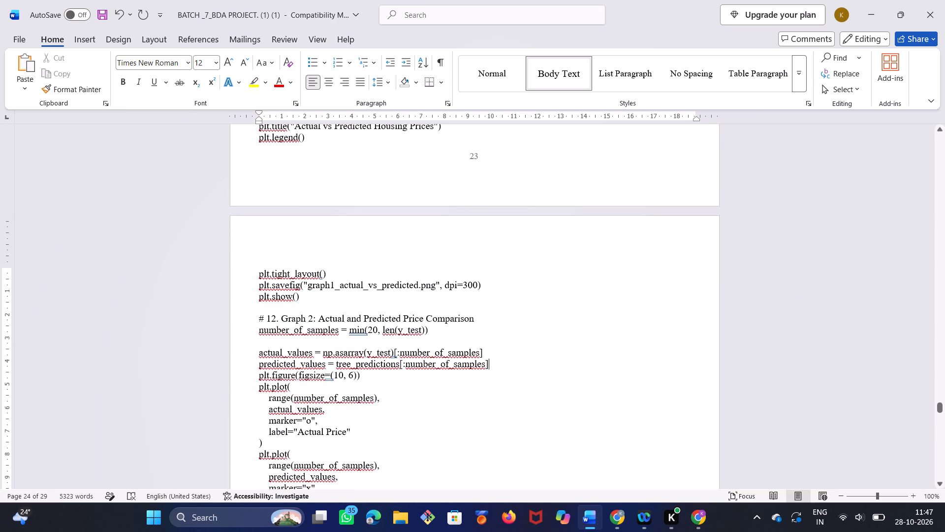
drag(475, 325, 261, 312)
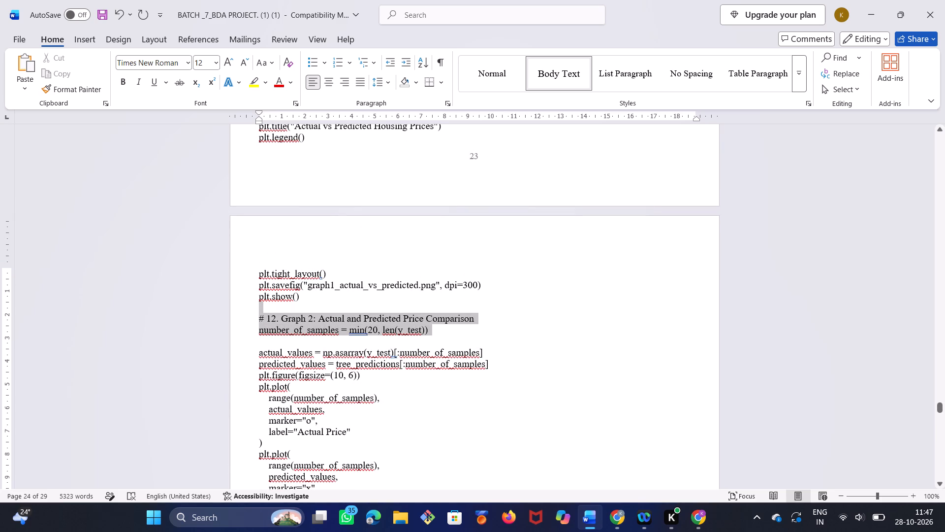
drag(261, 312, 248, 308)
click(248, 308)
drag(474, 324, 263, 317)
click(263, 317)
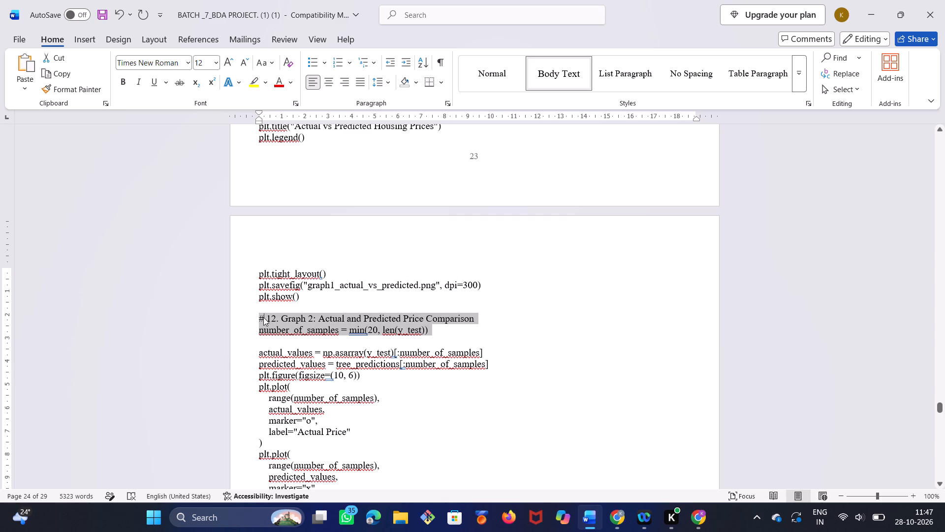
drag(257, 319, 283, 315)
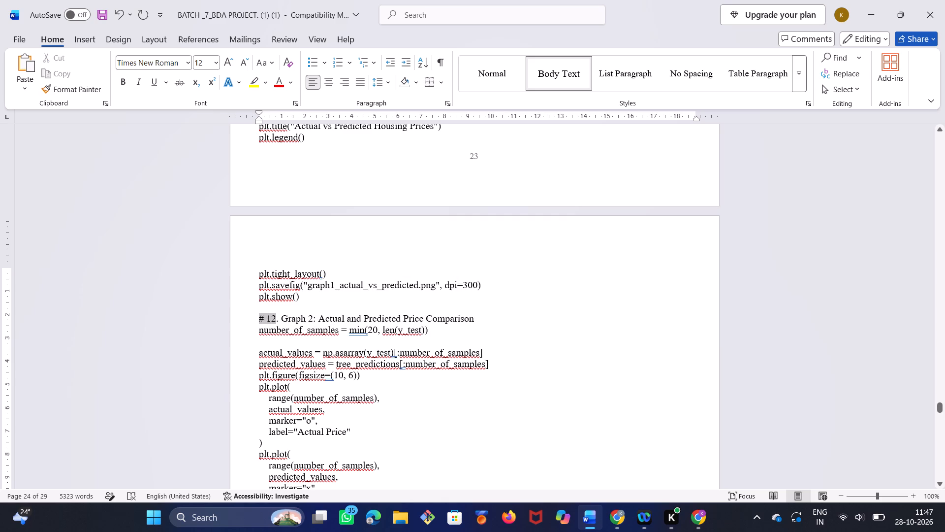
drag(283, 315, 486, 317)
key(BackSpace)
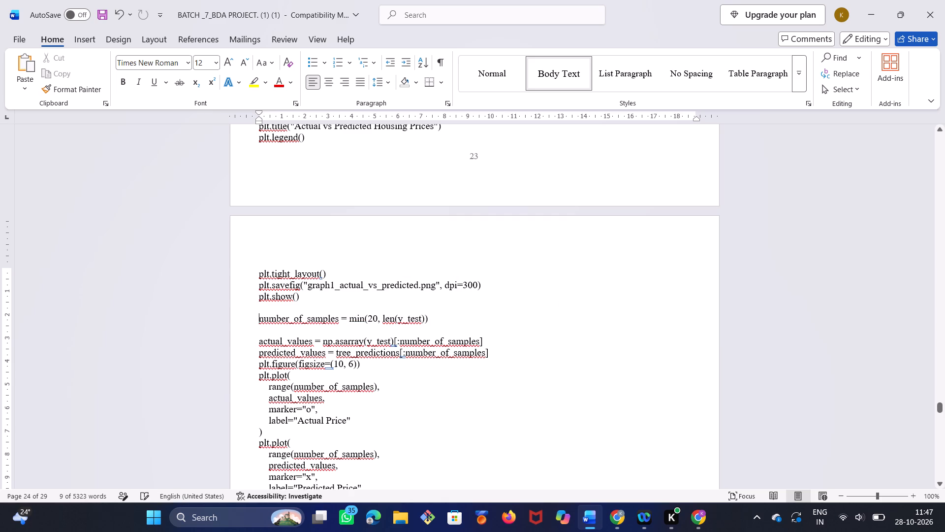
click(273, 311)
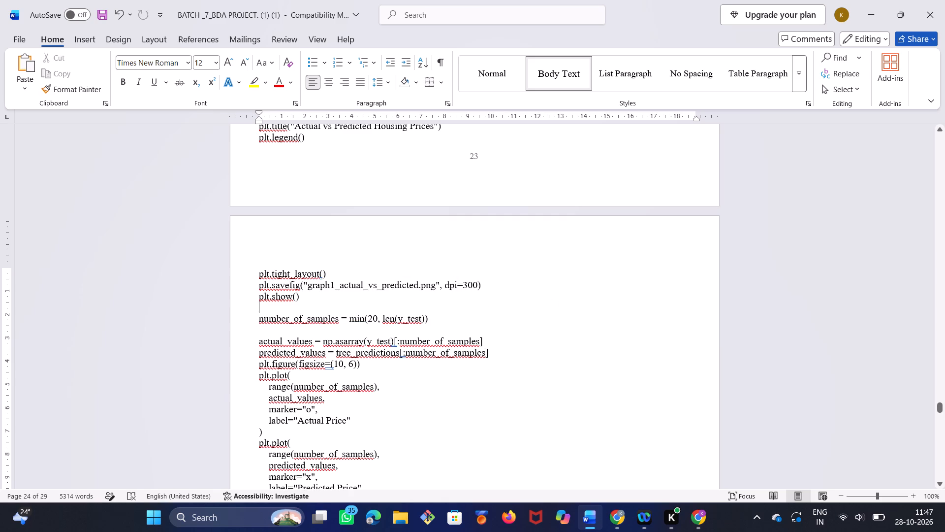
key(BackSpace)
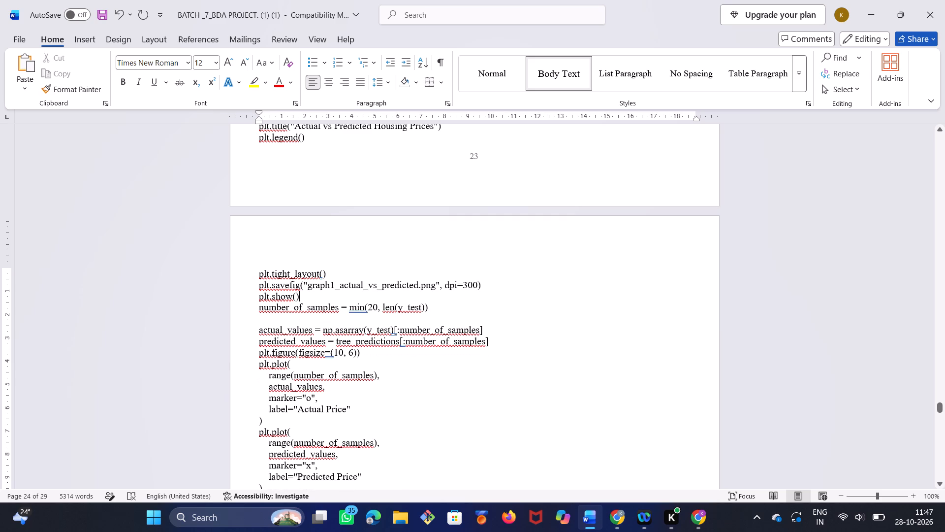
click(266, 321)
key(BackSpace)
Delete the blank line between the sklearn.metrics import and data = pd.read_csv("housing.csv") near the start of the source code.
scroll(266, 321, up, 2)
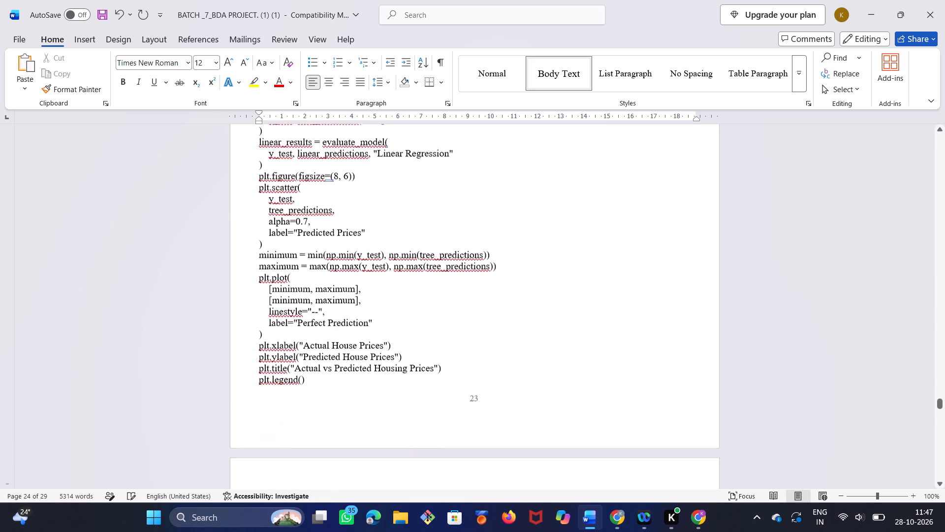
scroll(192, 313, up, 3)
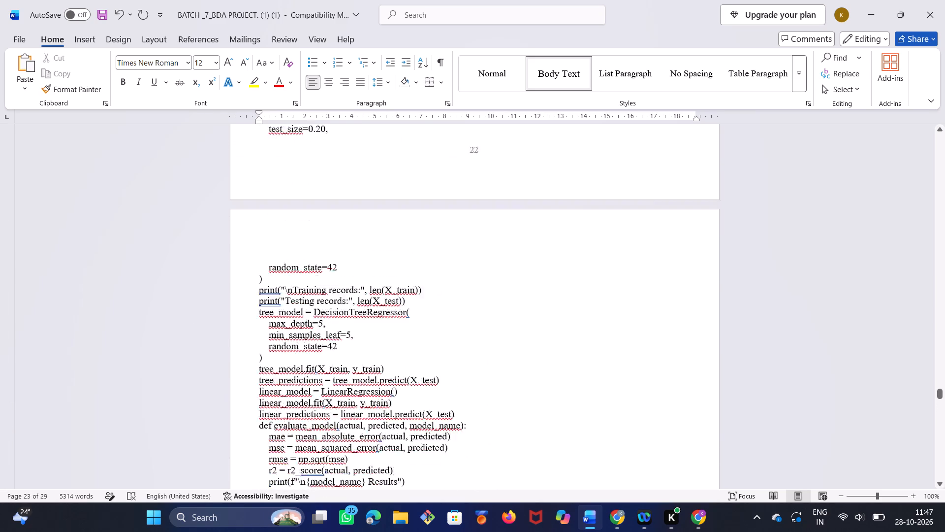
scroll(192, 313, up, 2)
scroll(192, 313, down, 6)
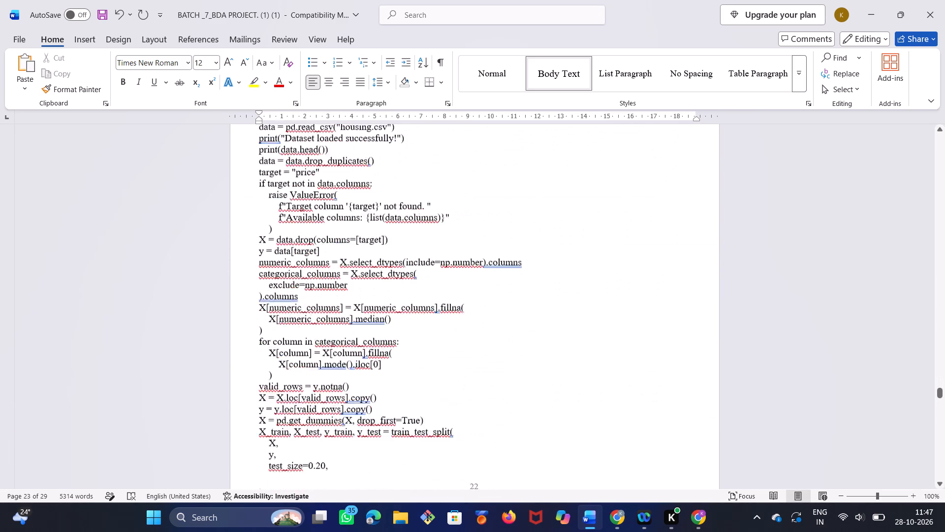
scroll(234, 350, up, 3)
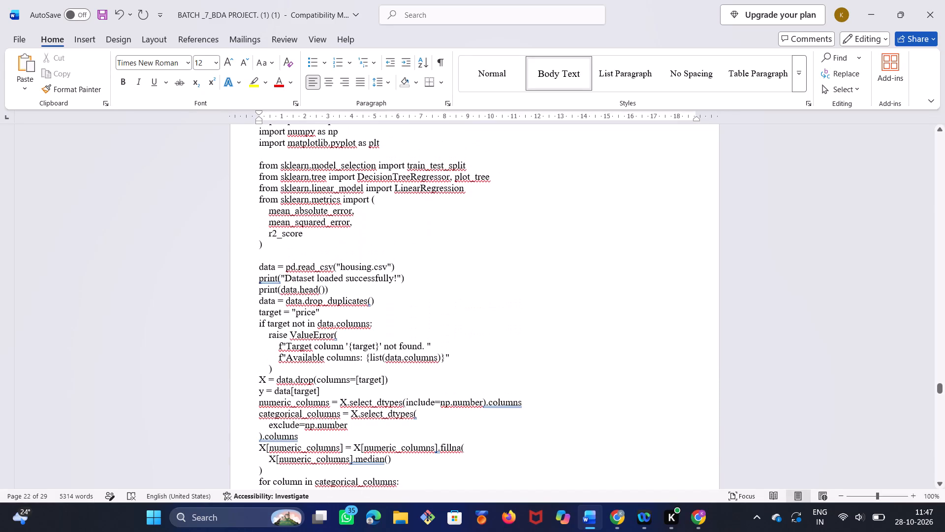
click(266, 254)
key(BackSpace)
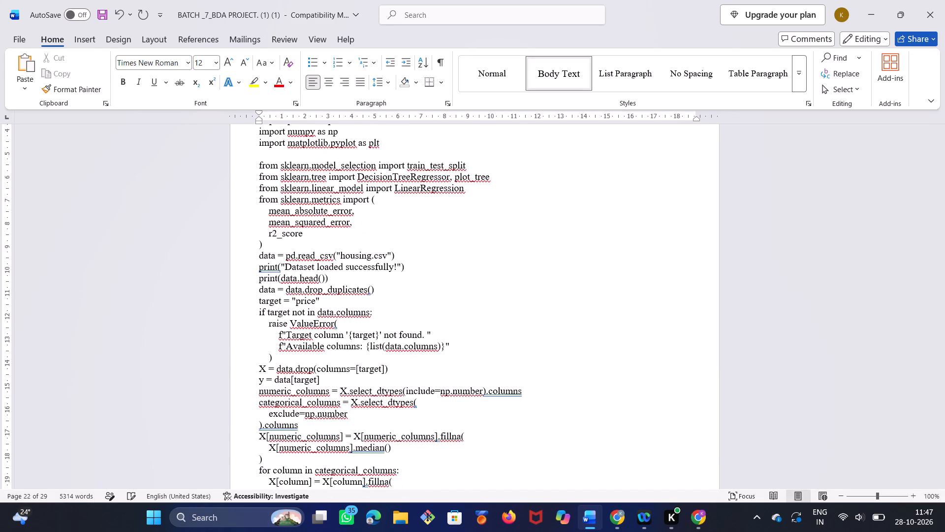
Delete the blank line between import matplotlib.pyplot as plt and the sklearn.model_selection import in the source code.
scroll(266, 254, up, 1)
scroll(266, 254, down, 1)
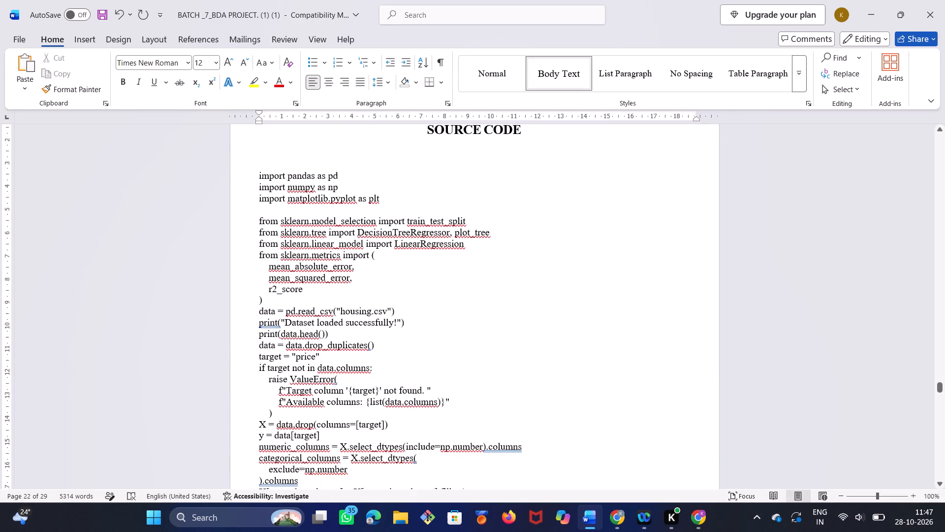
click(281, 209)
key(BackSpace)
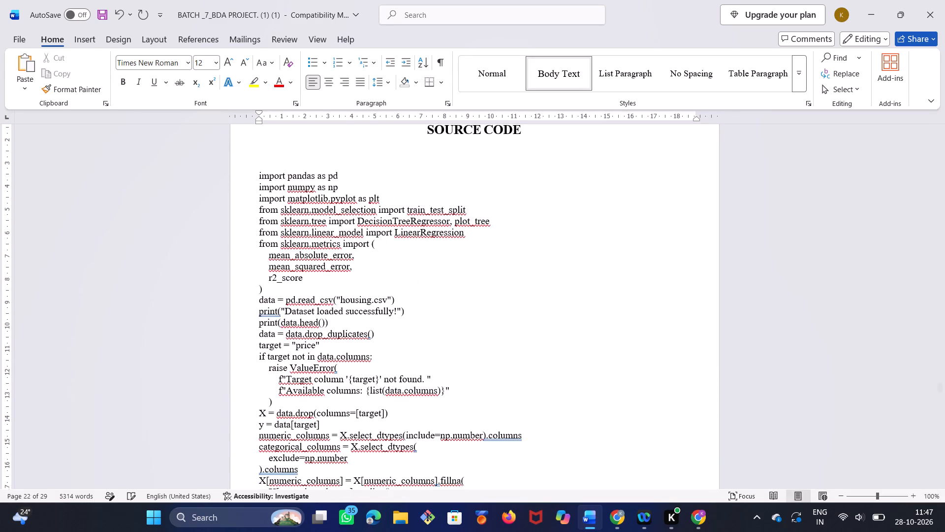
Review the Chapter 8 source code from the imports to the closing print statements for leftover blank lines and page layout.
scroll(281, 209, down, 4)
scroll(281, 209, up, 1)
scroll(281, 209, down, 1)
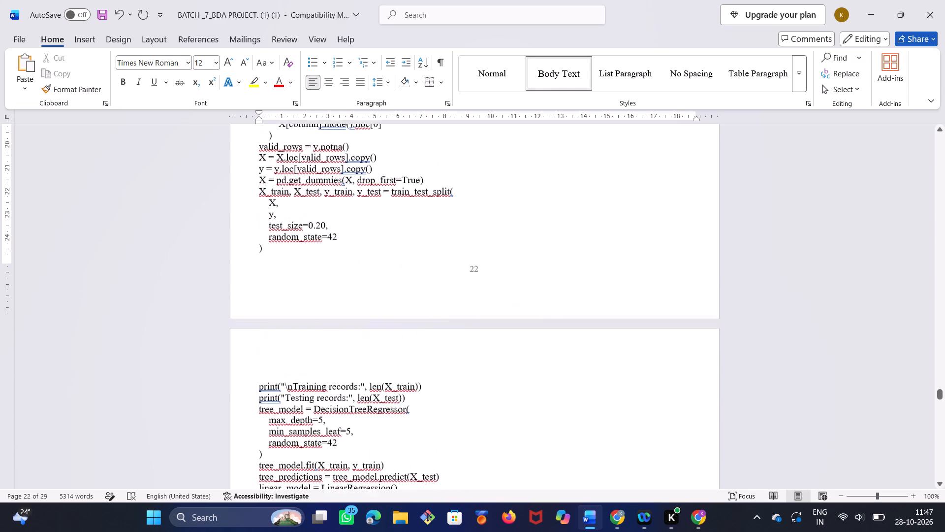
scroll(281, 209, down, 3)
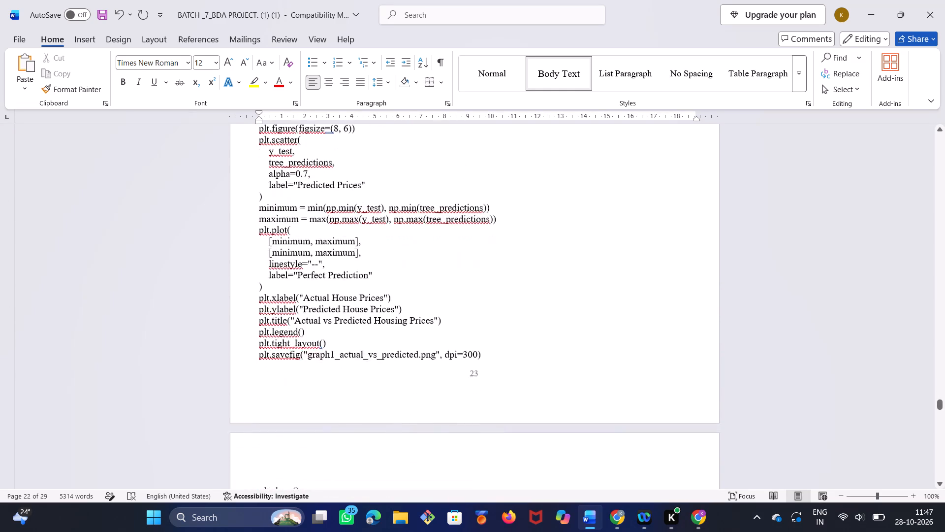
scroll(281, 209, down, 5)
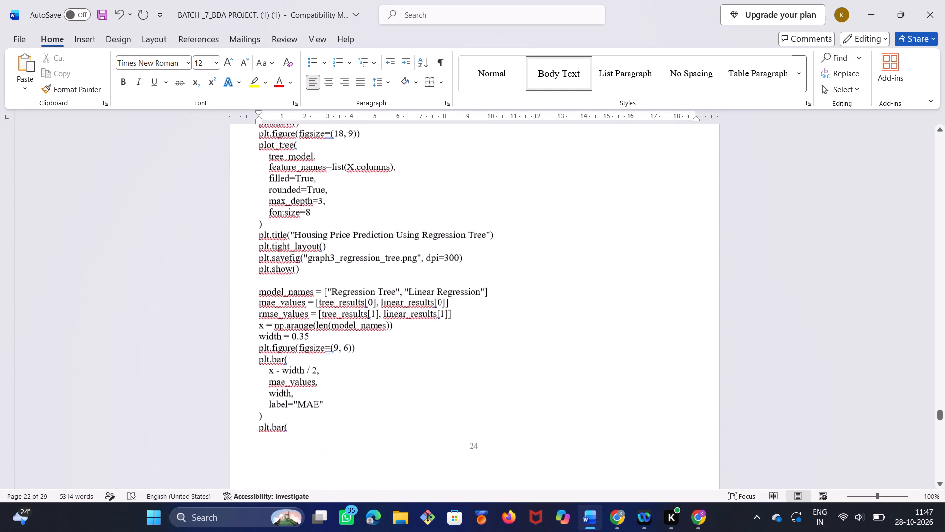
scroll(281, 209, down, 5)
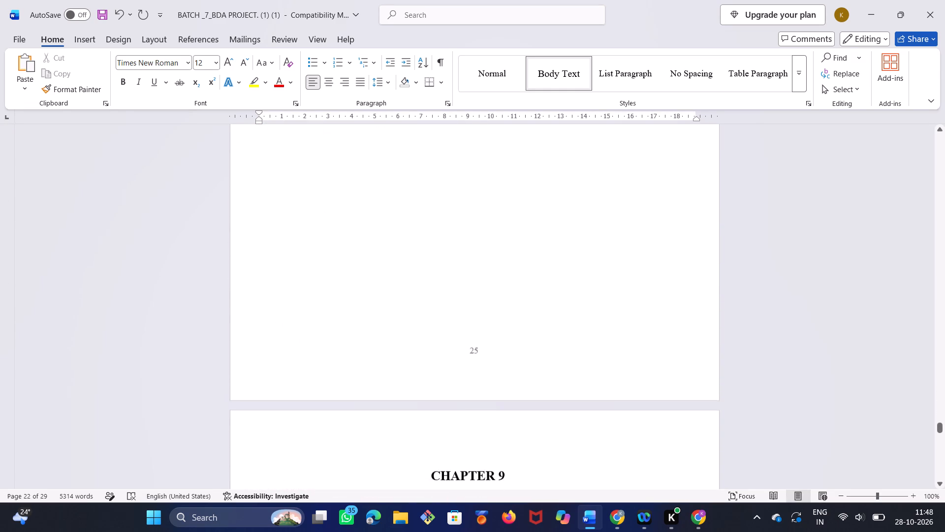
scroll(281, 209, up, 4)
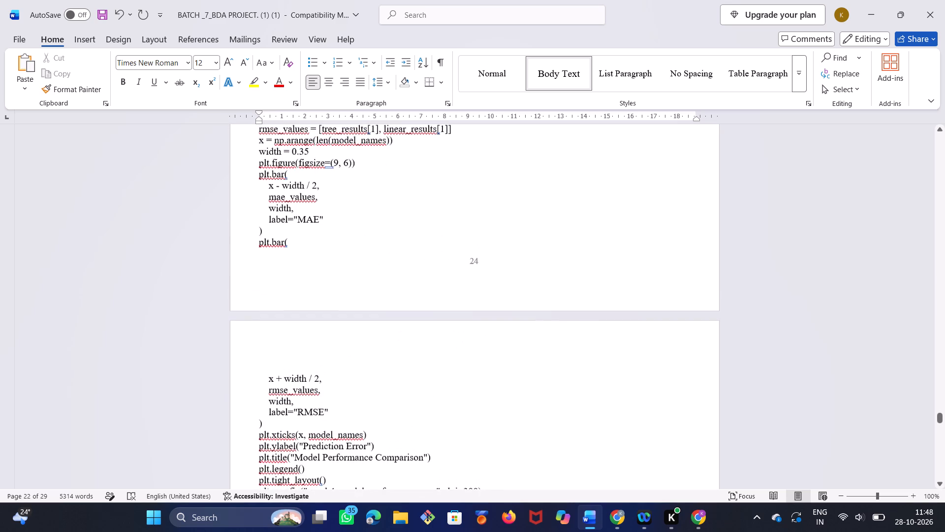
scroll(281, 209, up, 4)
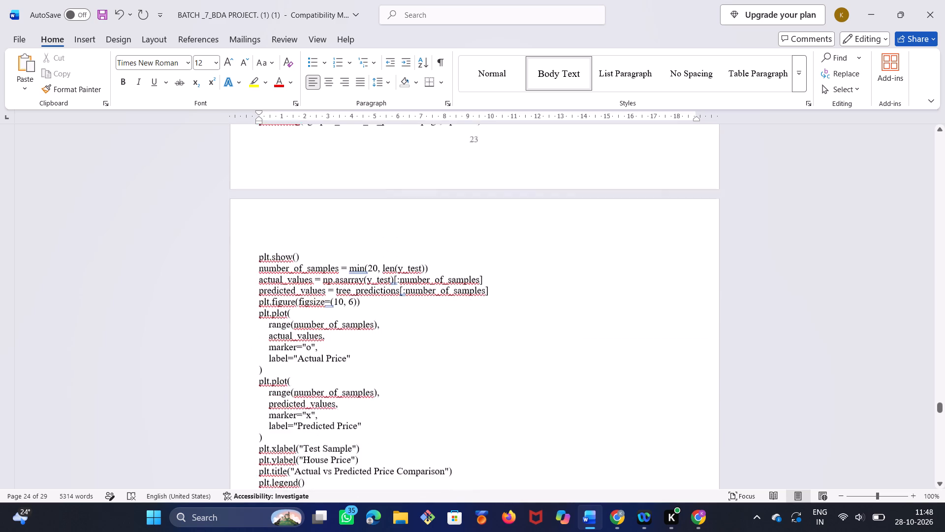
scroll(281, 209, down, 6)
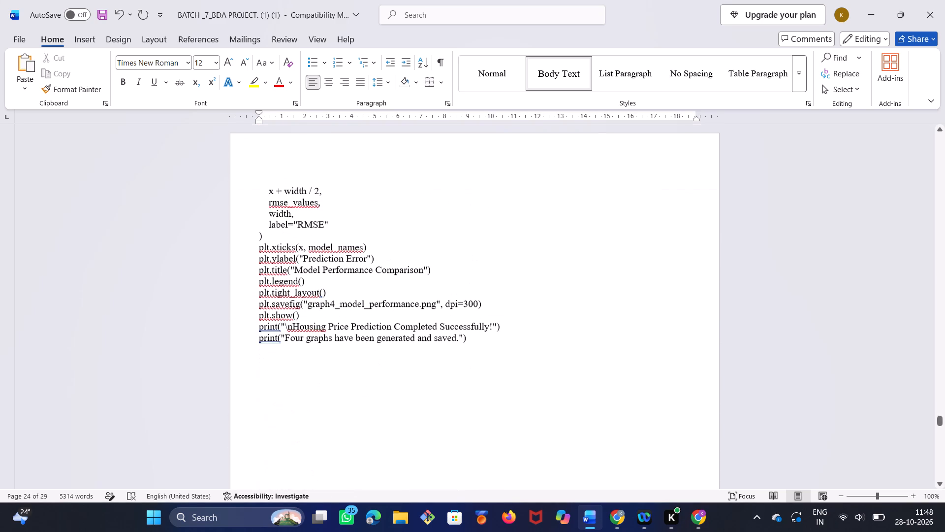
scroll(281, 209, up, 3)
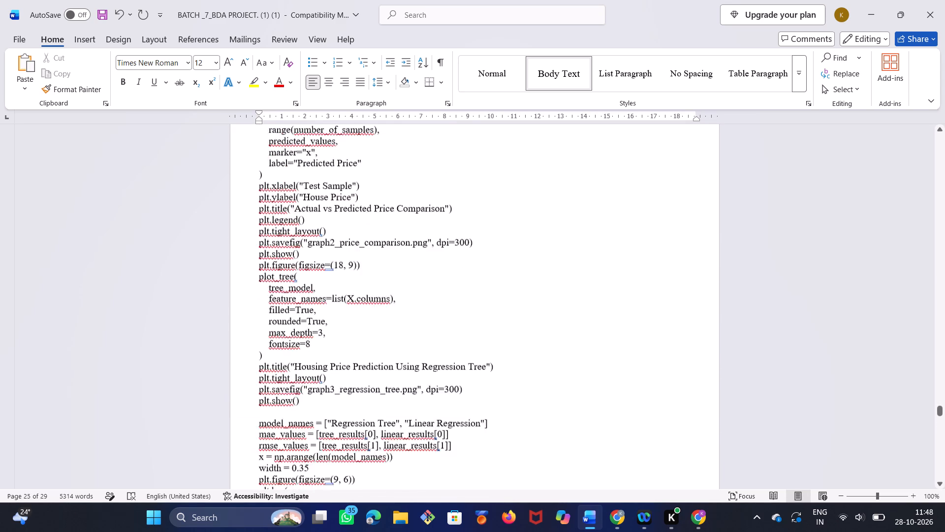
scroll(281, 209, up, 1)
scroll(281, 209, down, 5)
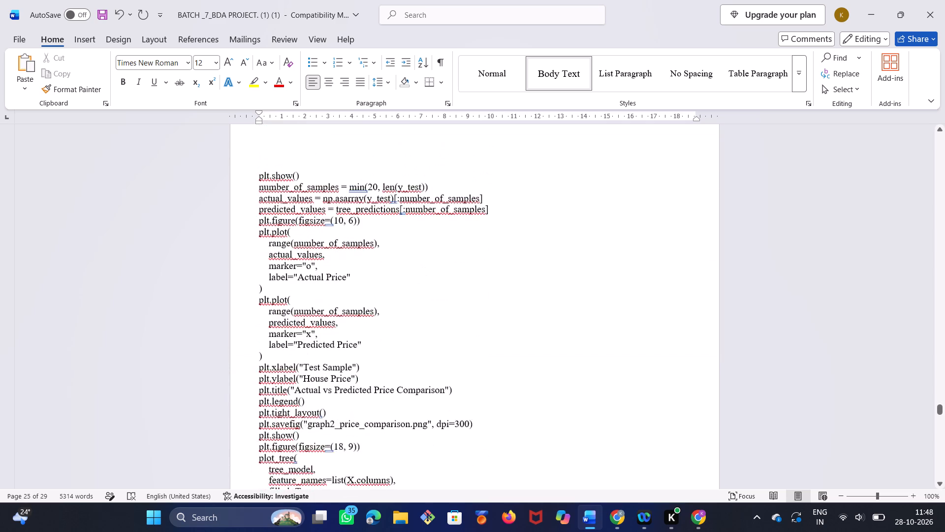
scroll(281, 209, down, 4)
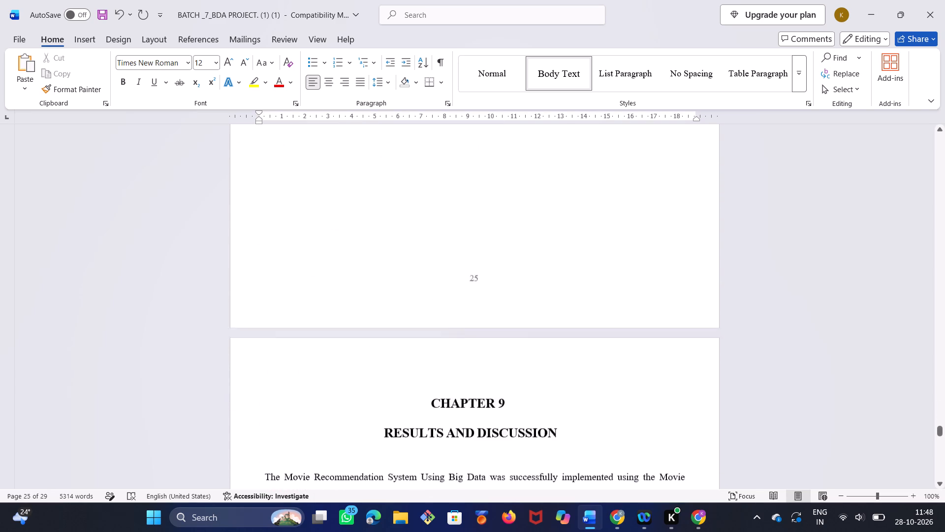
Look through the Chapter 9 Results and Discussion text, its figures, and the following conclusion and Future Scope sections.
scroll(281, 209, down, 3)
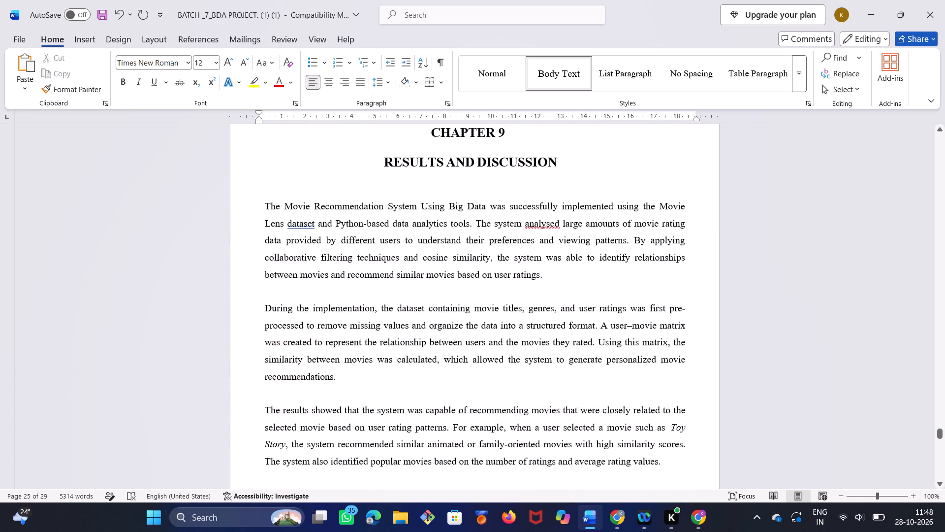
scroll(281, 209, down, 3)
scroll(281, 209, up, 1)
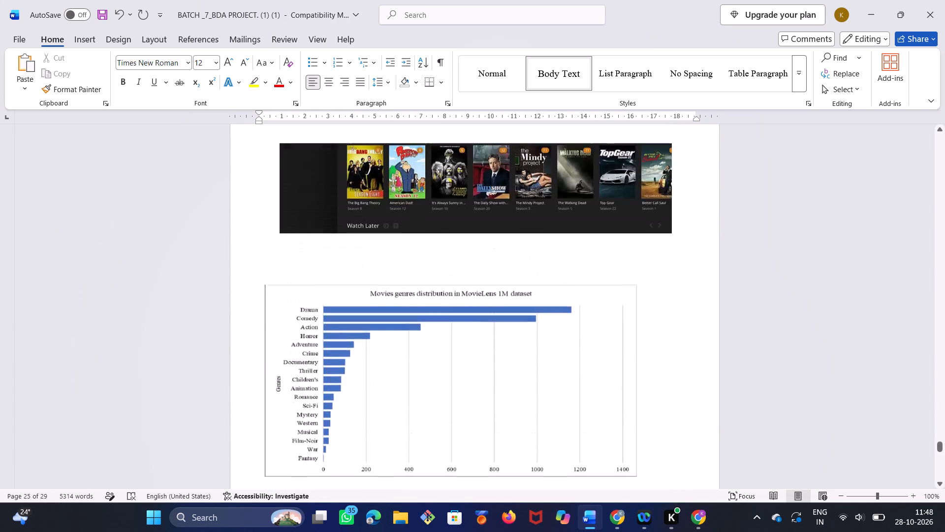
scroll(281, 209, down, 4)
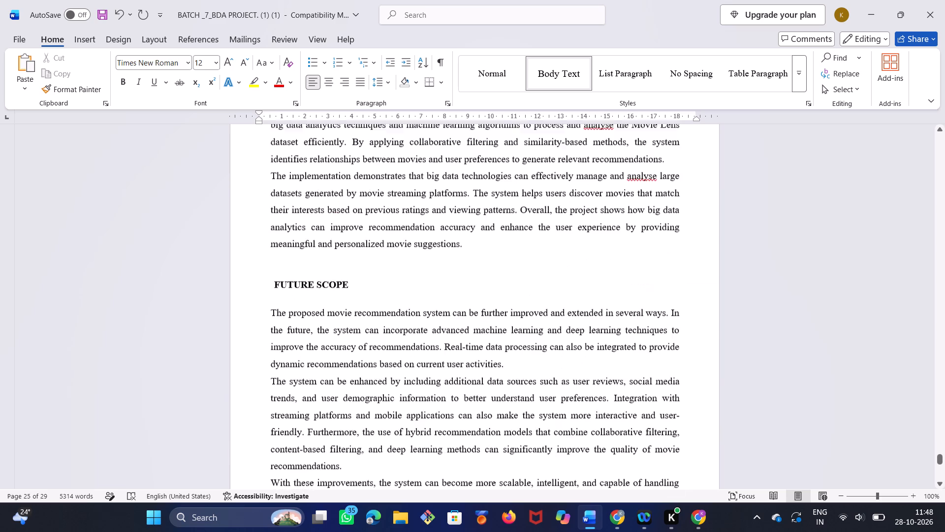
scroll(281, 209, up, 4)
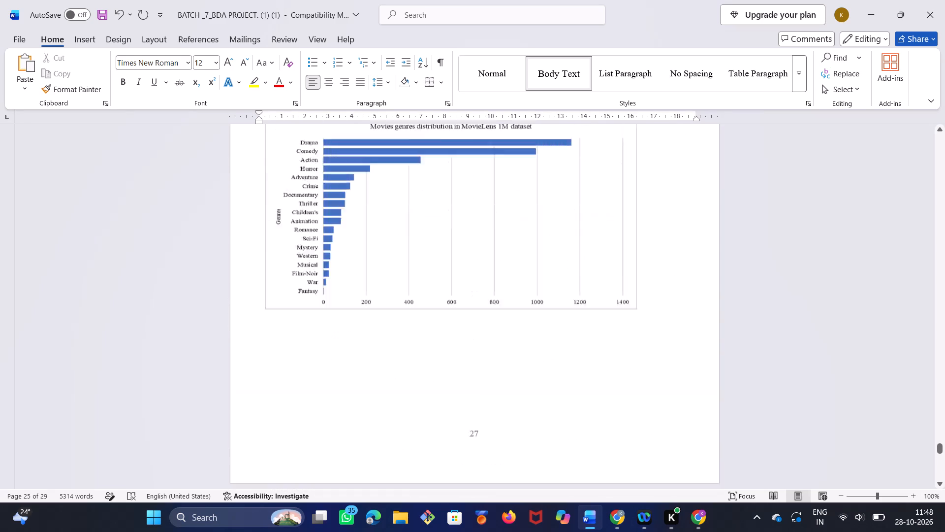
scroll(281, 209, up, 3)
scroll(281, 209, down, 1)
scroll(281, 209, up, 1)
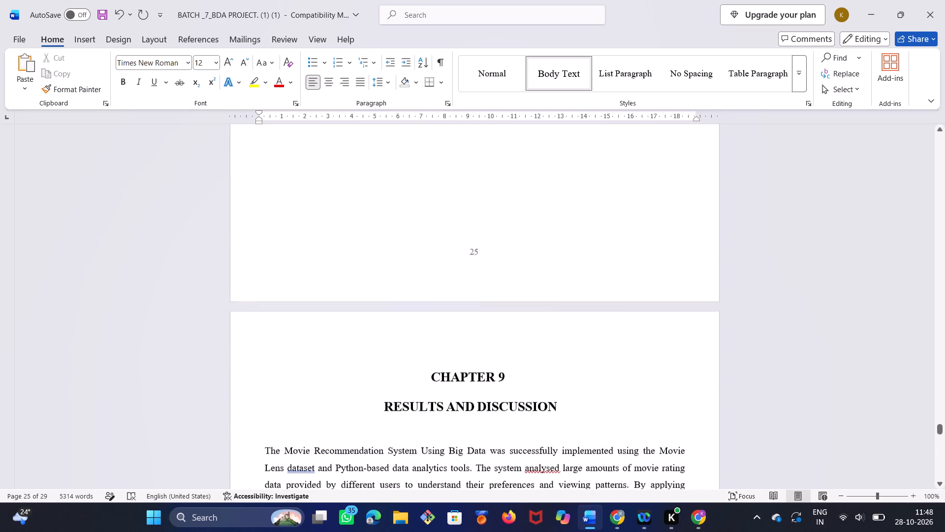
Delete the blank line above the model_names assignment in the model performance graph code.
scroll(281, 209, up, 3)
scroll(281, 209, down, 2)
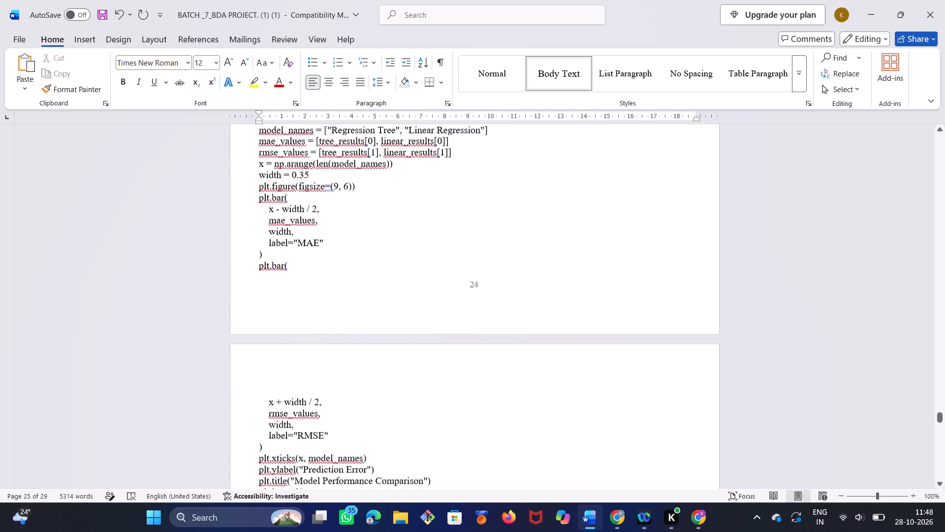
scroll(281, 209, down, 3)
scroll(281, 209, up, 1)
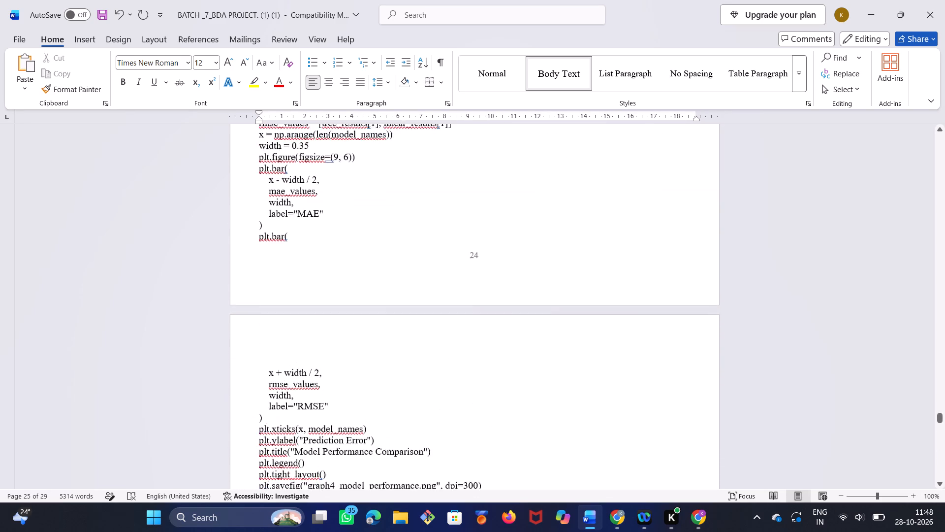
scroll(281, 209, up, 2)
scroll(281, 209, down, 1)
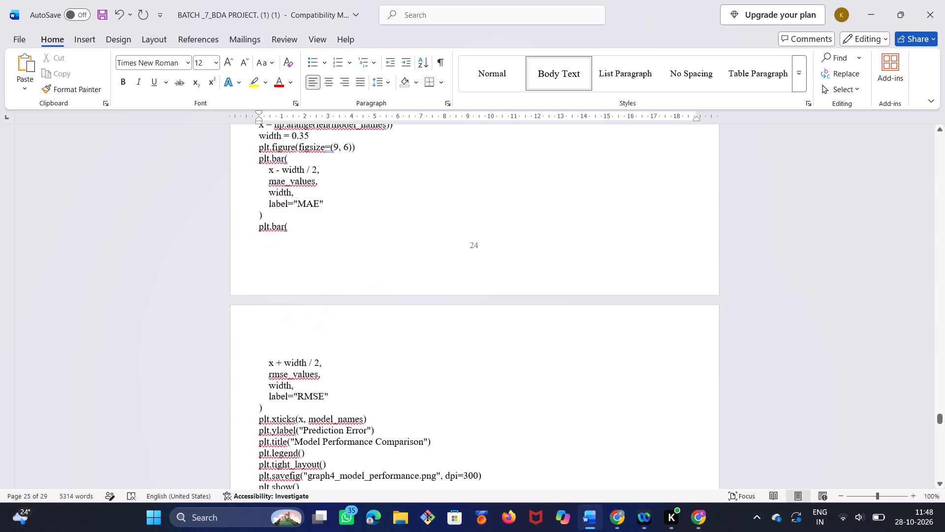
scroll(281, 209, down, 1)
scroll(281, 209, up, 1)
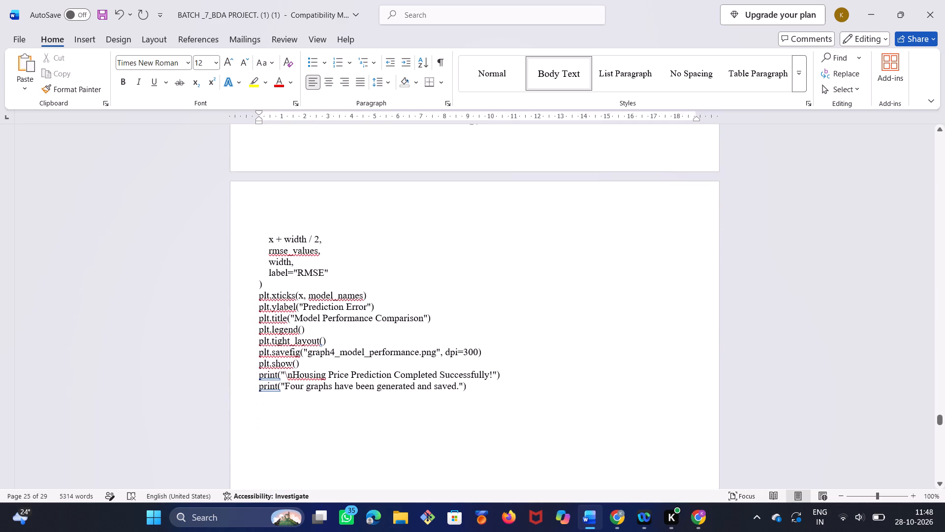
scroll(281, 209, up, 3)
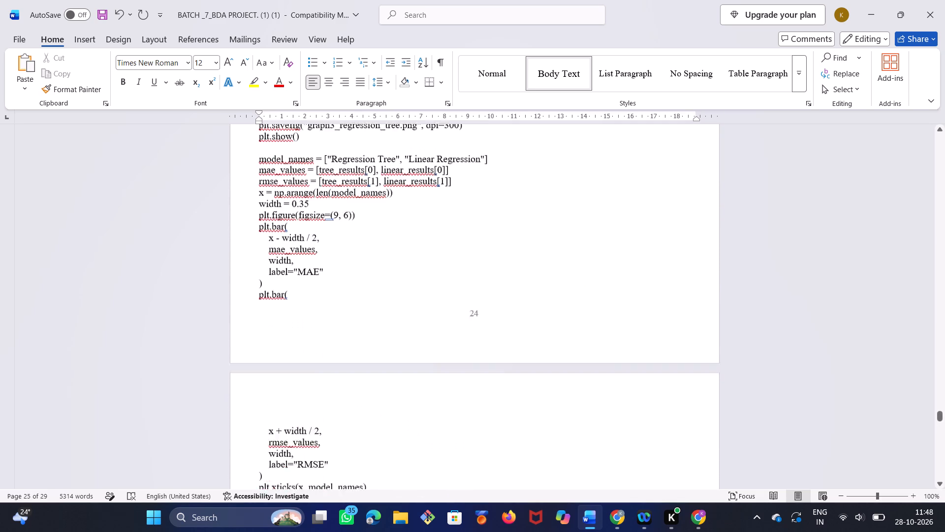
scroll(281, 209, up, 2)
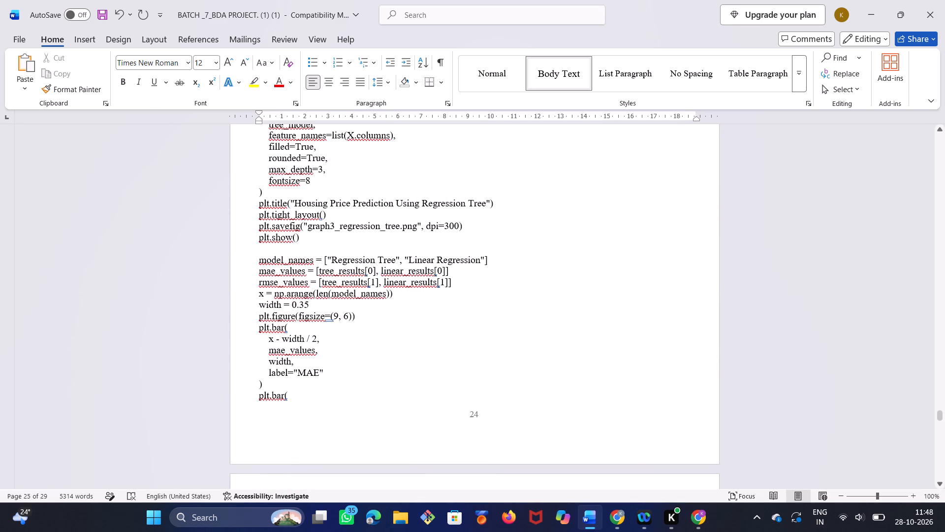
click(273, 251)
key(BackSpace)
Delete the code lines from tree_model.fit(X_train, y_train) through rmse = np.sqrt(mse) in the source code.
scroll(273, 251, up, 1)
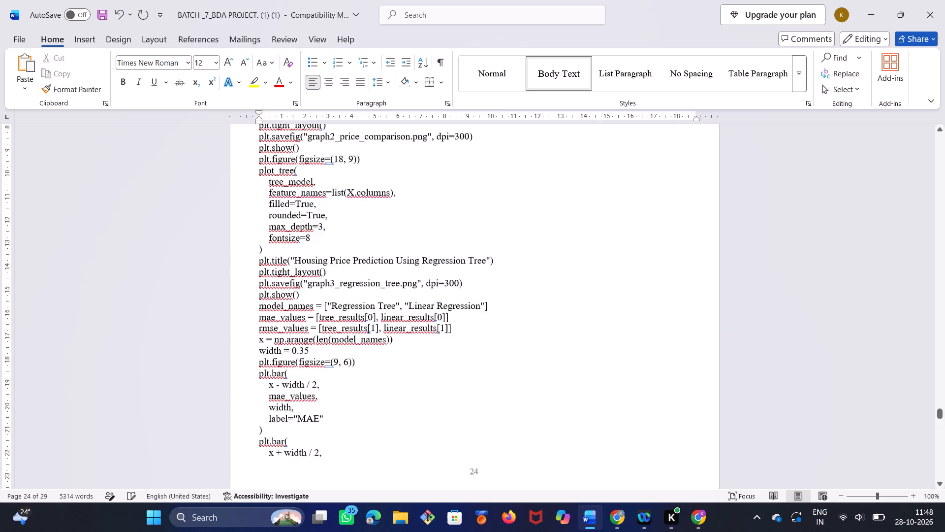
scroll(273, 251, up, 4)
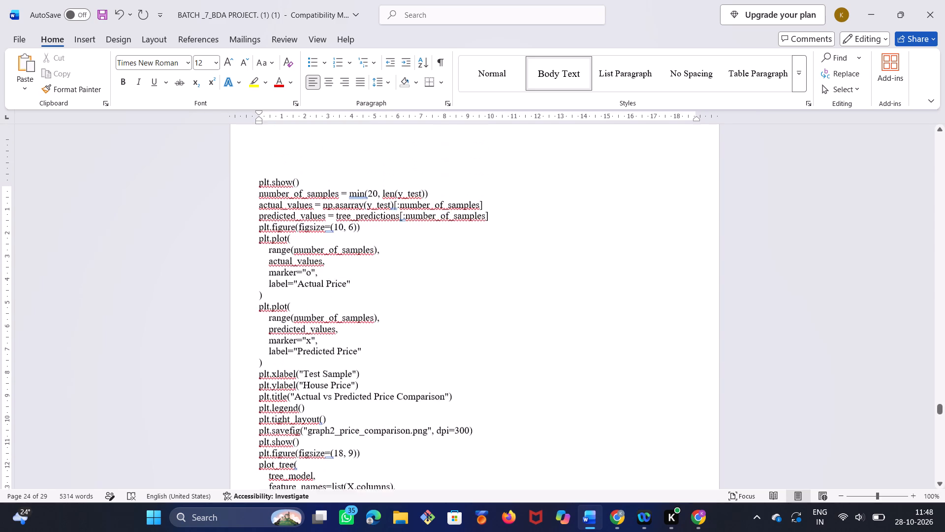
scroll(273, 251, up, 2)
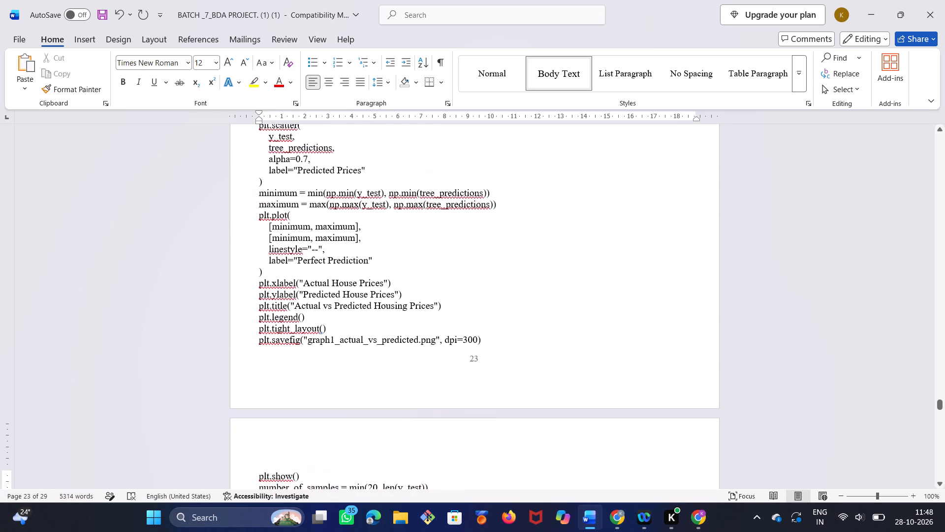
scroll(273, 251, up, 2)
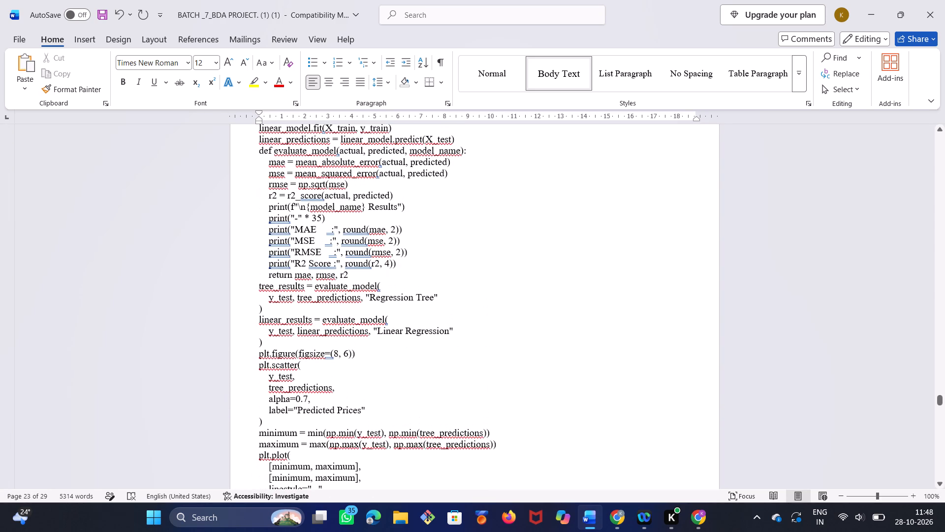
scroll(273, 251, up, 2)
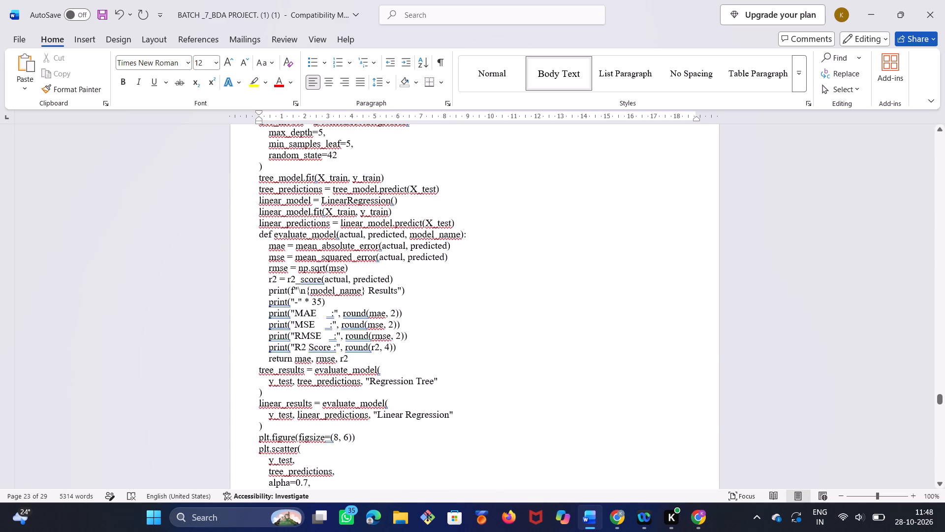
drag(257, 179, 392, 271)
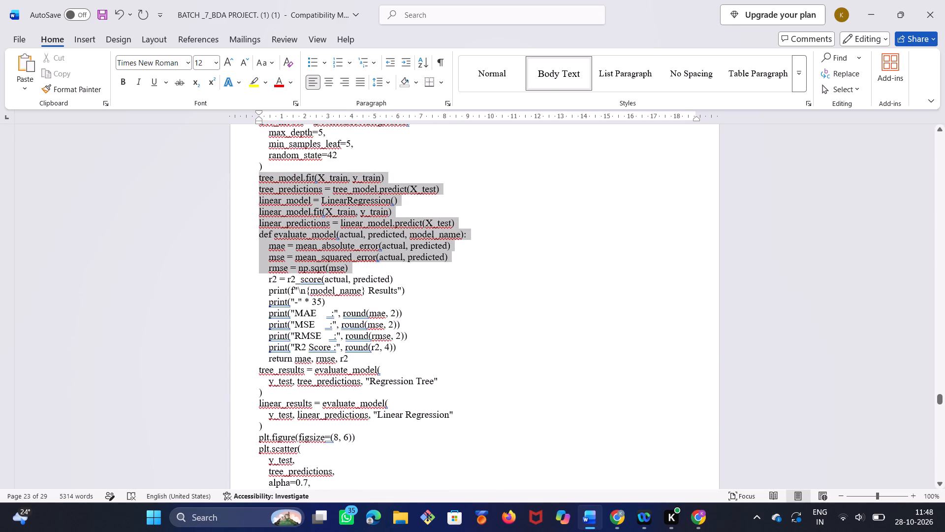
drag(392, 271, 384, 266)
key(BackSpace)
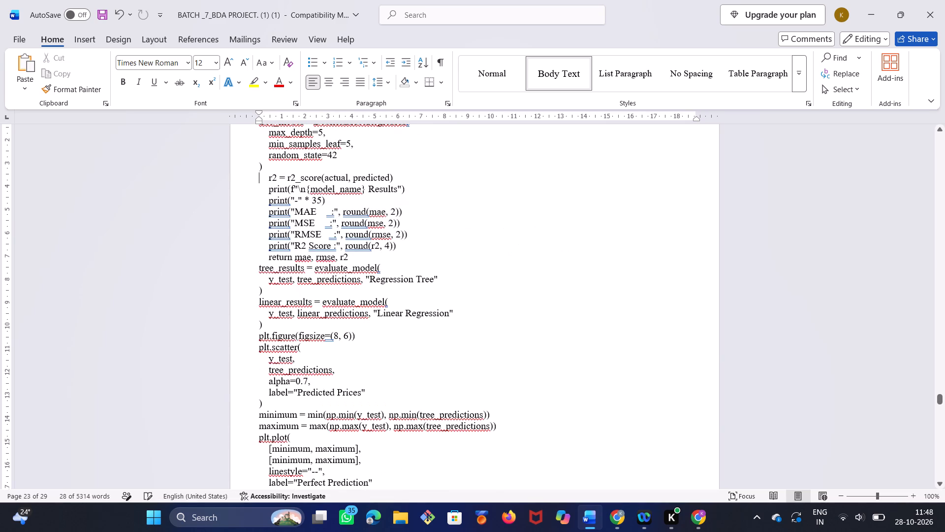
Delete the code from plt.figure(figsize=(9, 6)) through label="MAE" in the model performance graph section.
scroll(384, 266, down, 6)
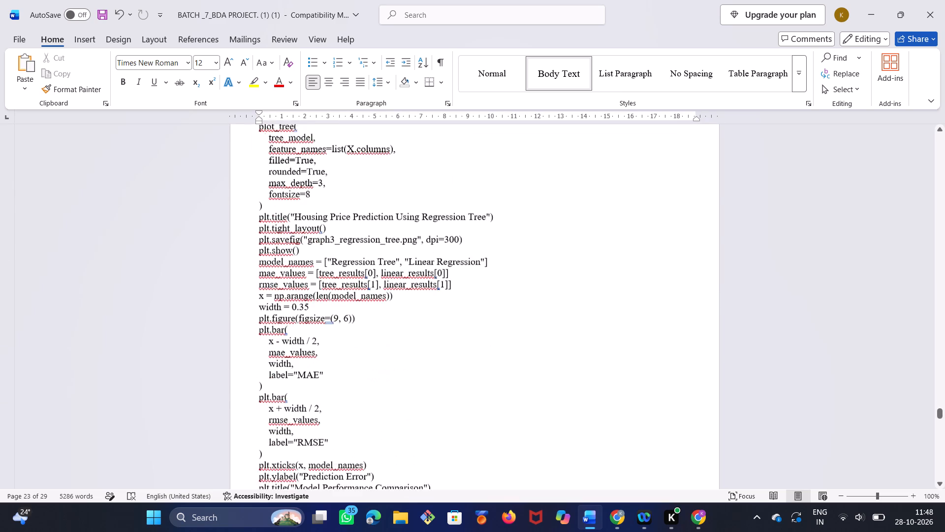
scroll(384, 266, left, 1)
scroll(384, 266, up, 1)
scroll(384, 266, down, 2)
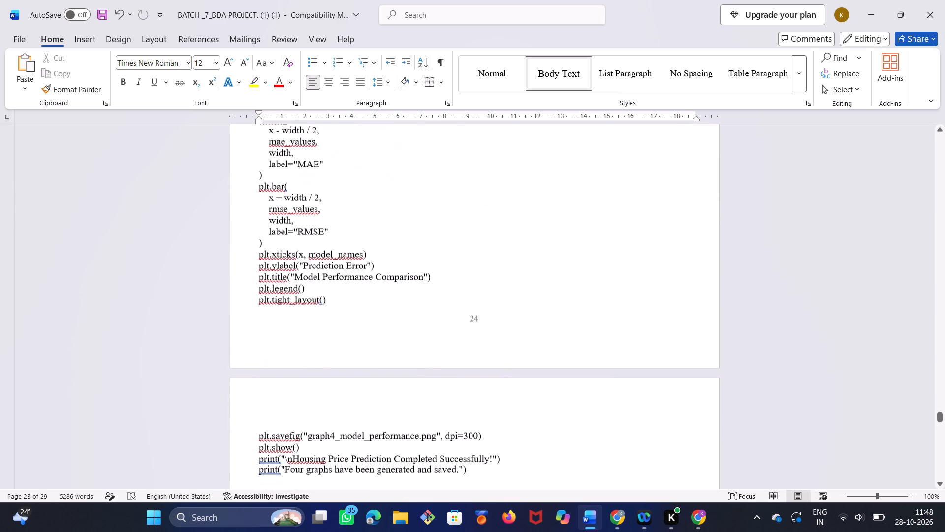
scroll(384, 266, down, 1)
ctrl+scroll(384, 266, up, 1)
scroll(384, 266, down, 1)
scroll(384, 266, up, 2)
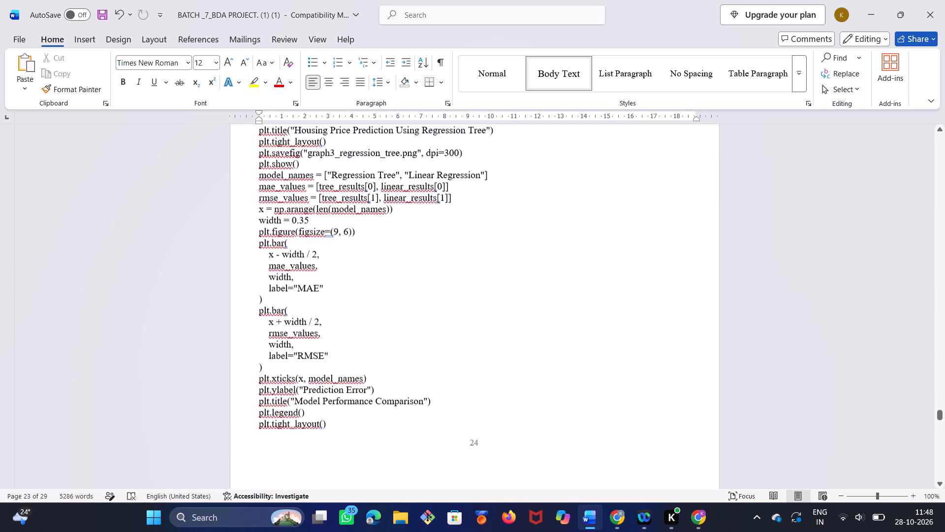
drag(258, 277, 270, 280)
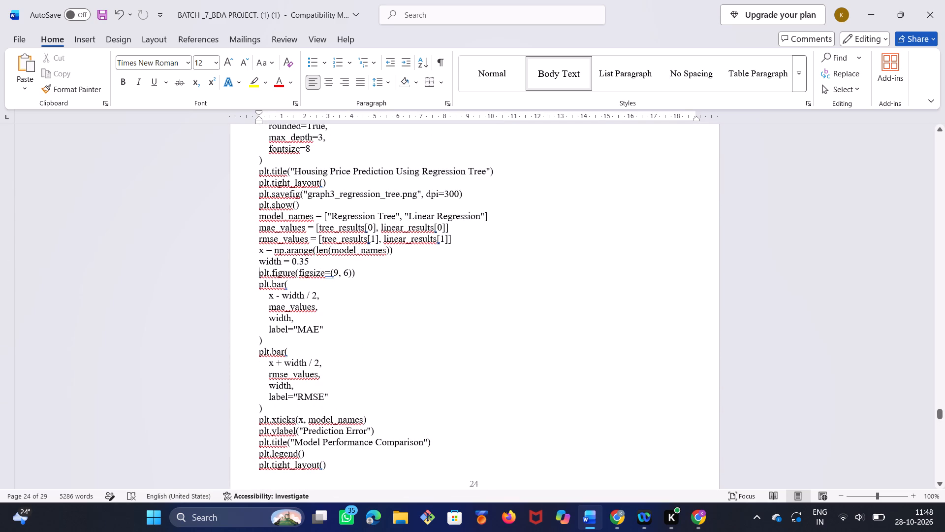
drag(270, 280, 328, 332)
key(BackSpace)
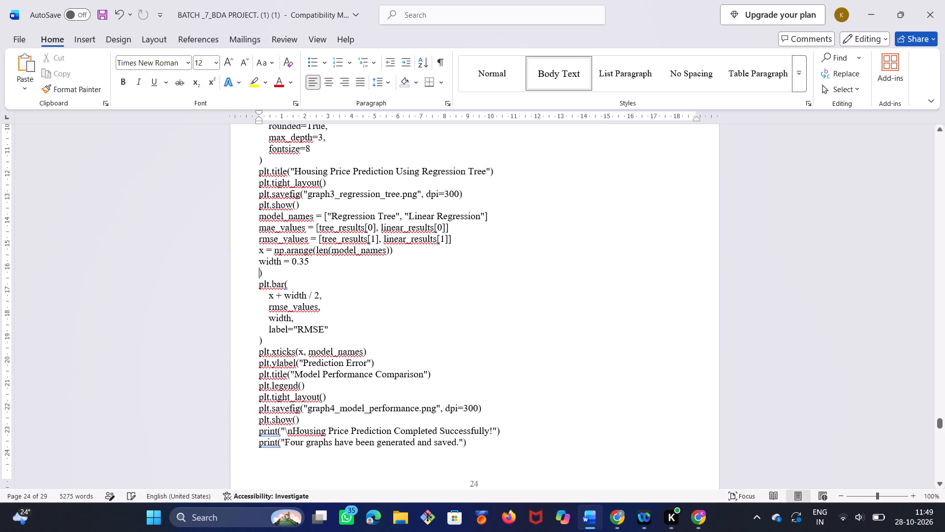
Review the shortened Chapter 8 source code and how its pages run up to the start of Chapter 9.
scroll(328, 332, down, 2)
scroll(328, 332, up, 3)
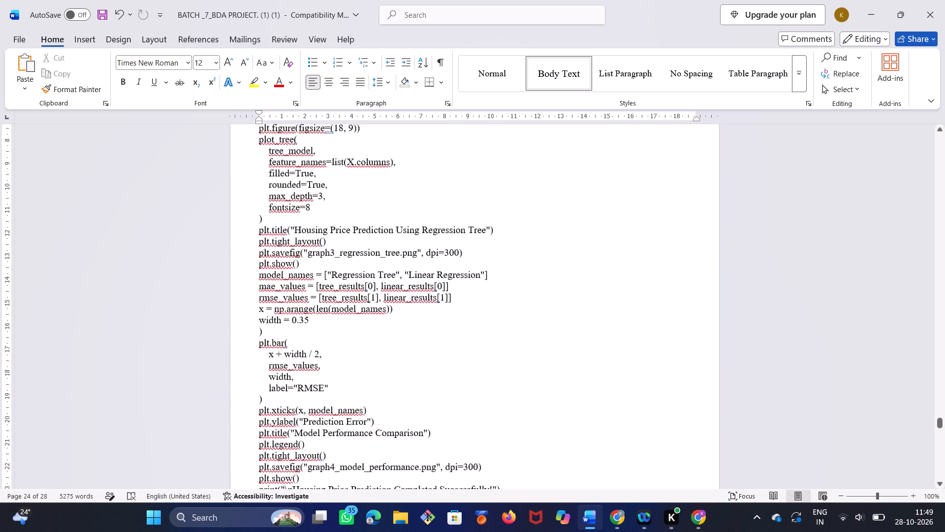
scroll(328, 332, up, 4)
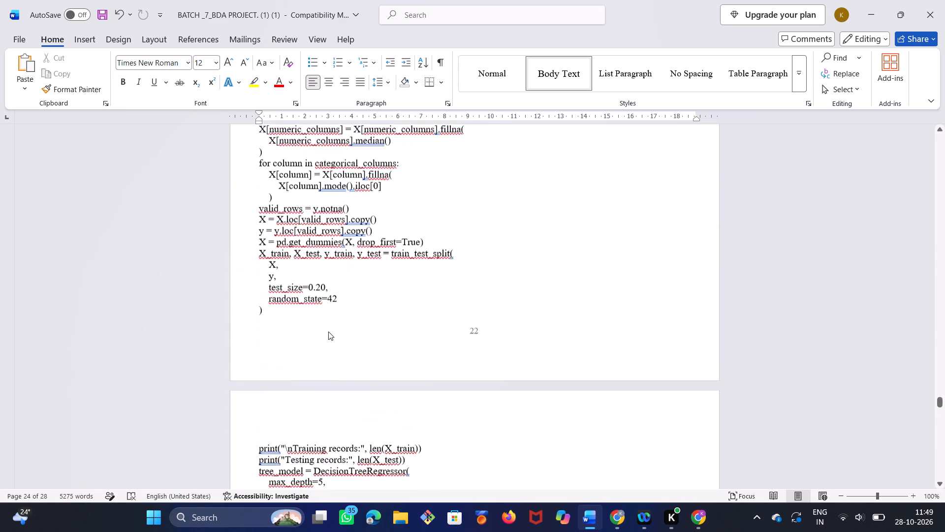
scroll(328, 332, up, 1)
scroll(328, 332, down, 14)
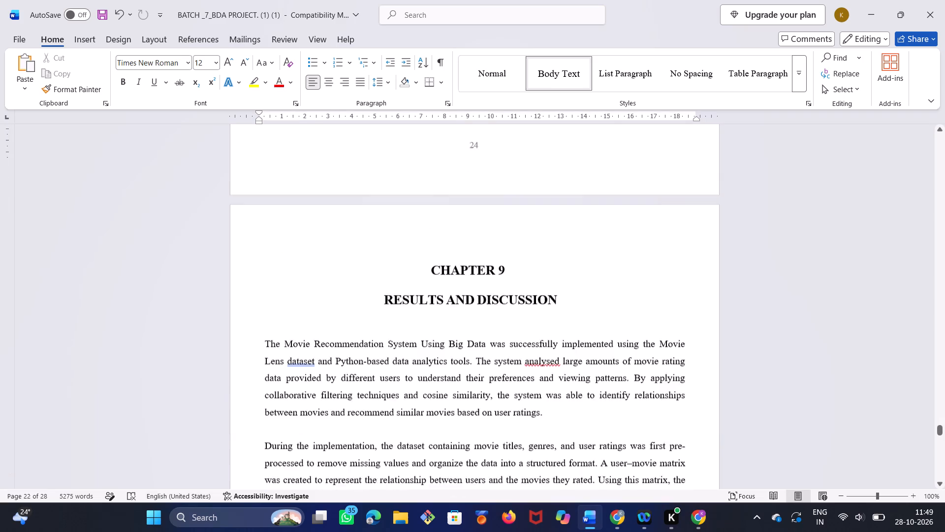
drag(382, 272, 579, 261)
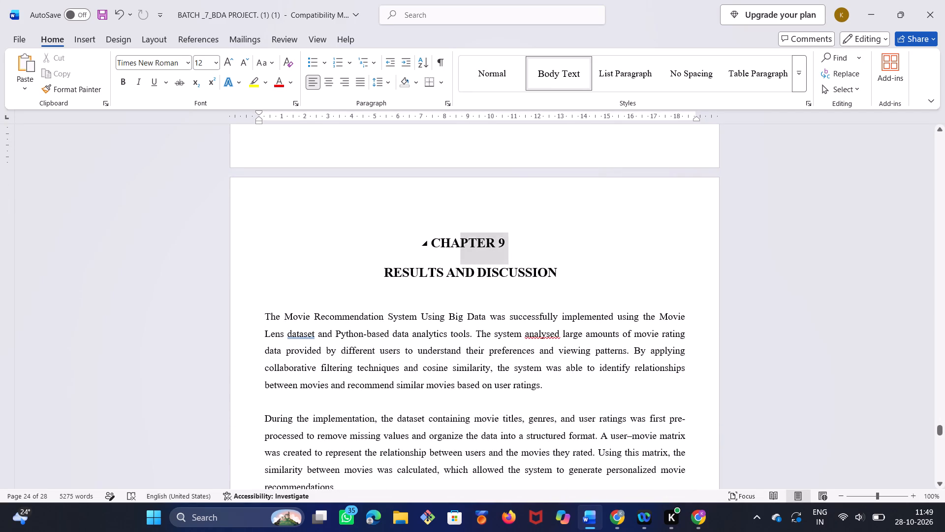
drag(579, 261, 592, 277)
key(ctrl+c)
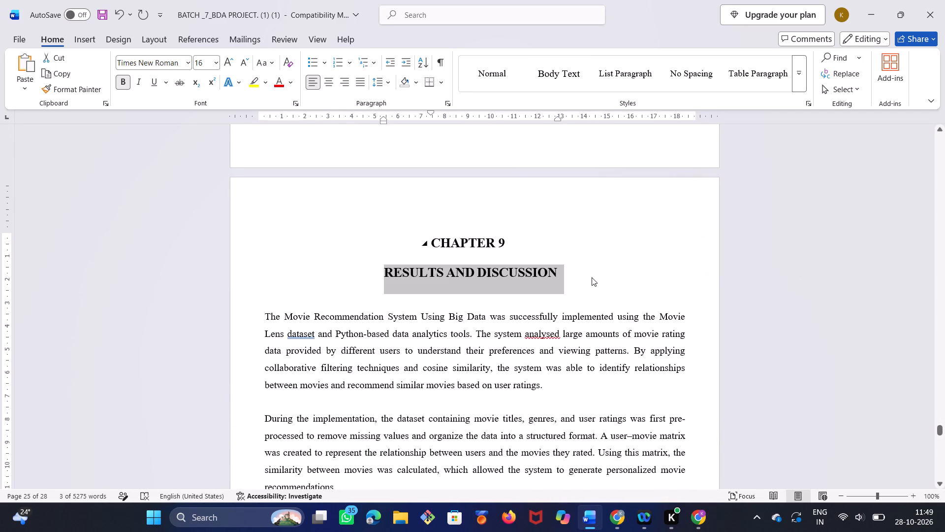
click(614, 513)
scroll(583, 338, down, 4)
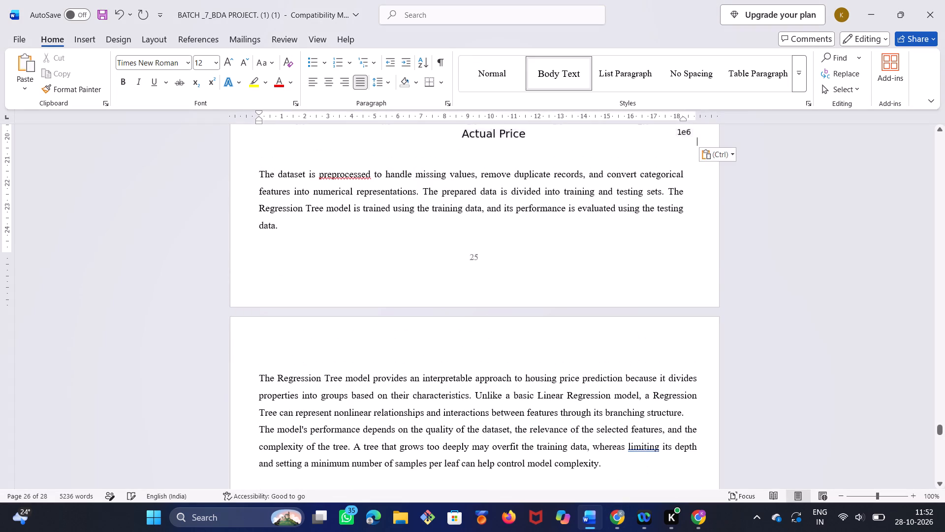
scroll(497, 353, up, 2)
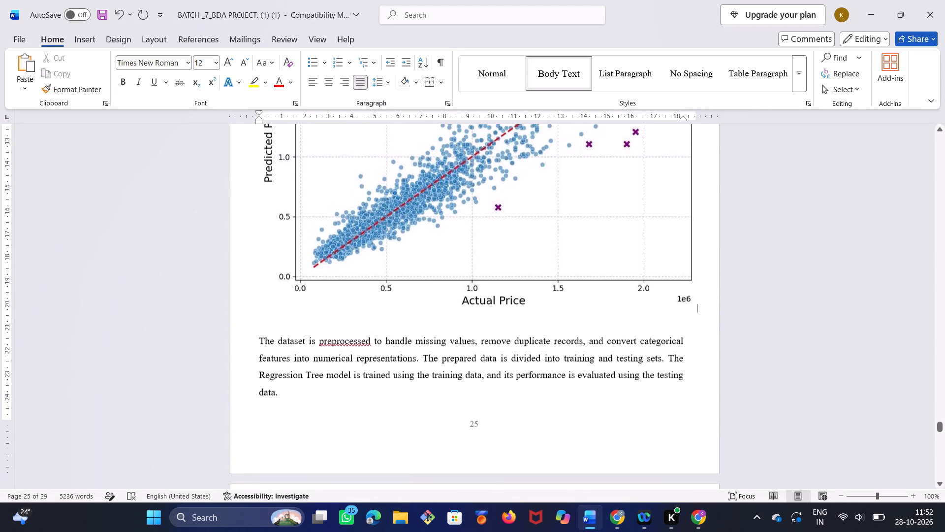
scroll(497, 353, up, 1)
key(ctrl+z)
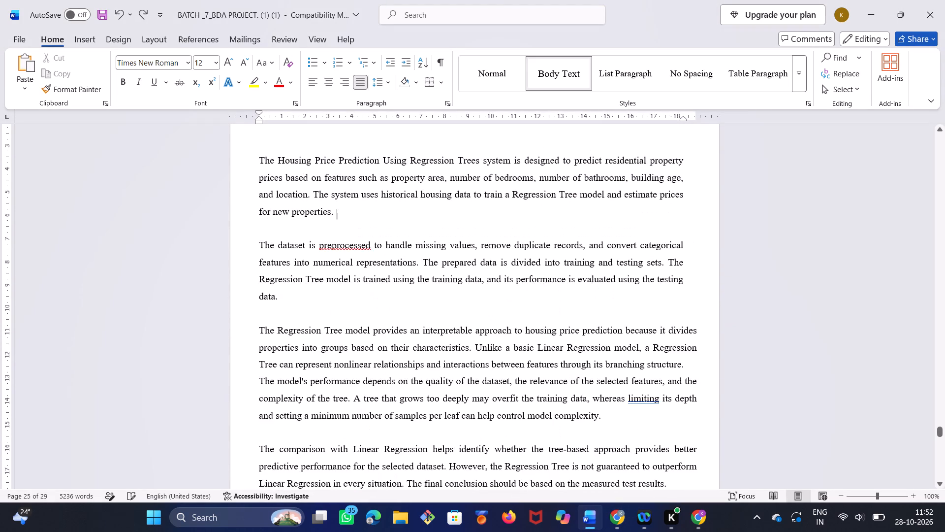
Paste the copied Actual vs. Predicted Housing Prices graph on the blank page 26 that follows the Chapter 9 text.
scroll(497, 353, up, 2)
scroll(497, 353, down, 1)
ctrl+scroll(497, 353, up, 1)
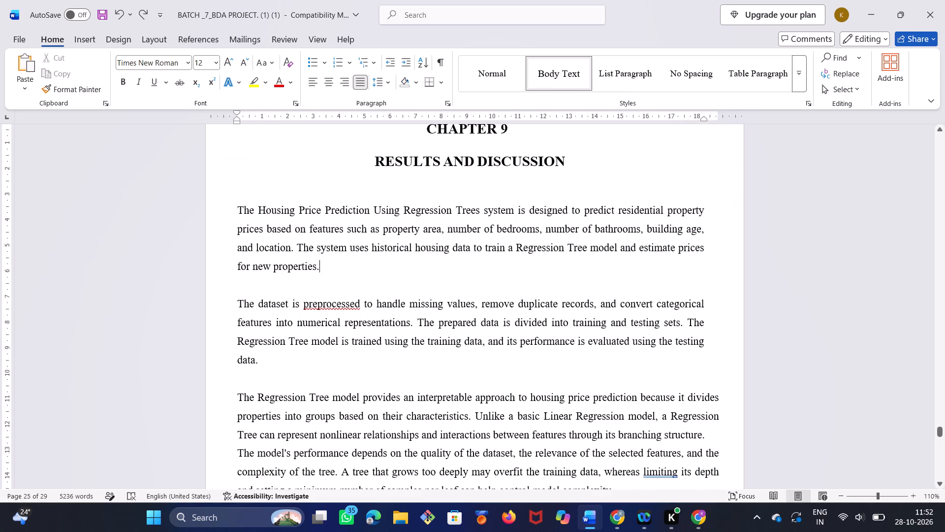
ctrl+scroll(497, 360, down, 2)
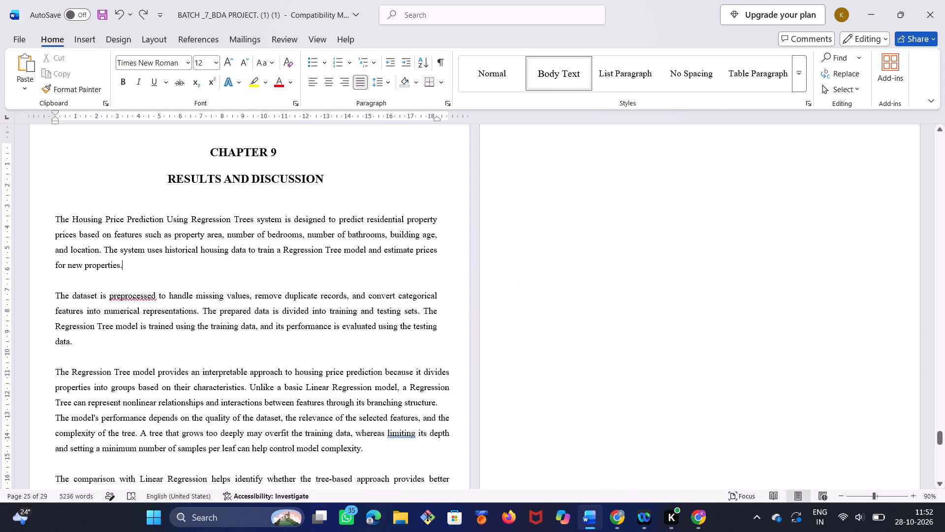
ctrl+scroll(497, 360, up, 3)
scroll(497, 360, down, 2)
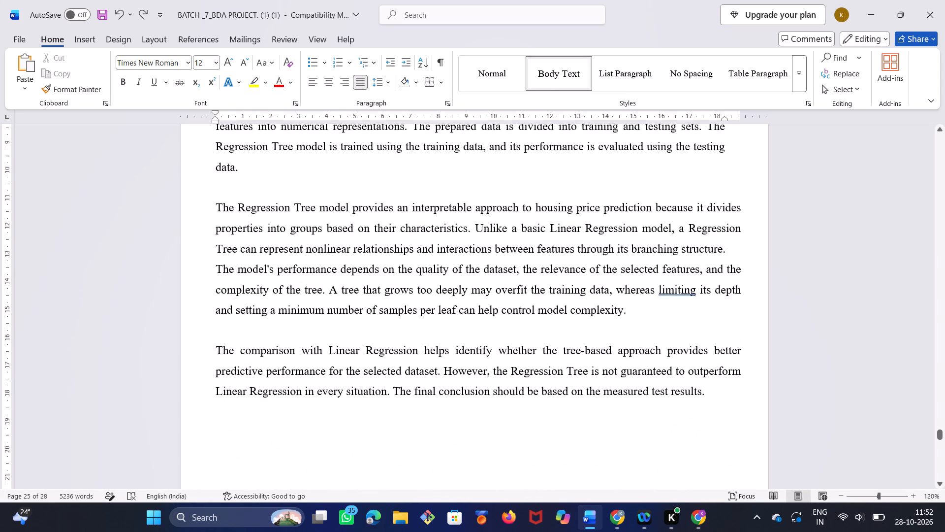
scroll(497, 360, down, 3)
click(346, 374)
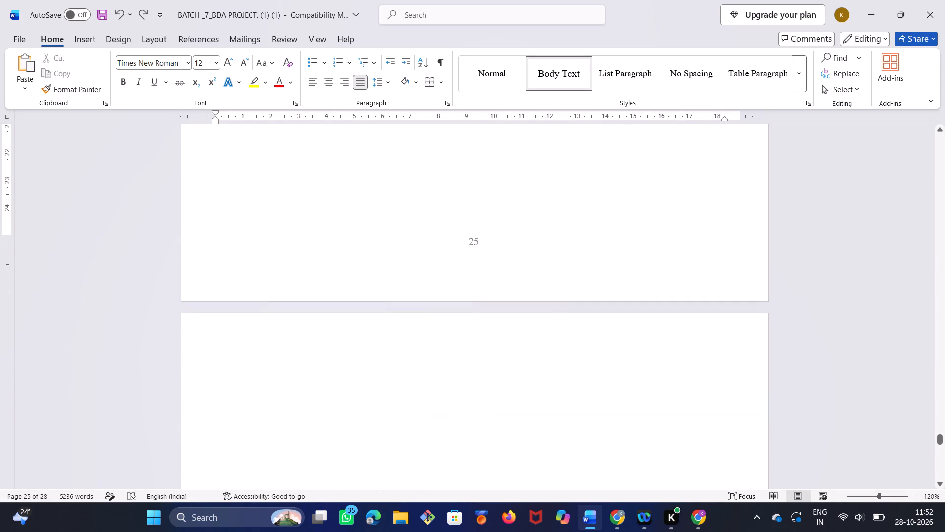
key(ctrl+v)
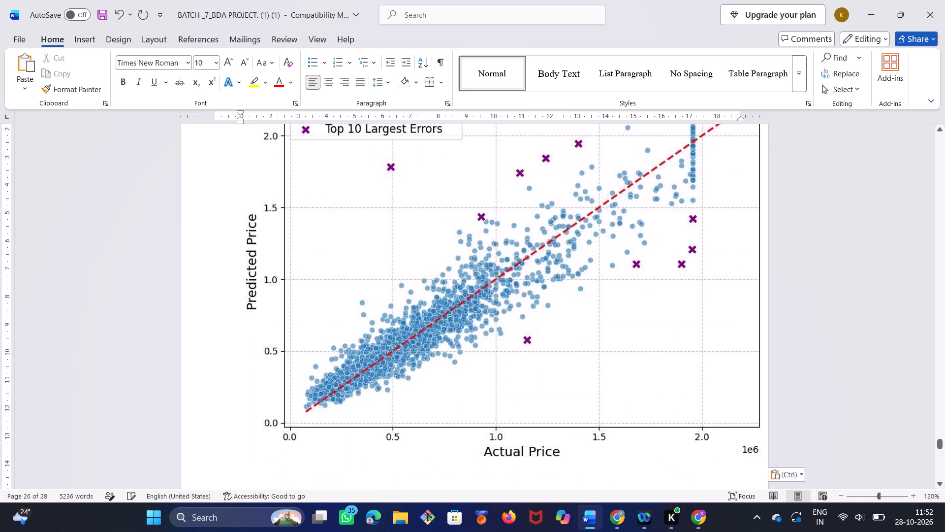
scroll(346, 374, up, 1)
right_click(436, 386)
scroll(436, 386, left, 1)
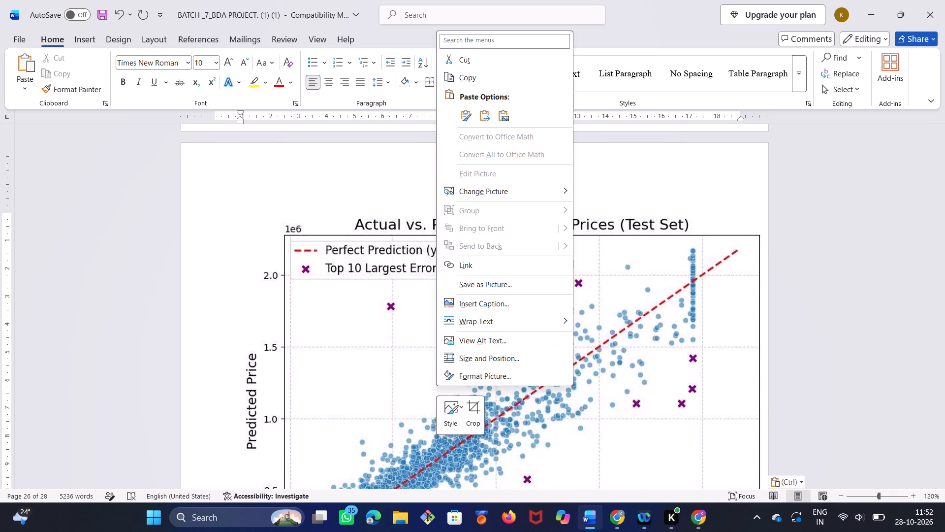
Shrink the Actual vs. Predicted Housing Prices graph on page 26 to about 14 cm wide and 10.5 cm high.
drag(390, 373, 353, 367)
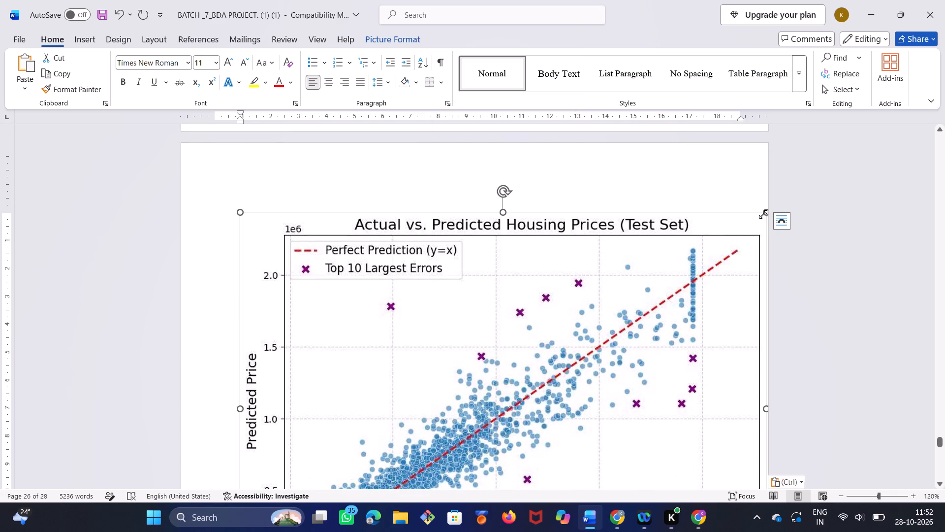
drag(765, 213, 534, 279)
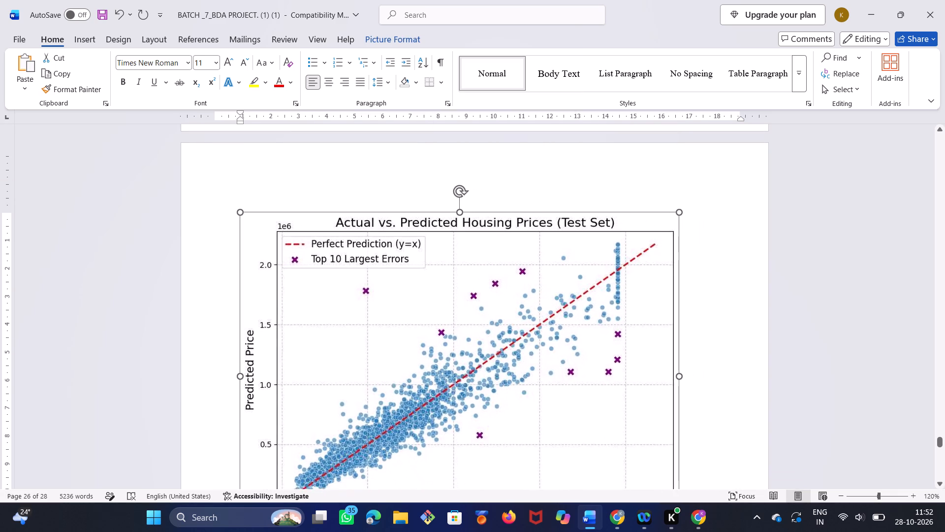
drag(534, 279, 512, 285)
scroll(512, 285, down, 1)
scroll(512, 285, up, 1)
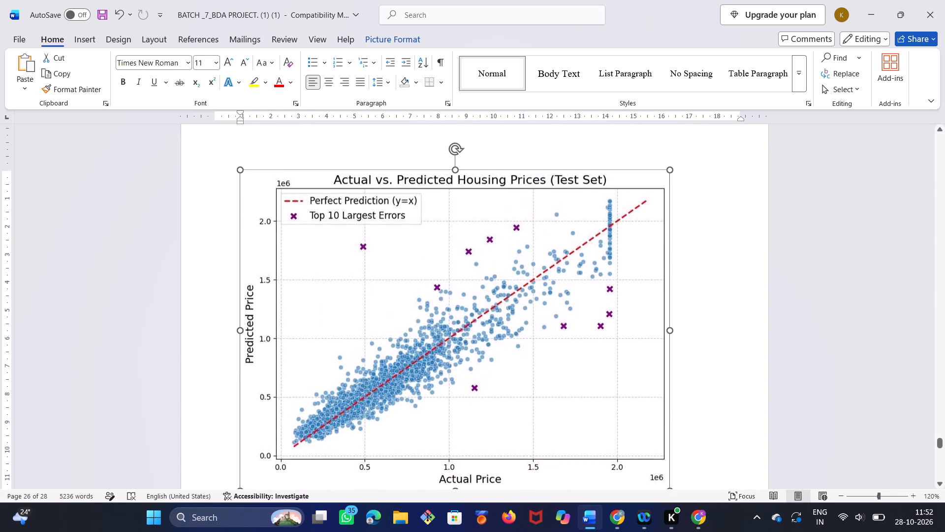
scroll(483, 462, down, 1)
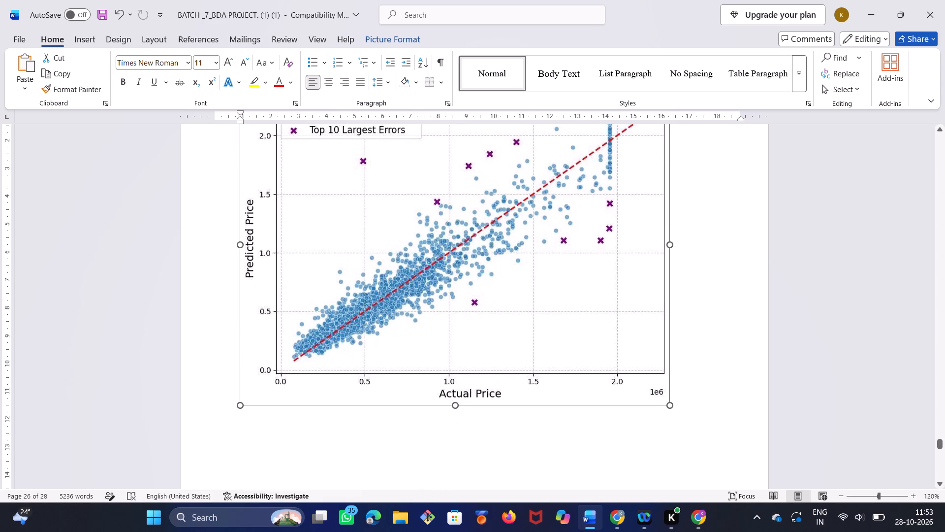
drag(454, 411, 451, 370)
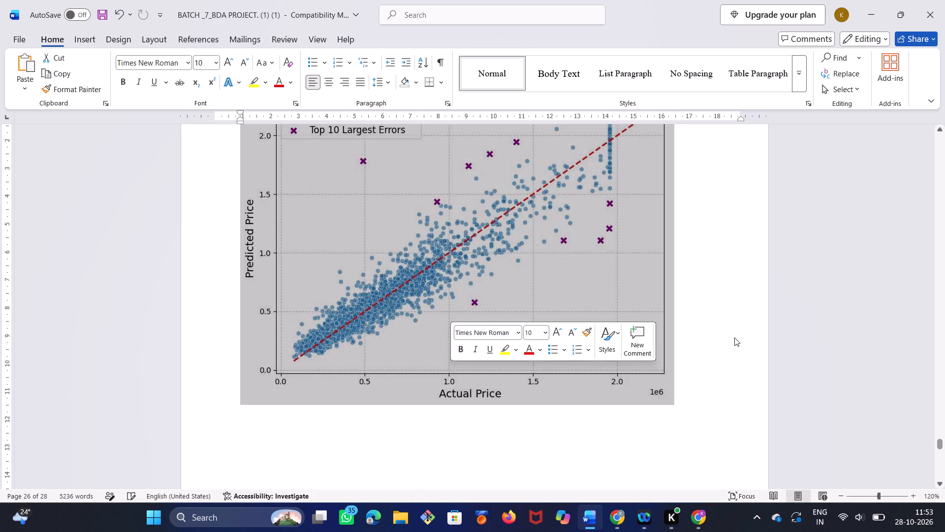
click(740, 337)
click(626, 360)
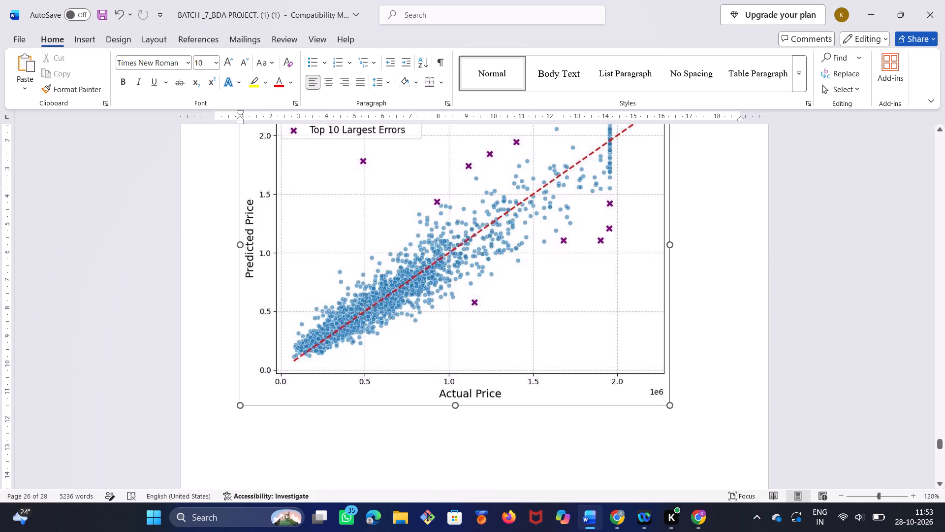
drag(674, 245, 646, 255)
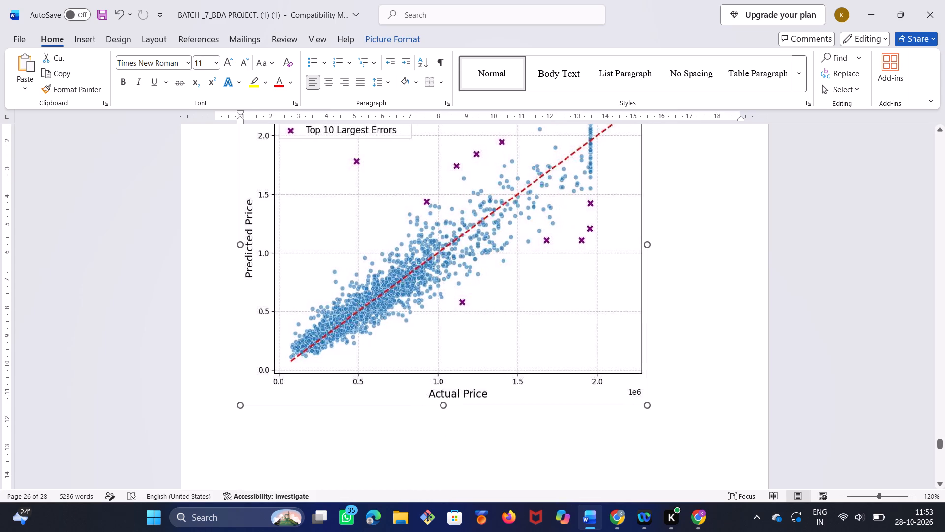
drag(646, 255, 642, 256)
scroll(562, 336, up, 1)
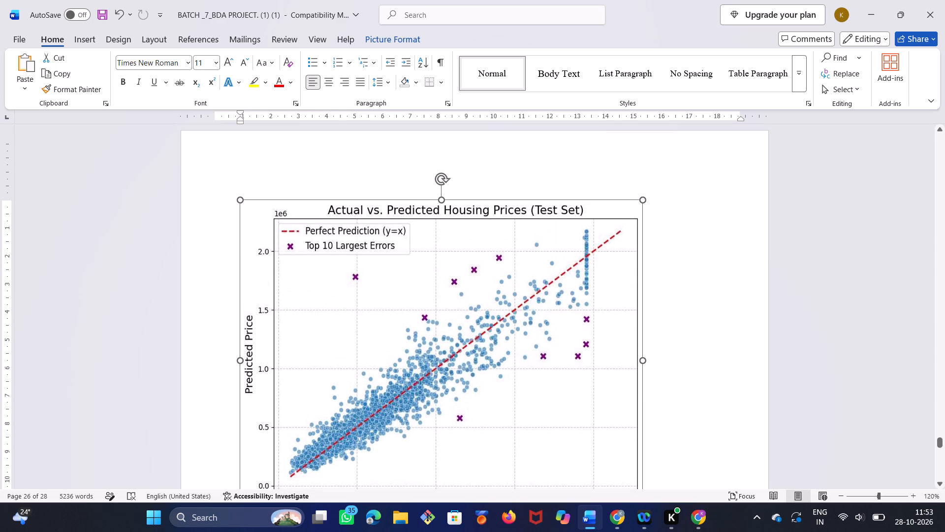
drag(440, 199, 450, 228)
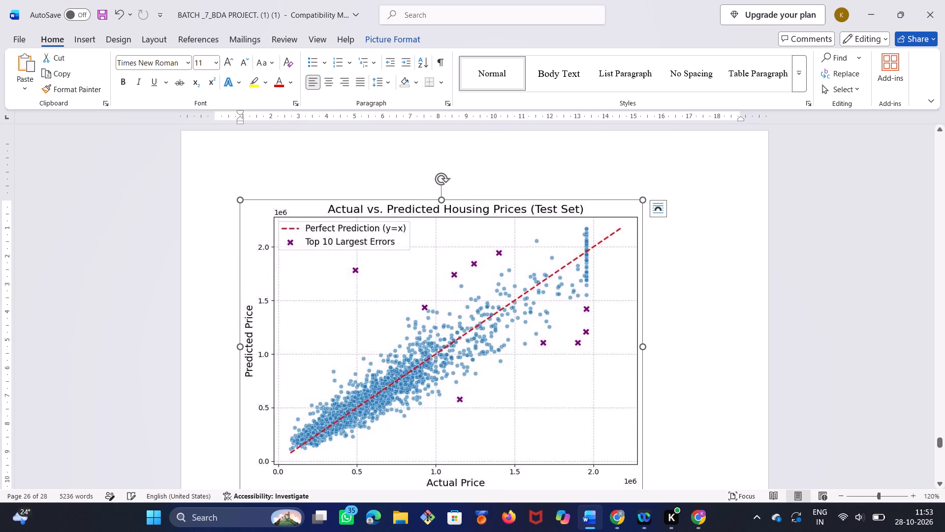
click(736, 273)
scroll(736, 273, down, 4)
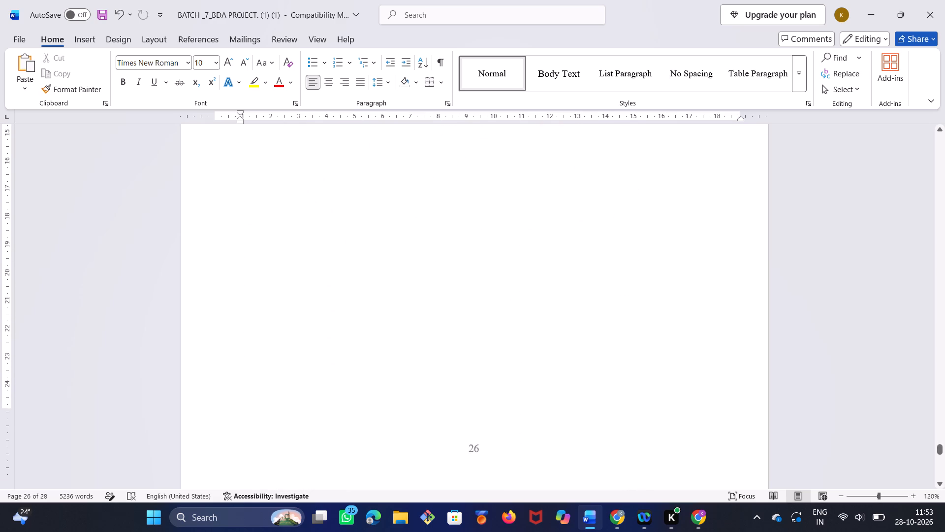
In ChatGPT, close the enlarged graph, open the image of Graph 10.4: Model Performance Comparison and copy it.
click(622, 518)
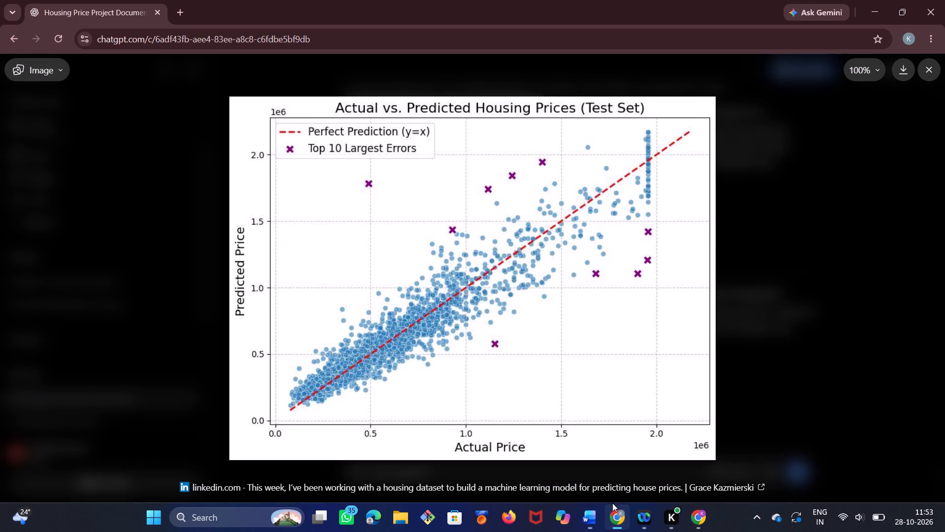
scroll(550, 374, down, 3)
click(162, 193)
scroll(443, 331, down, 3)
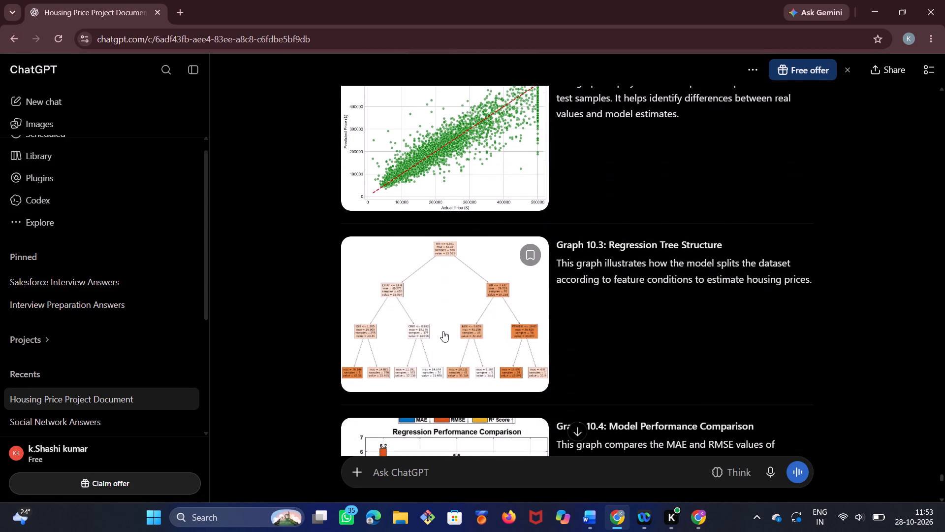
click(449, 412)
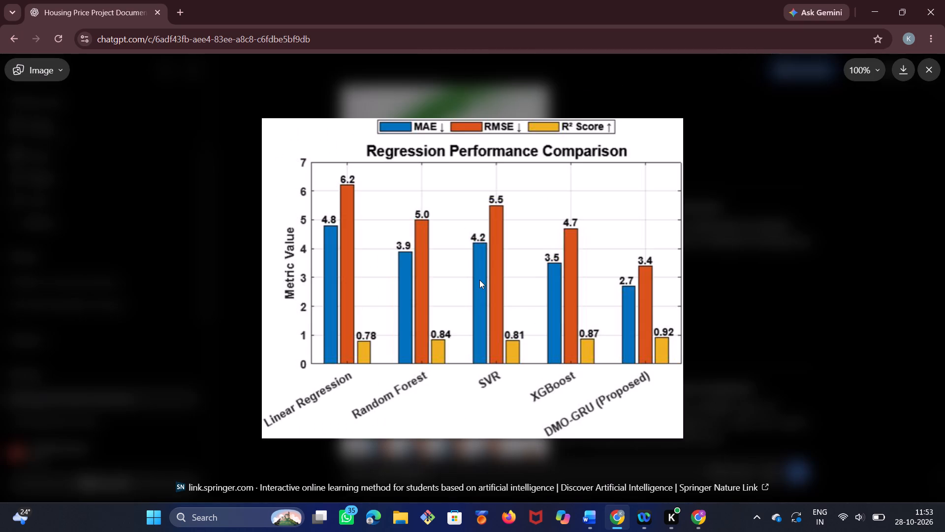
right_click(479, 280)
click(534, 335)
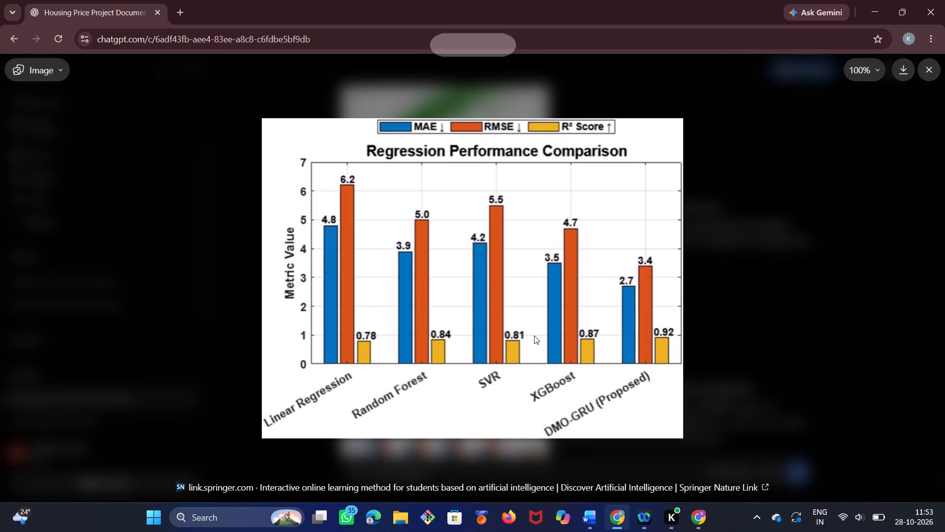
In Word, add two new lines below the Actual vs. Predicted graph on page 26 and paste the copied chart there.
click(593, 523)
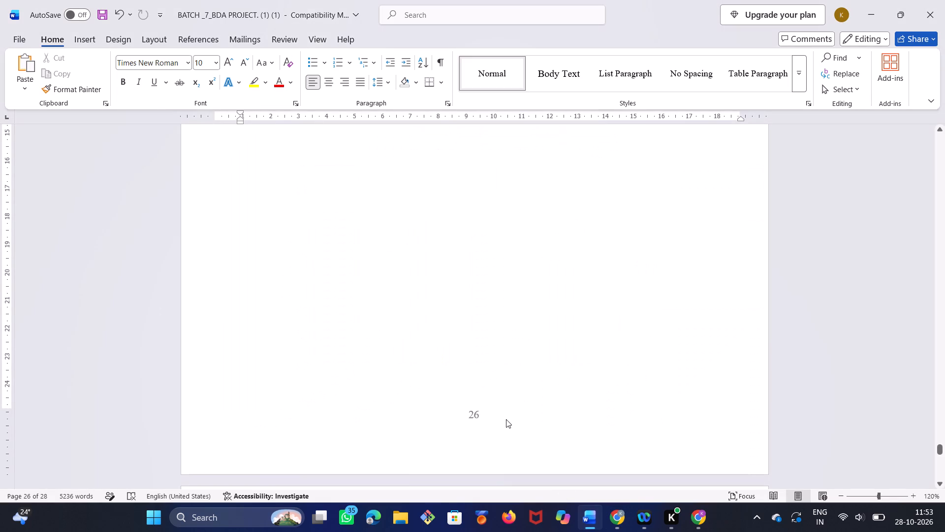
scroll(446, 286, up, 1)
key(Return)
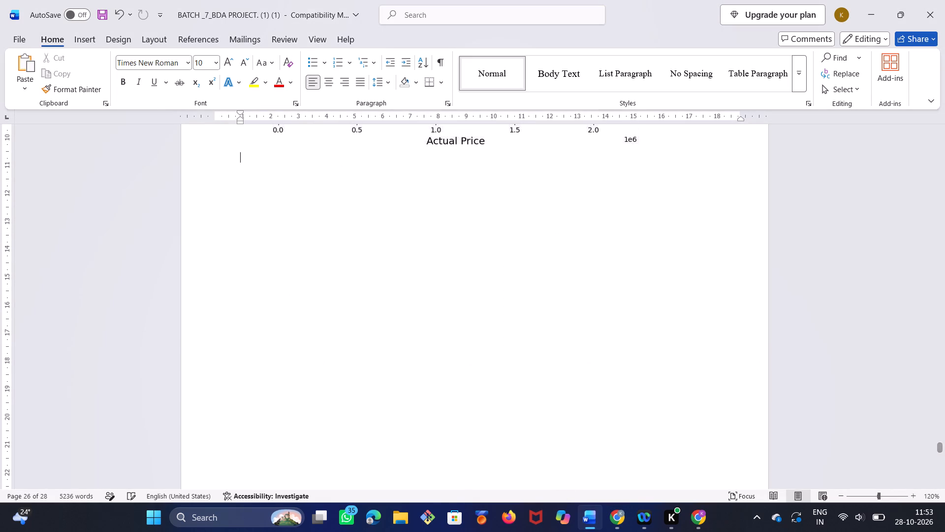
key(Return)
key(ctrl+v)
Shrink the pasted Regression Performance Comparison chart on page 26 to about 16 cm wide and 13 cm high.
scroll(627, 225, down, 4)
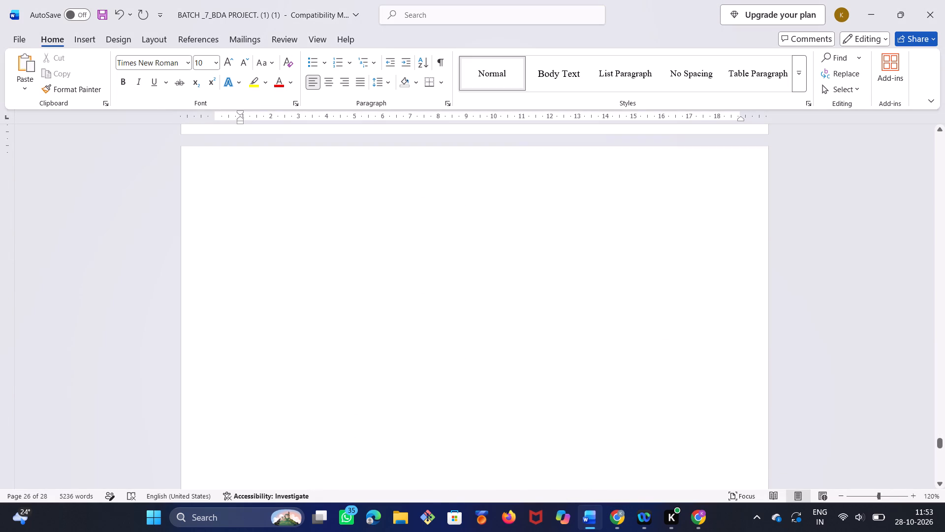
scroll(627, 225, down, 2)
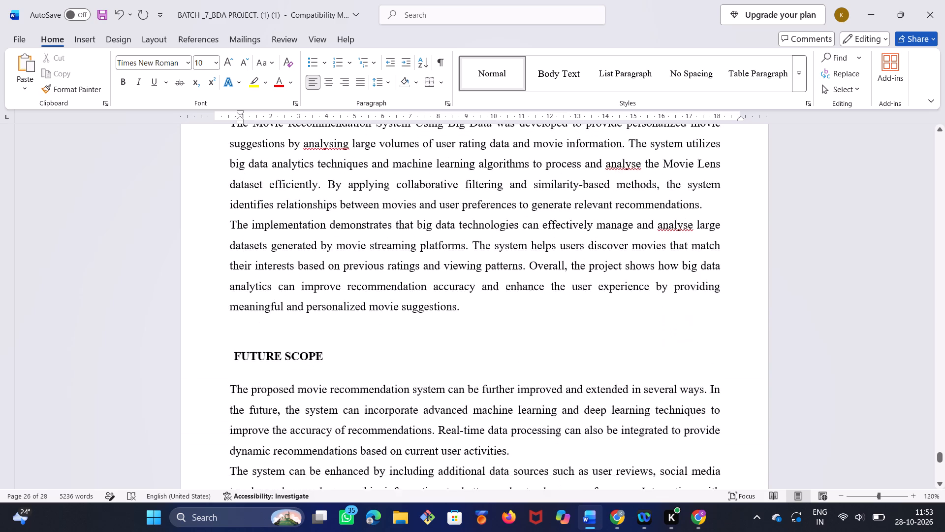
scroll(627, 225, up, 6)
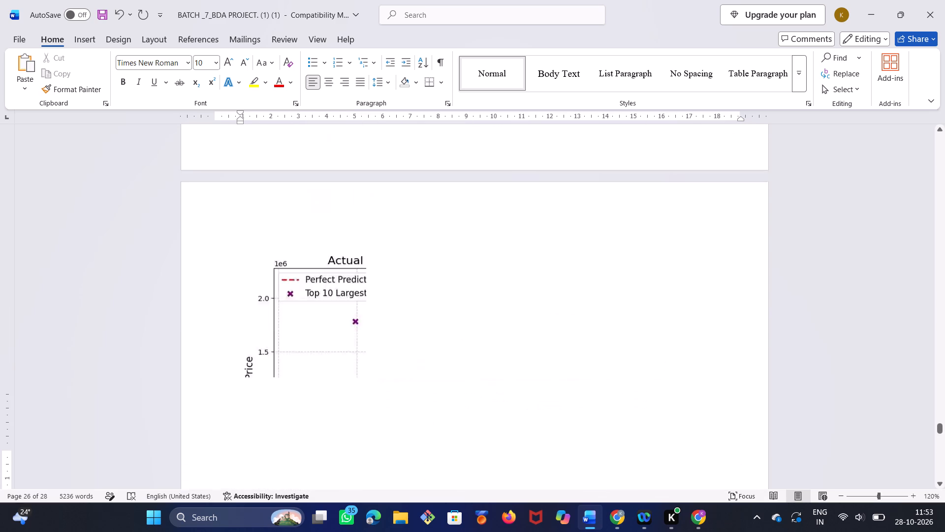
scroll(627, 225, down, 2)
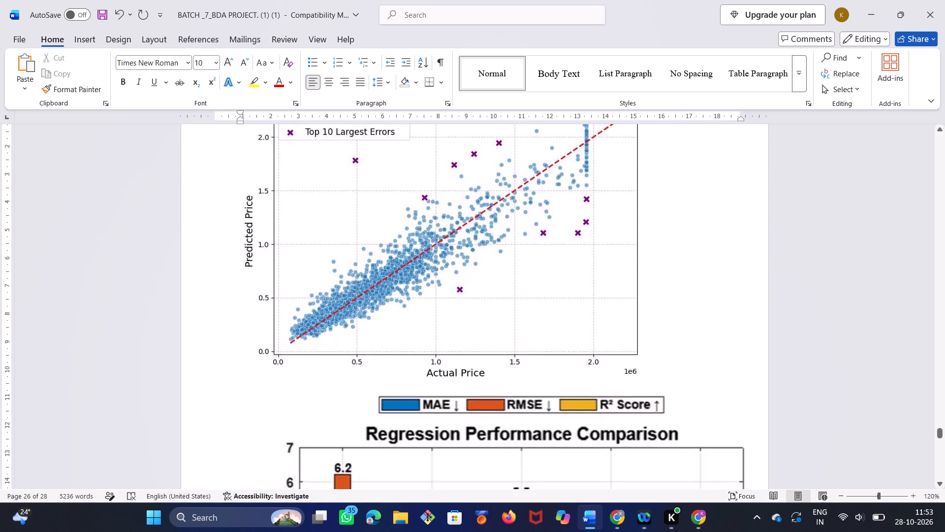
scroll(627, 225, down, 2)
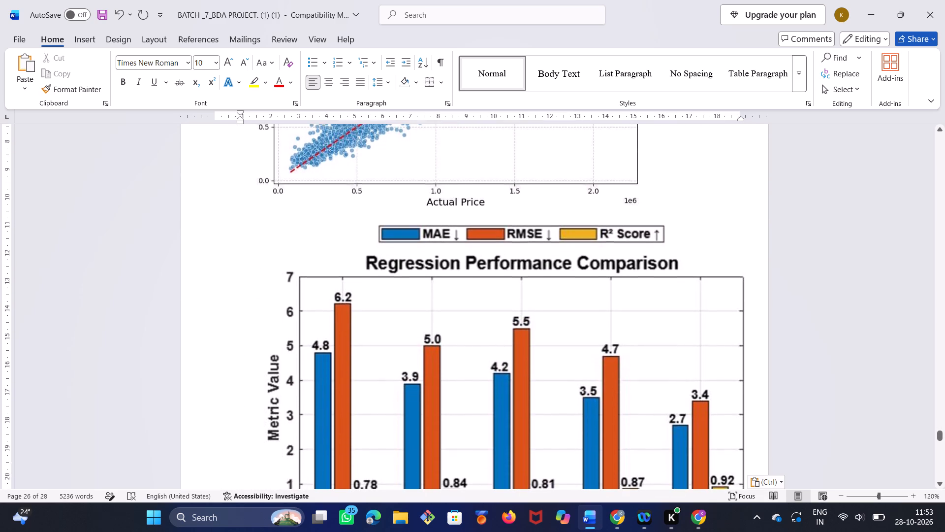
scroll(627, 225, down, 2)
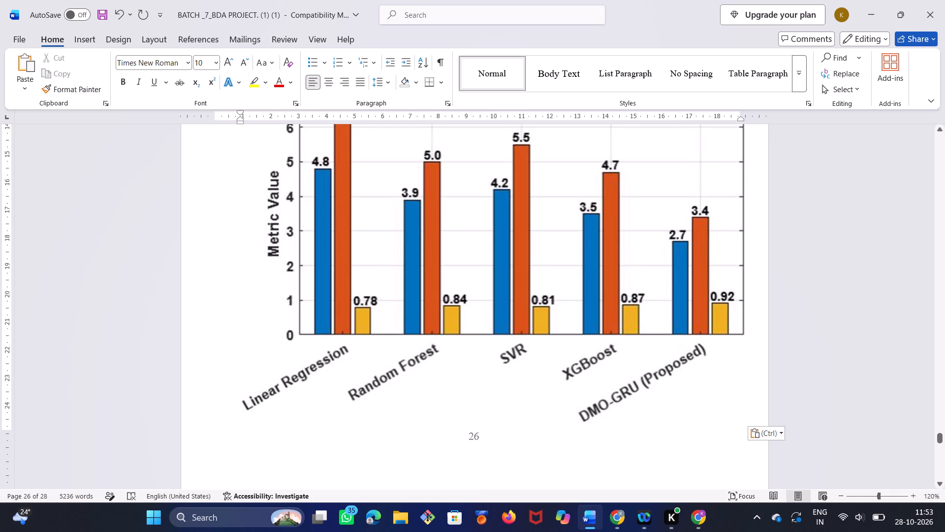
click(575, 222)
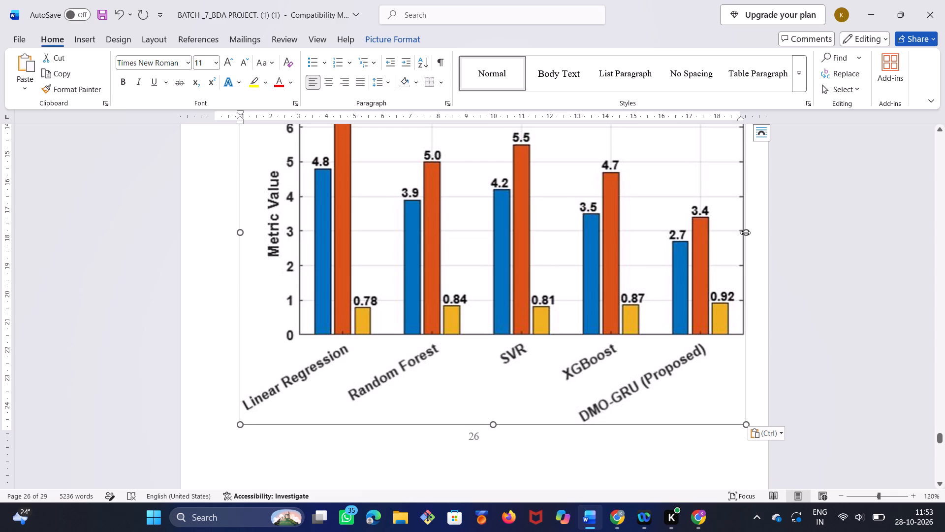
drag(745, 233, 710, 255)
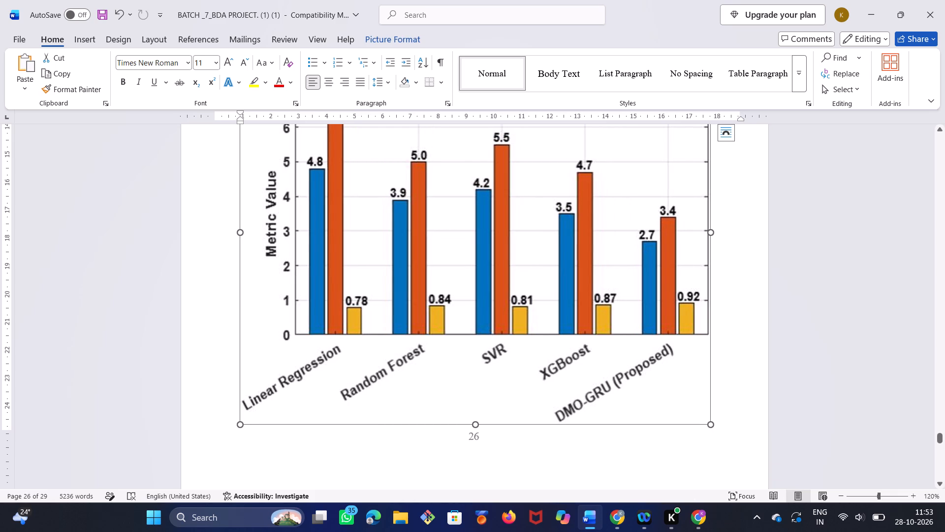
drag(471, 420, 466, 373)
click(241, 234)
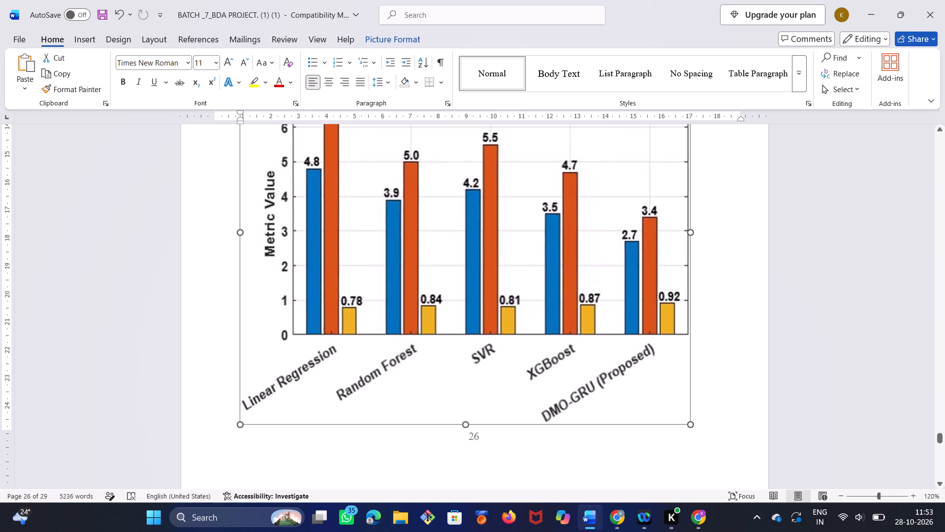
drag(242, 235, 258, 231)
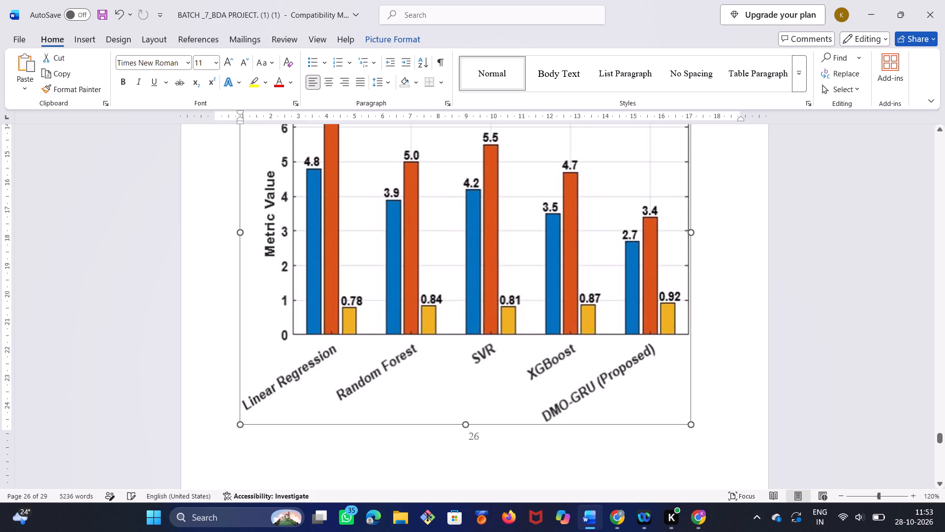
scroll(466, 287, up, 1)
click(456, 181)
scroll(456, 181, up, 1)
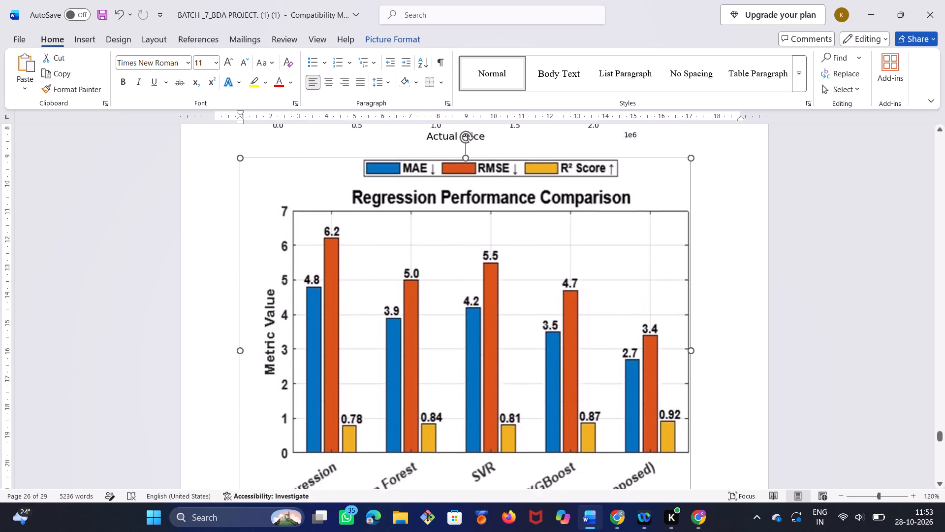
scroll(456, 181, up, 1)
drag(465, 233, 467, 256)
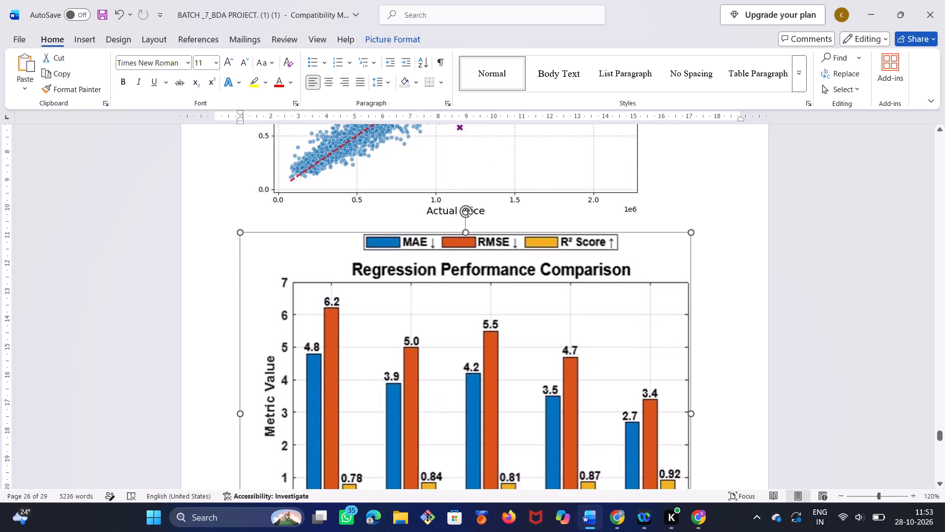
drag(467, 256, 467, 256)
scroll(470, 157, up, 1)
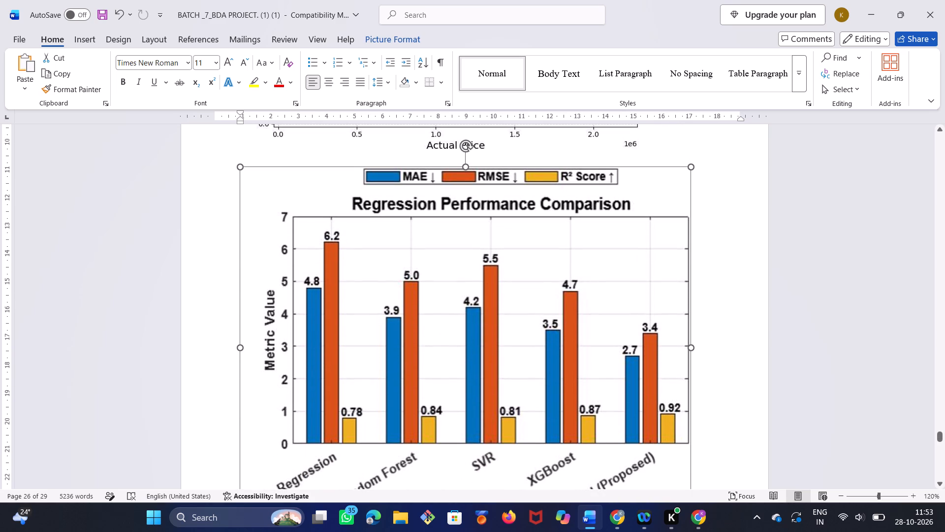
click(695, 225)
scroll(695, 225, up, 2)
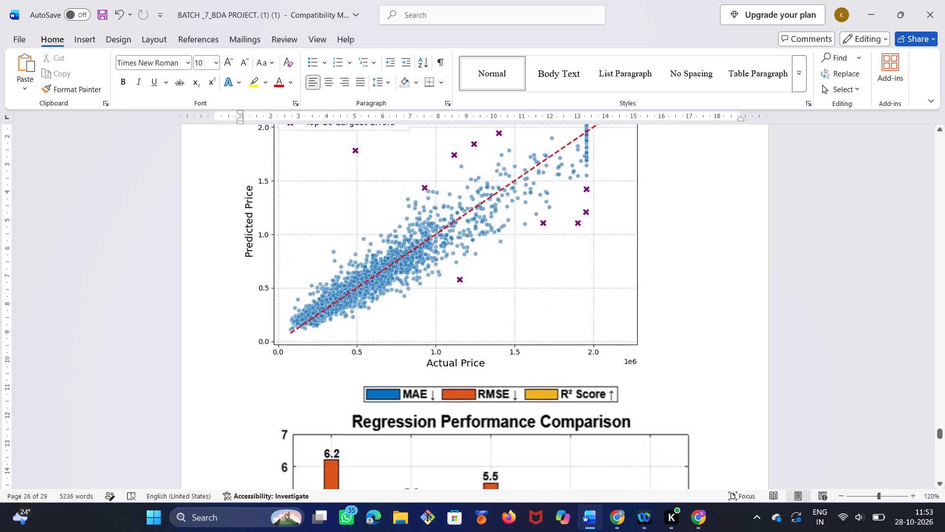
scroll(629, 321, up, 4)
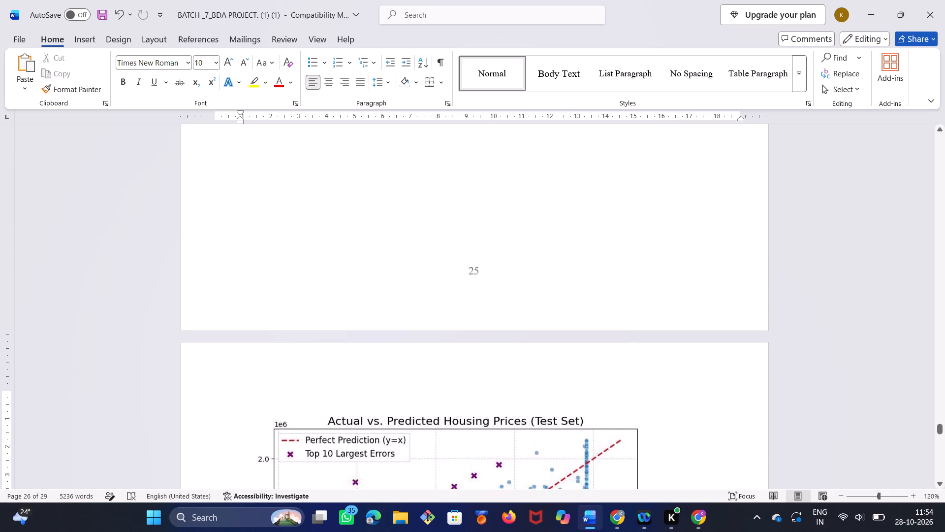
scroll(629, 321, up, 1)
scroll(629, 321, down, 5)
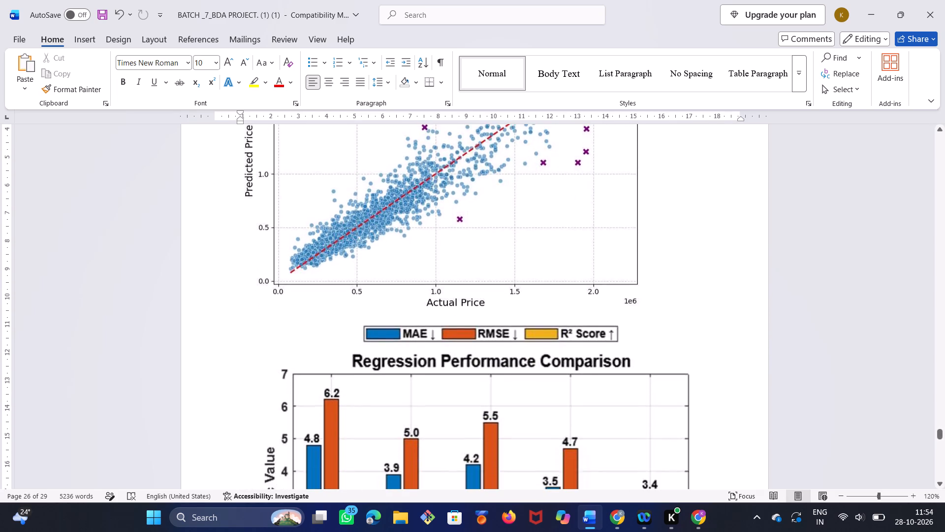
Review the layout of pages 25 and 26, from the closing paragraphs on page 25 through both housing graphs.
scroll(629, 321, down, 2)
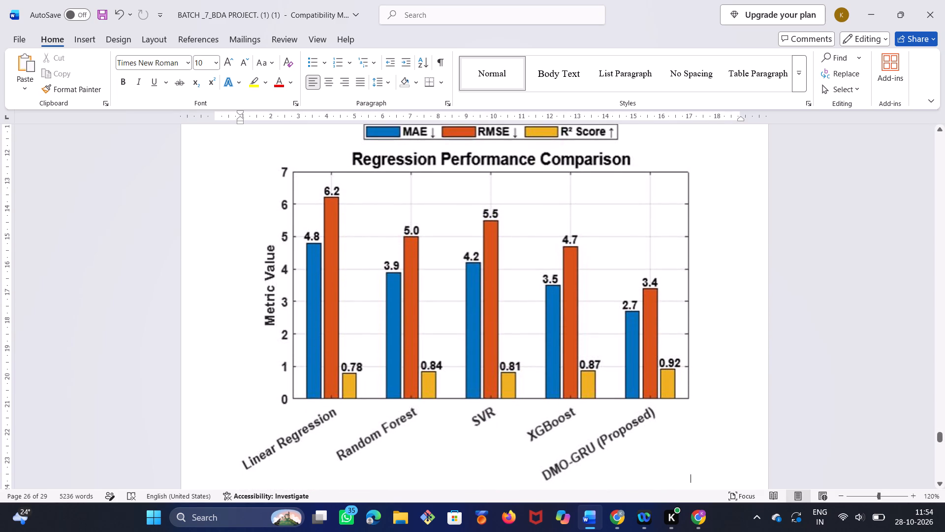
scroll(629, 321, down, 1)
scroll(629, 321, up, 1)
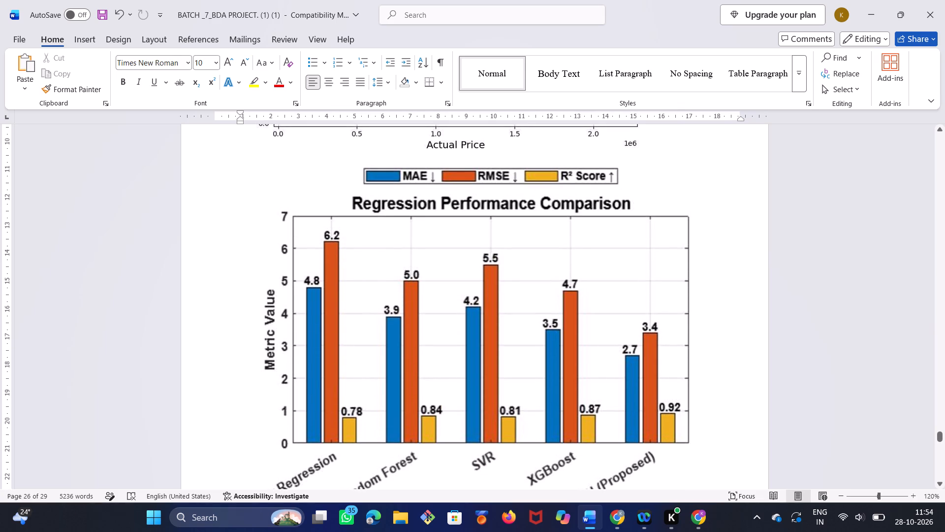
scroll(629, 321, down, 1)
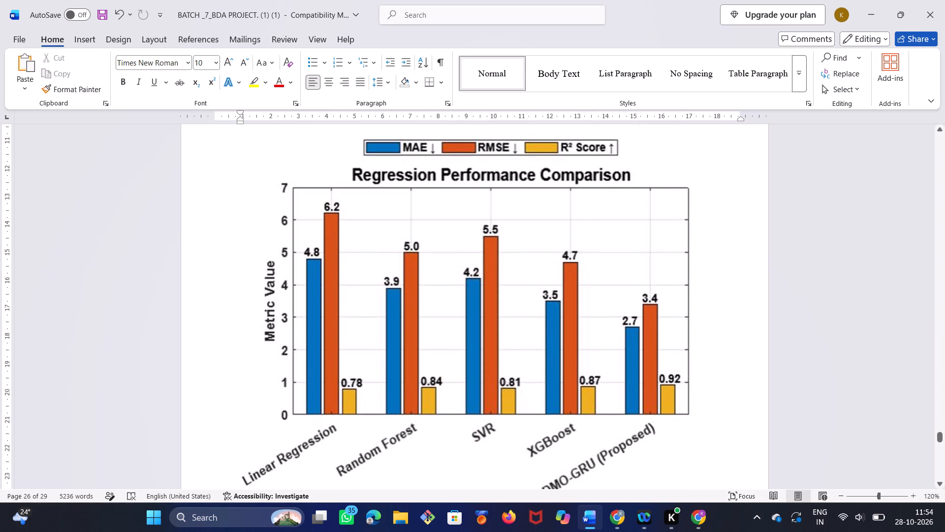
scroll(629, 321, down, 1)
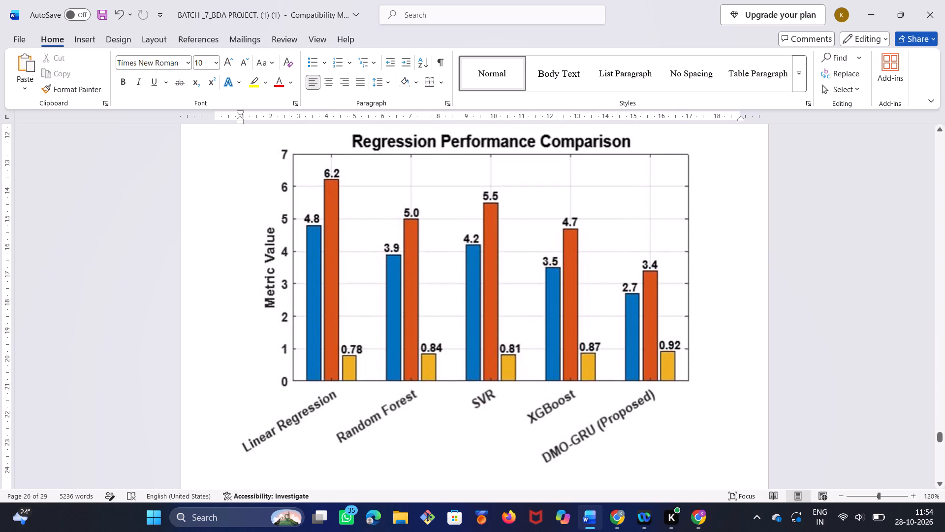
scroll(629, 321, up, 3)
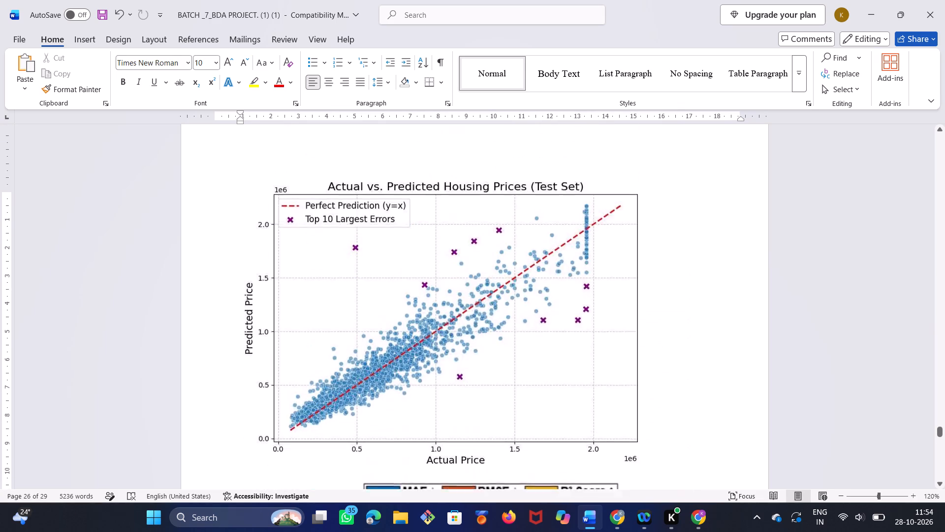
scroll(629, 321, up, 2)
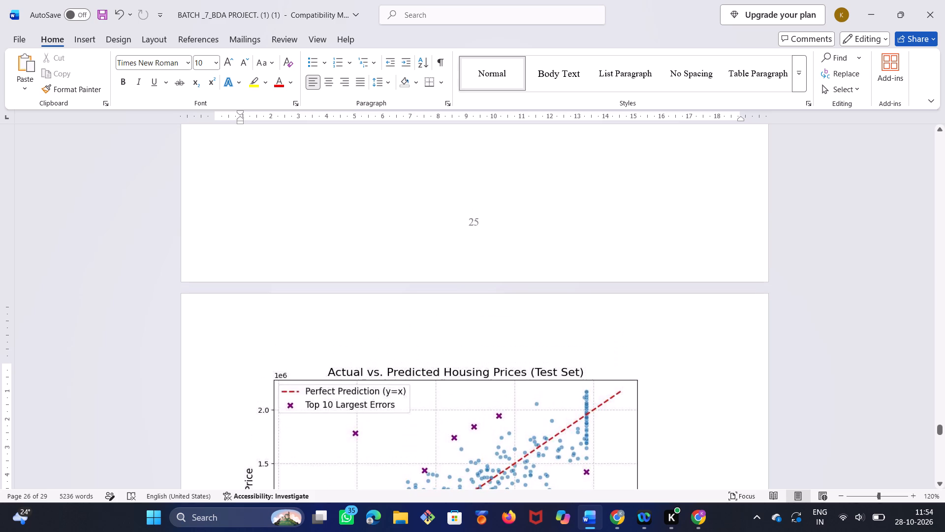
scroll(629, 321, down, 2)
scroll(629, 321, up, 2)
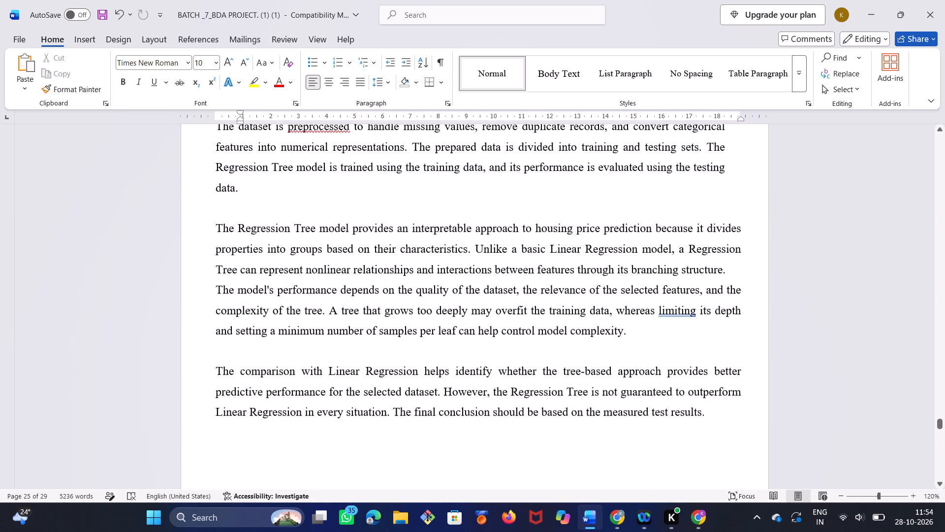
scroll(629, 321, up, 2)
scroll(633, 346, down, 2)
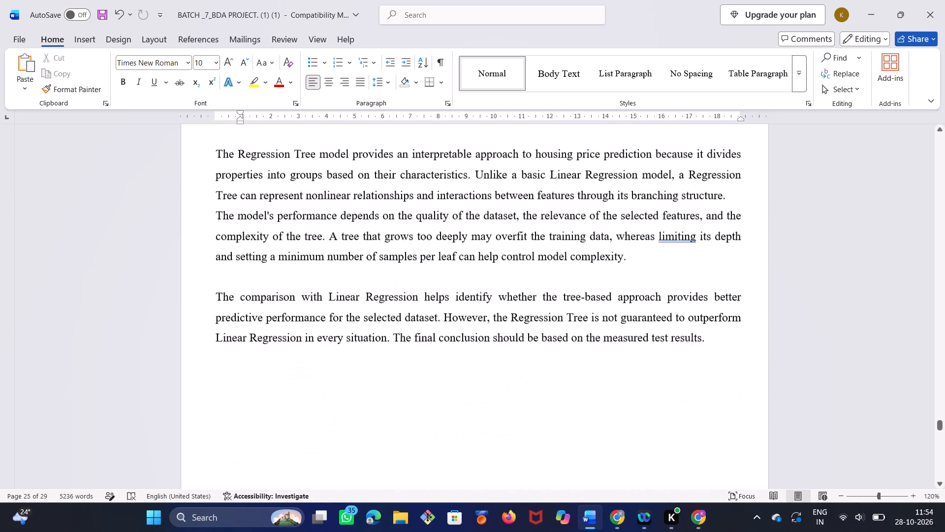
scroll(633, 346, down, 4)
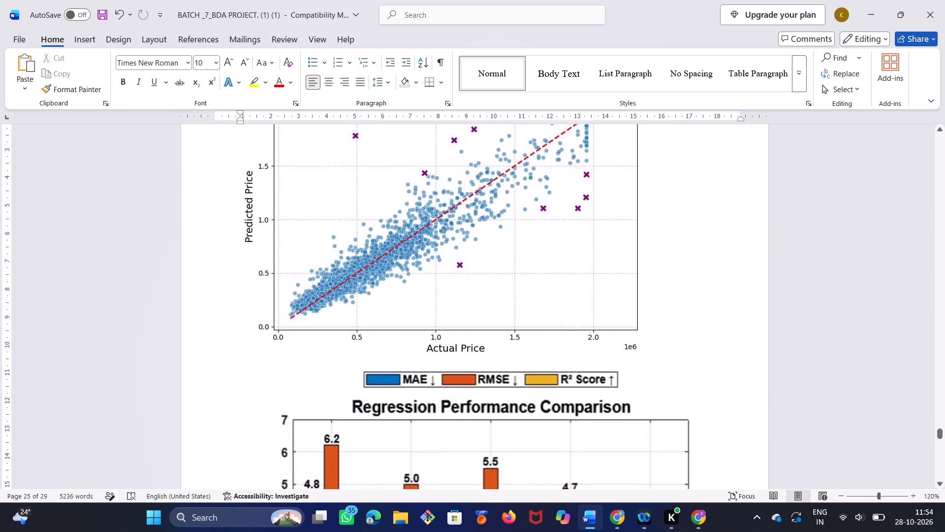
Add a blank line between the Actual vs. Predicted graph and the Regression Performance Comparison chart on page 26.
click(651, 344)
key(Return)
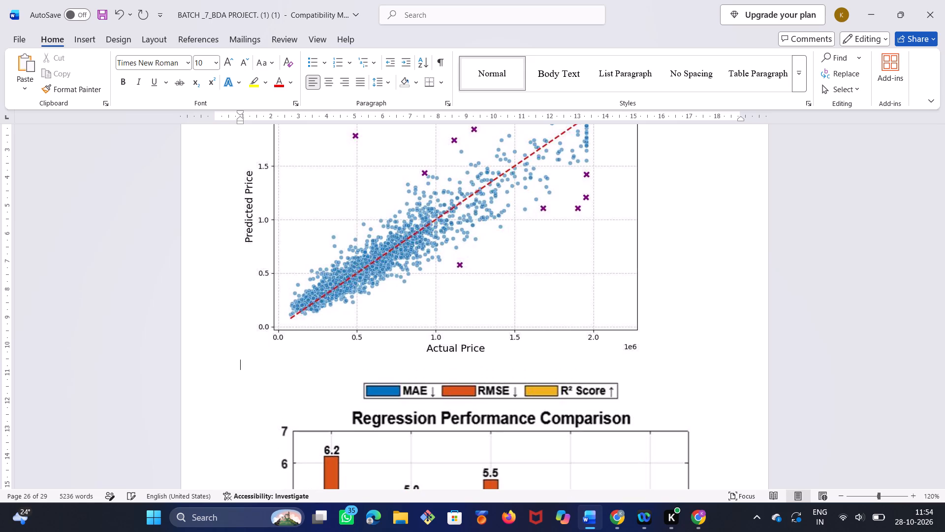
Delete the blank page 27 between the Regression Performance Comparison chart and the Chapter 10 heading.
scroll(651, 344, down, 3)
right_click(651, 344)
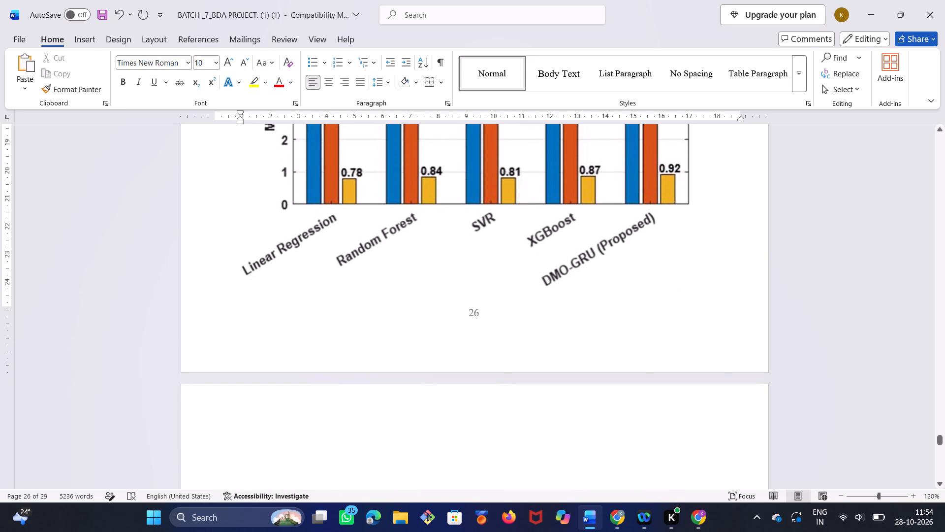
scroll(589, 431, down, 4)
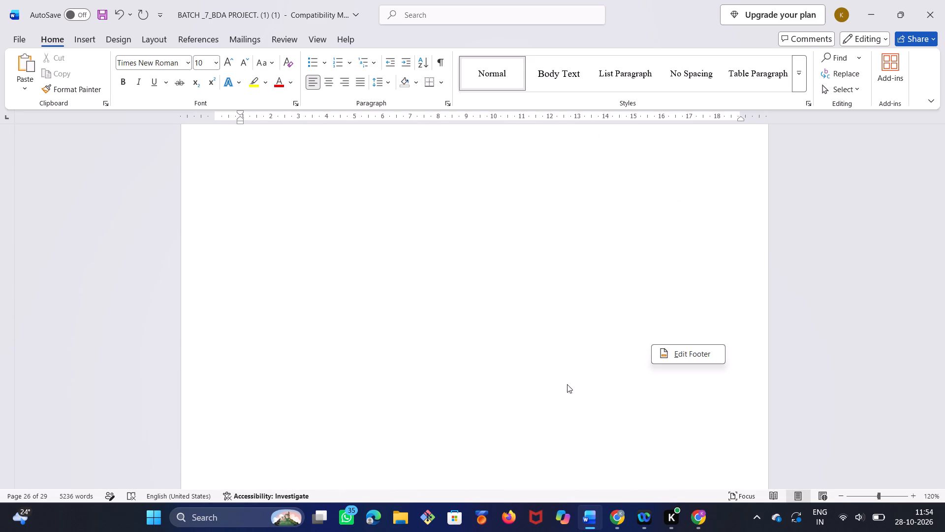
scroll(563, 377, down, 4)
scroll(563, 377, up, 1)
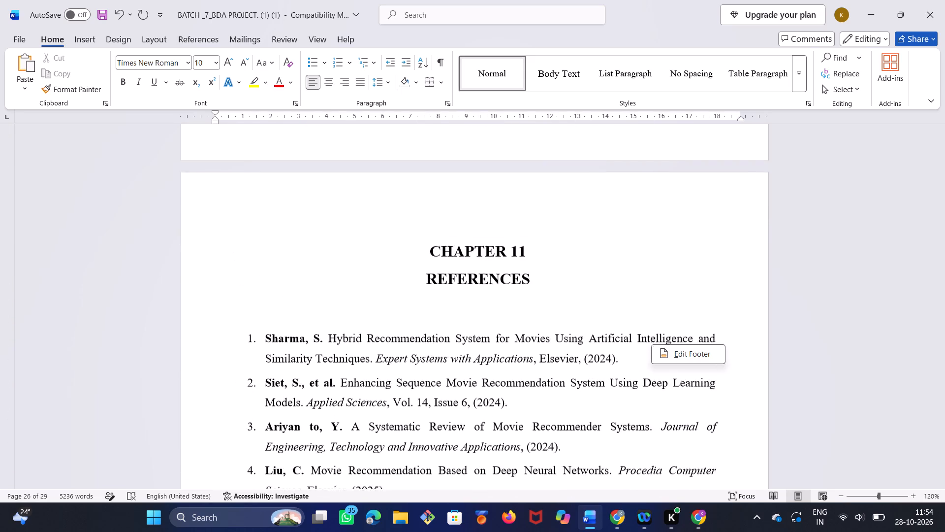
scroll(563, 377, up, 3)
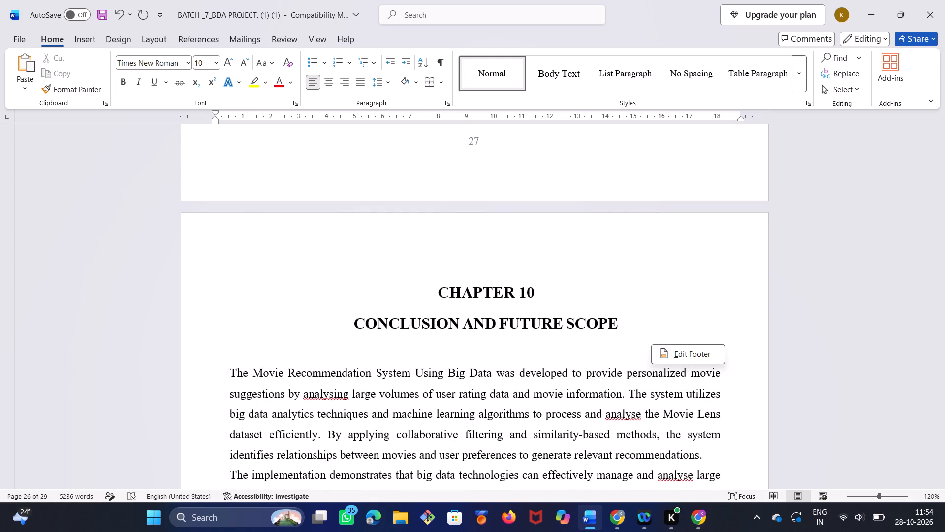
scroll(563, 377, up, 1)
scroll(478, 357, up, 1)
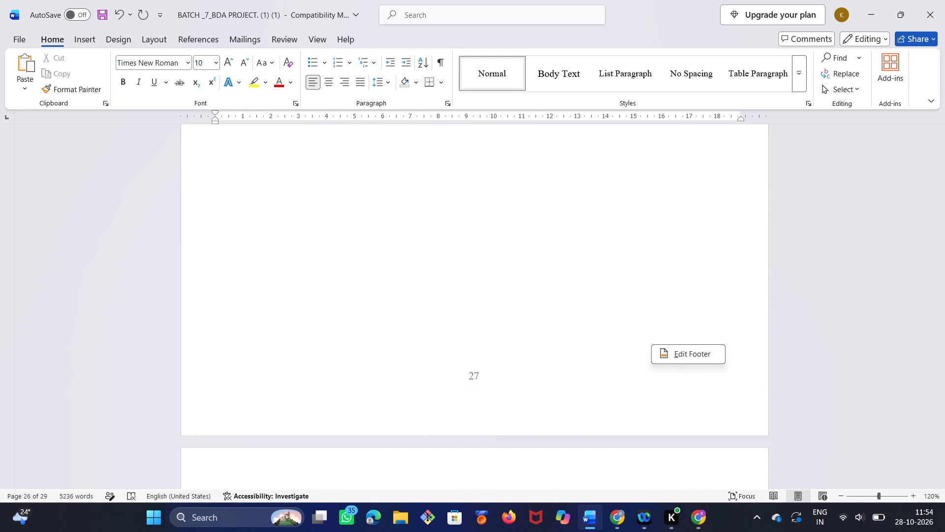
click(496, 281)
click(513, 304)
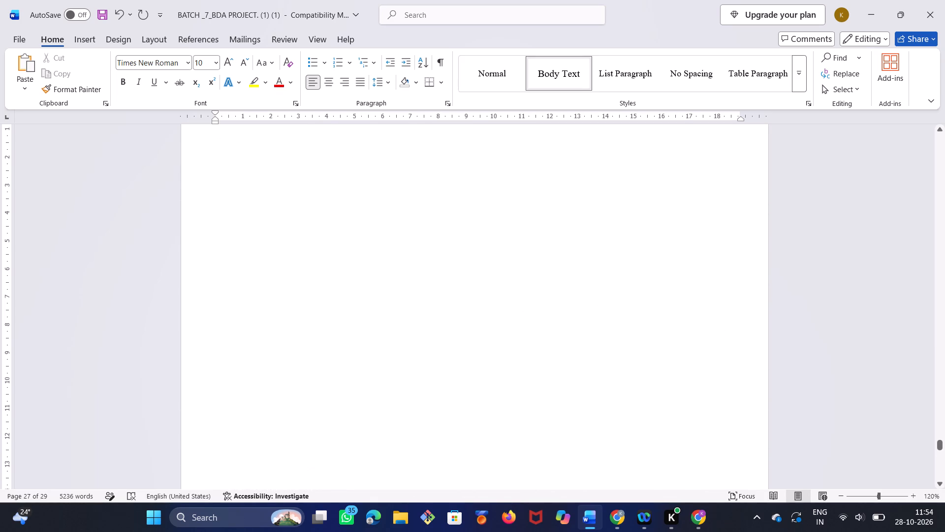
key(Delete)
scroll(513, 304, up, 2)
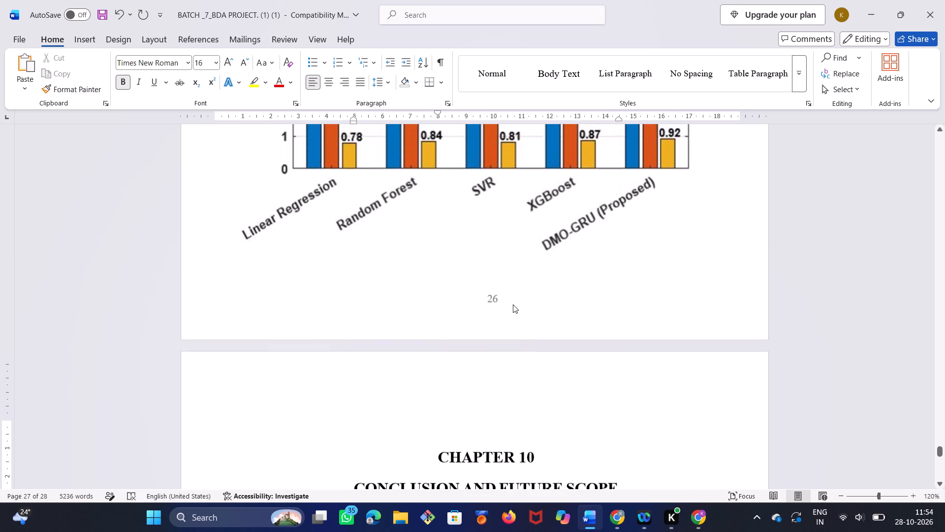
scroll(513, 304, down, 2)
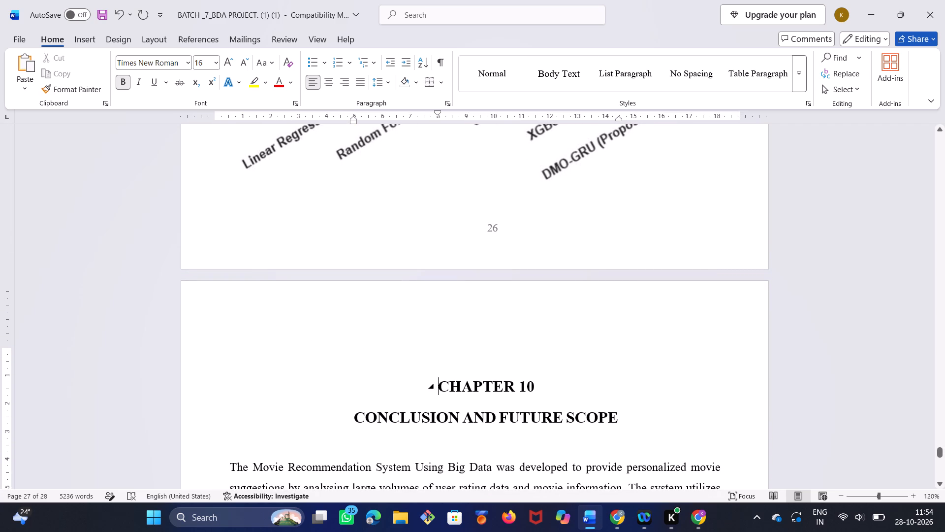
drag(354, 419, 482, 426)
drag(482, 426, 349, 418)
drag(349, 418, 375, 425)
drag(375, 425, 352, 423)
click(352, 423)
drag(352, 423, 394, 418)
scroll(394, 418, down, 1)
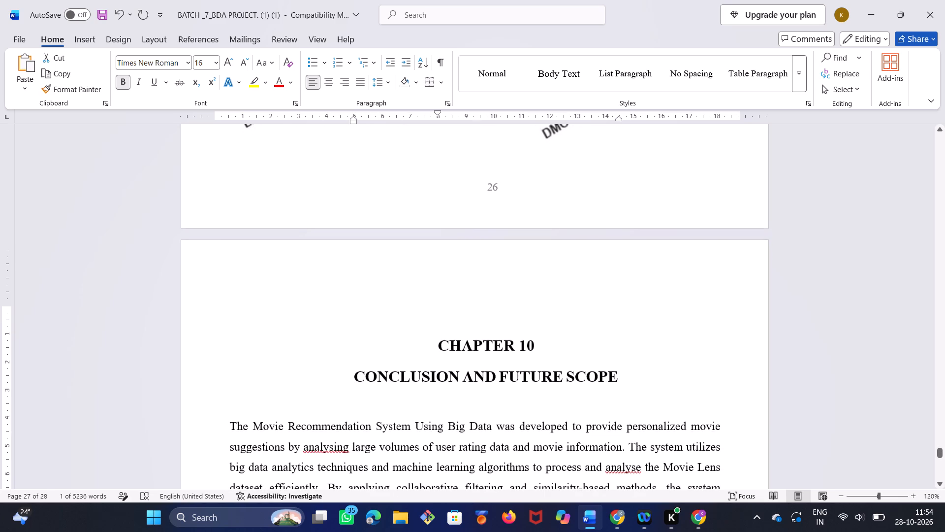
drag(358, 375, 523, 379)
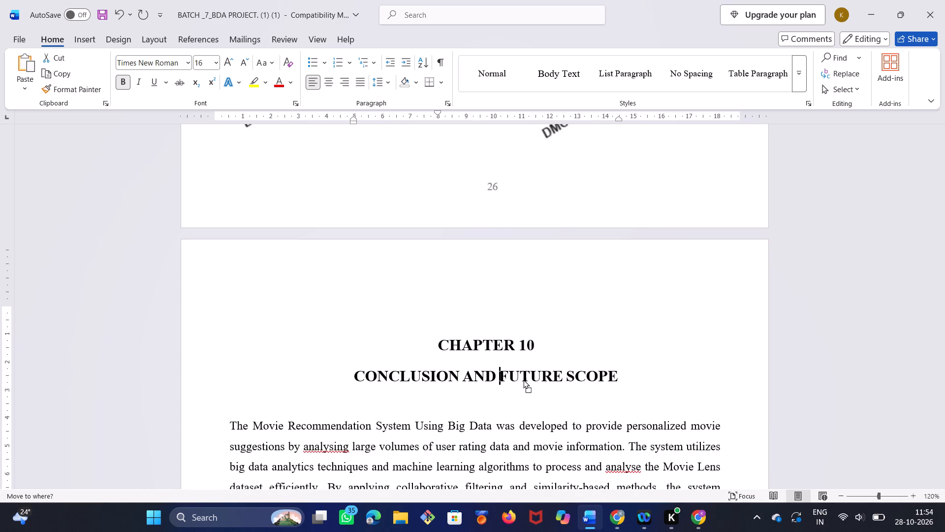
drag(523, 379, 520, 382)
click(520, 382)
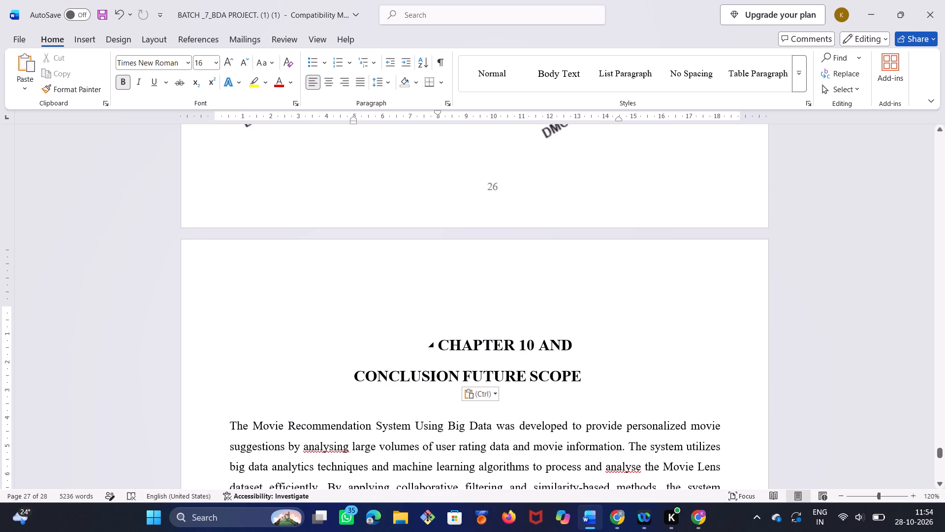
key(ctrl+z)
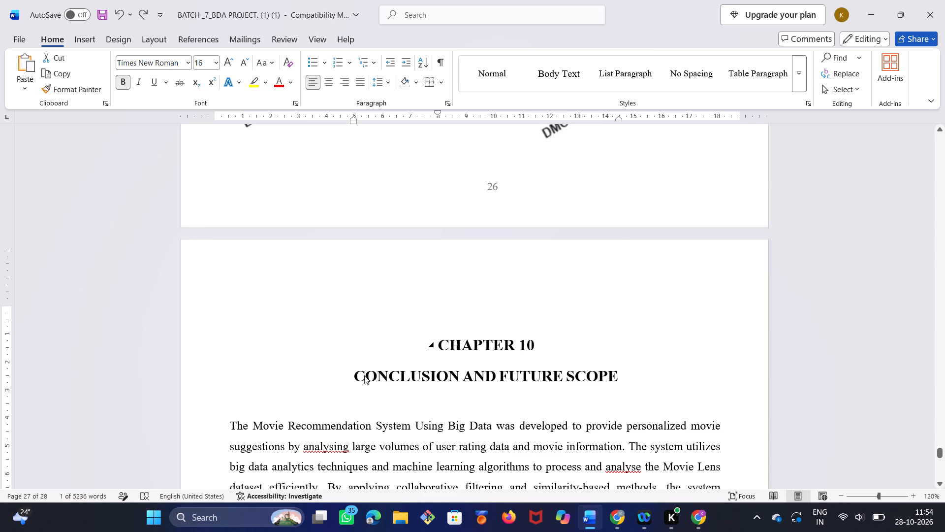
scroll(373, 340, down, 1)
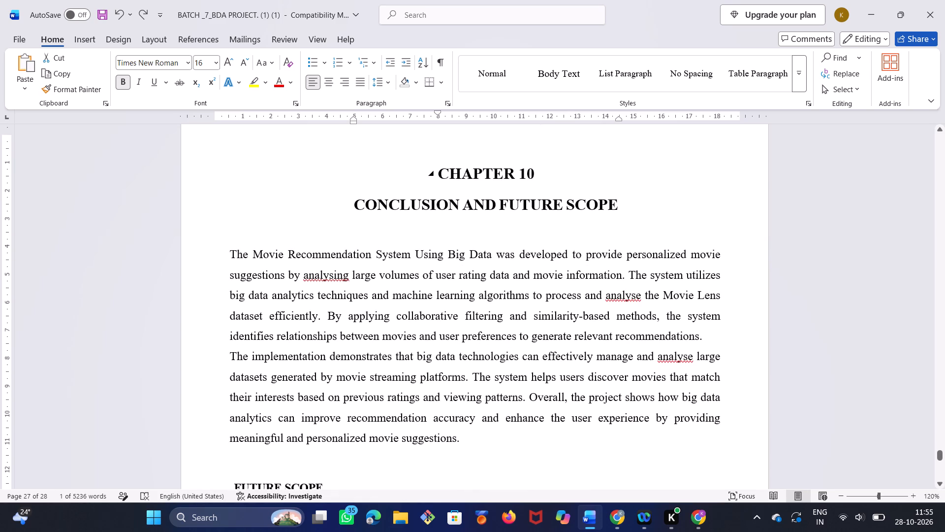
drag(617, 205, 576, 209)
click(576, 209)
Shrink the Regression Performance Comparison chart on page 26 to about 15.5 cm wide and 11.6 cm high.
scroll(576, 209, up, 4)
right_click(572, 293)
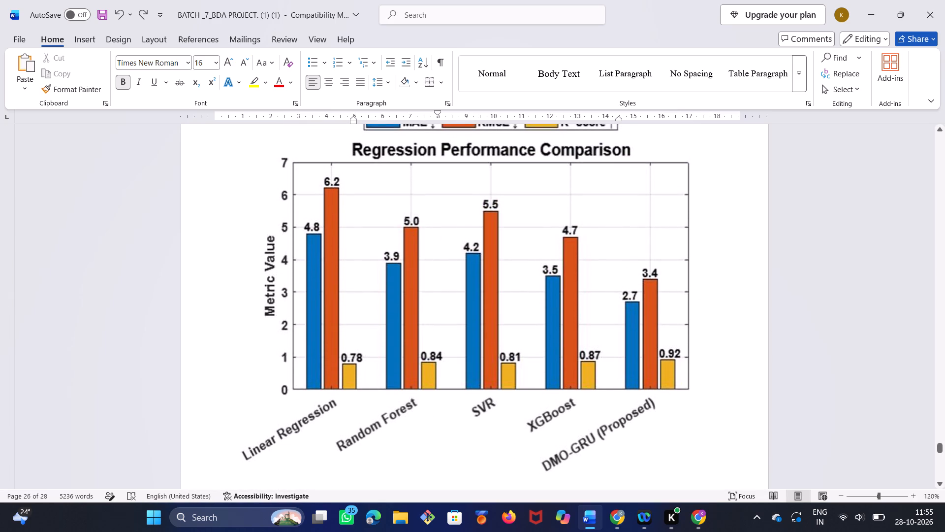
click(500, 298)
scroll(500, 298, down, 1)
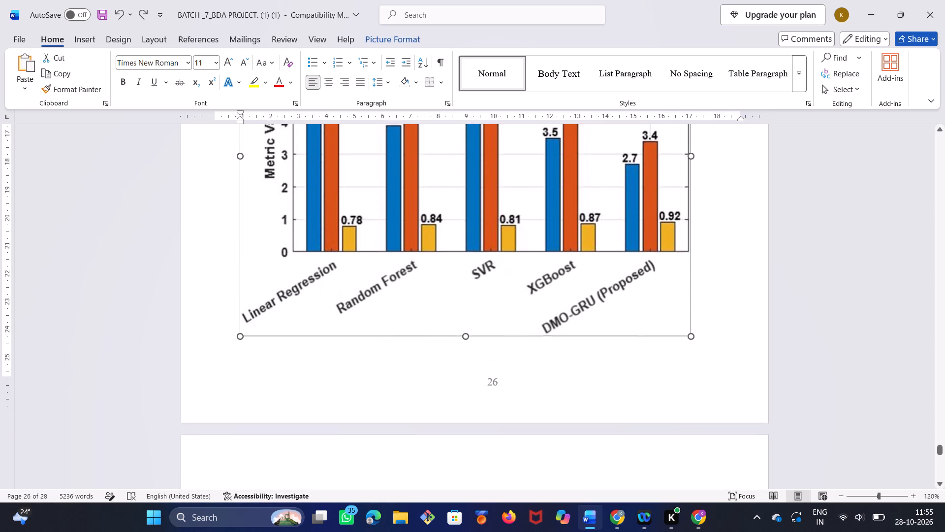
scroll(500, 298, up, 2)
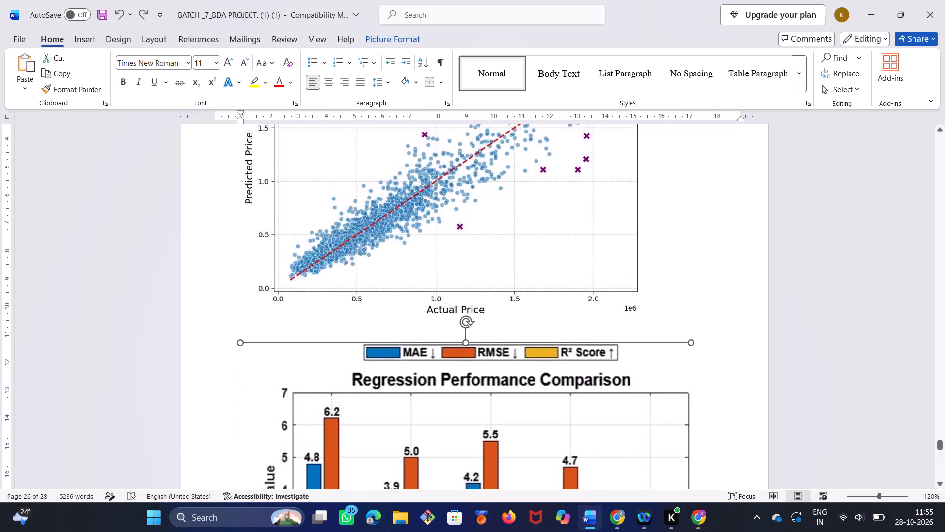
drag(689, 341, 672, 359)
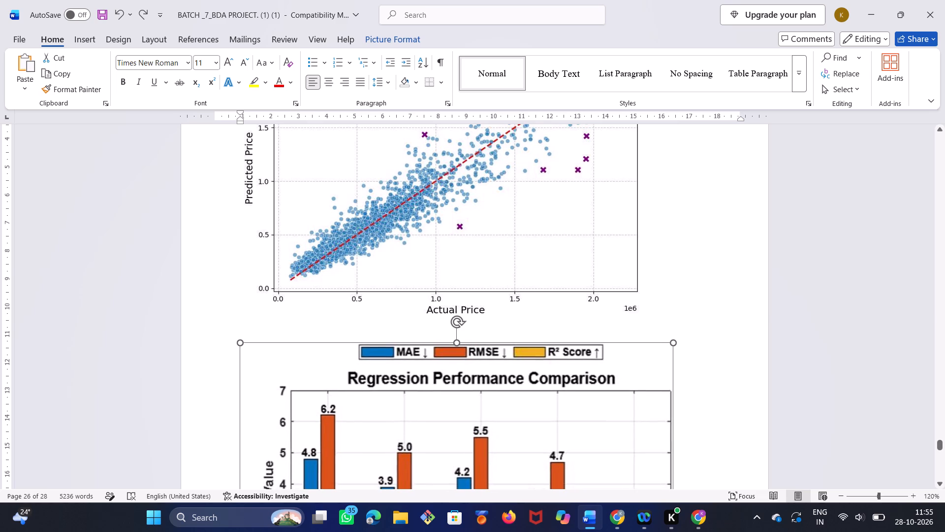
drag(672, 359, 671, 363)
right_click(671, 363)
right_click(671, 363)
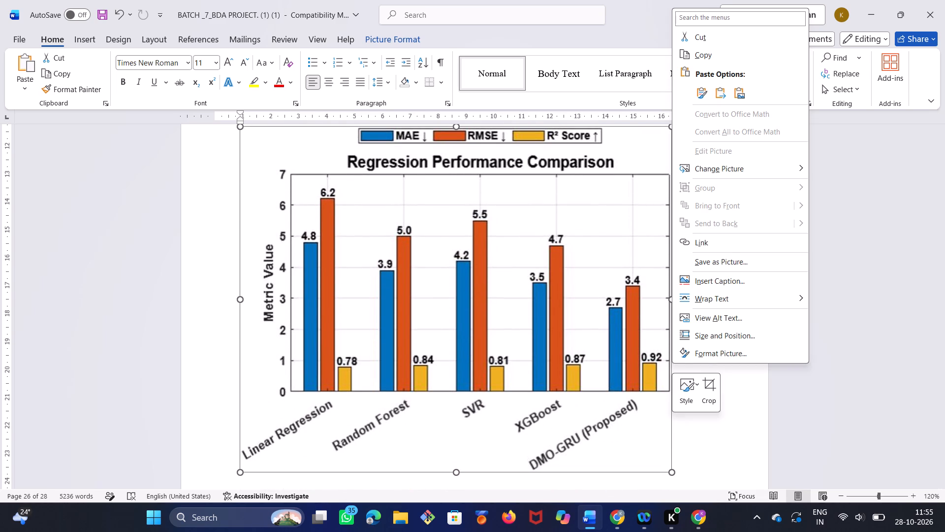
drag(449, 472, 455, 473)
drag(455, 473, 455, 449)
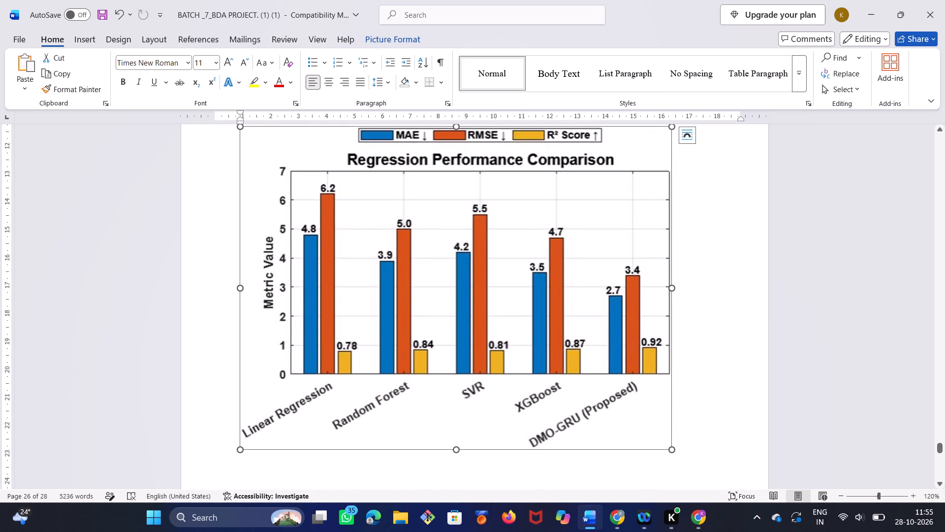
Look over the Chapter 10 conclusion and future scope text and the Chapter 11 references for remaining movie content.
scroll(525, 443, down, 3)
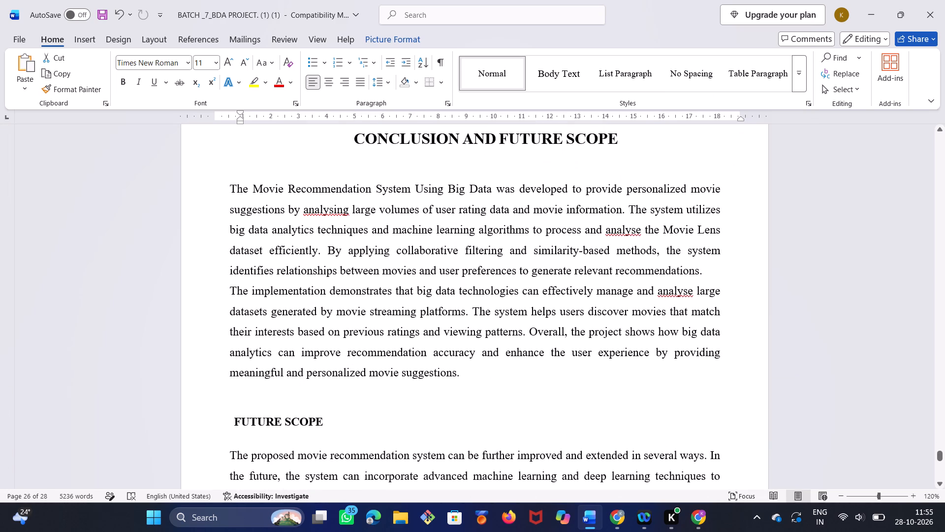
click(501, 411)
drag(462, 376, 421, 359)
click(421, 359)
right_click(421, 359)
click(405, 359)
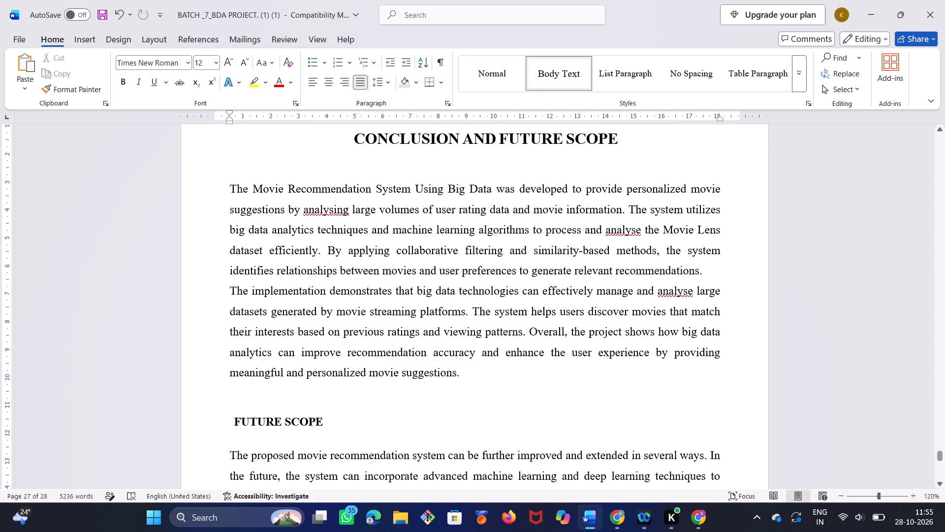
scroll(405, 359, down, 3)
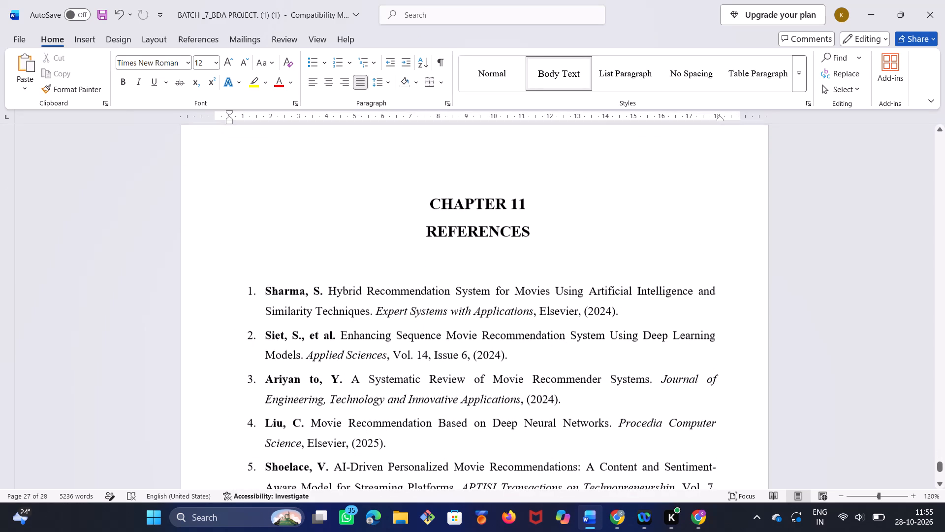
Save the project report document.
scroll(405, 359, down, 1)
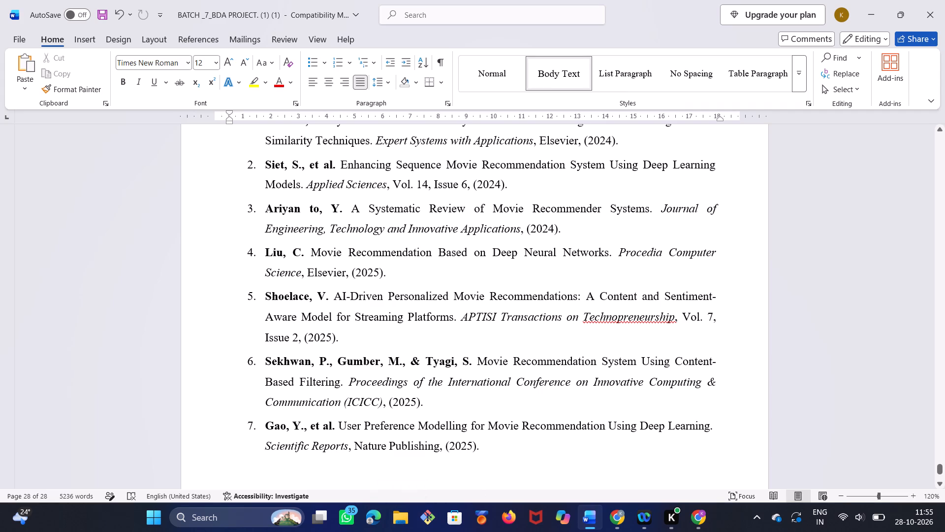
key(ctrl+s)
key(ctrl+s)
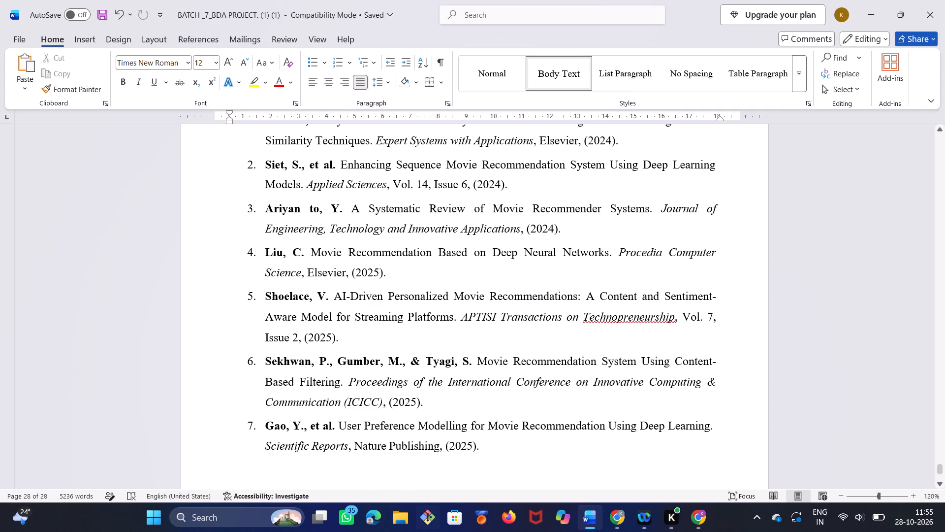
Review the Chapter 10 conclusion and future scope paragraphs for the movie recommendation text that needs replacing.
scroll(459, 329, up, 1)
scroll(517, 392, up, 2)
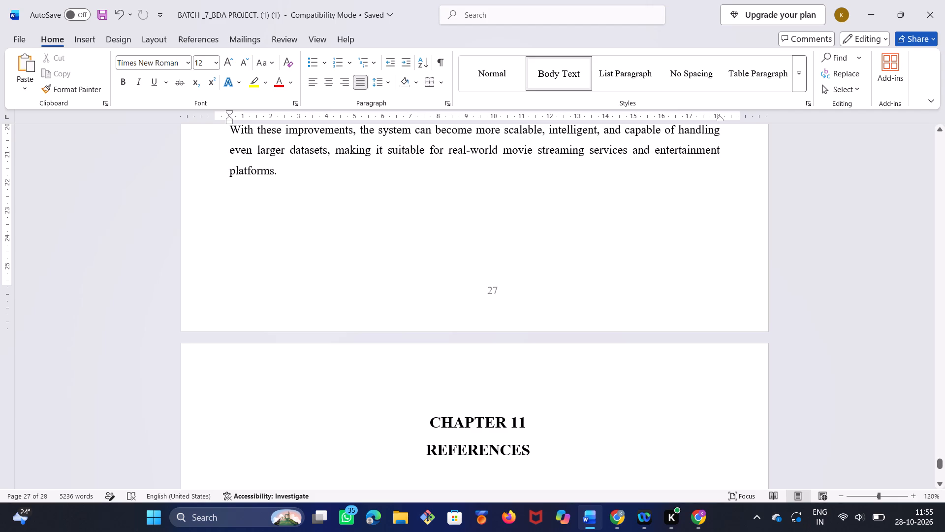
scroll(517, 392, up, 4)
scroll(517, 392, down, 4)
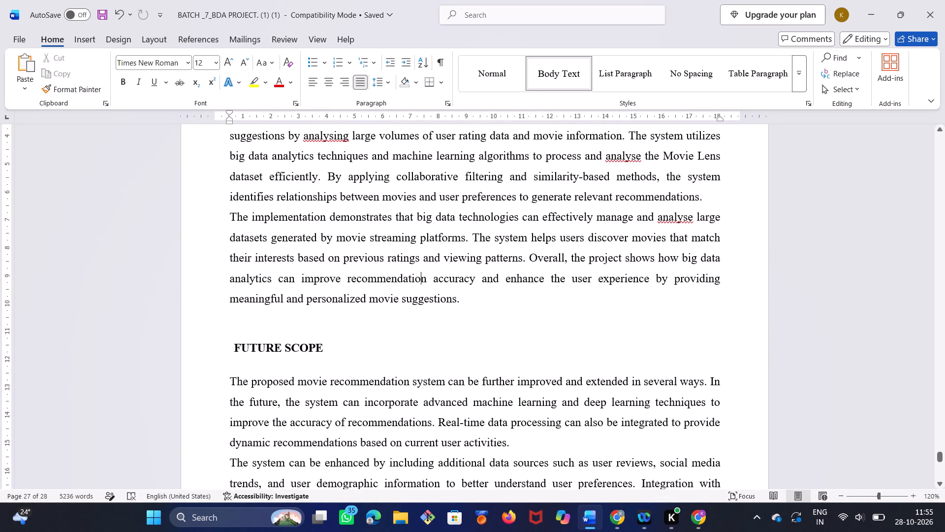
click(441, 305)
drag(457, 297, 433, 278)
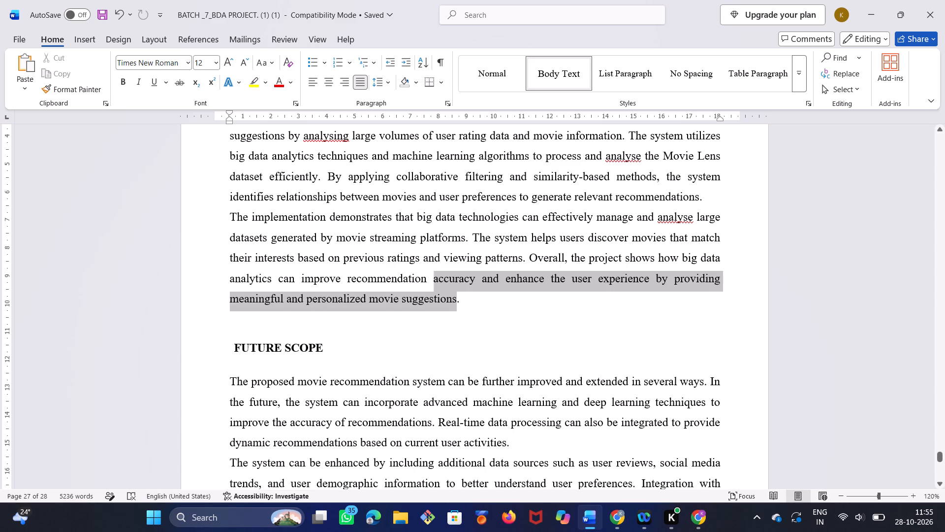
drag(433, 278, 502, 331)
click(502, 331)
scroll(502, 331, up, 1)
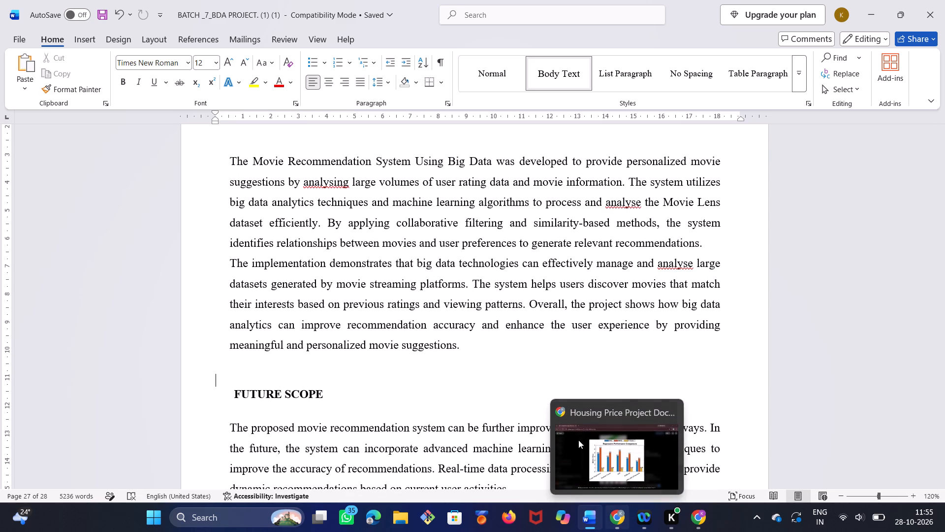
scroll(528, 365, up, 1)
drag(355, 195, 574, 216)
key(ctrl+c)
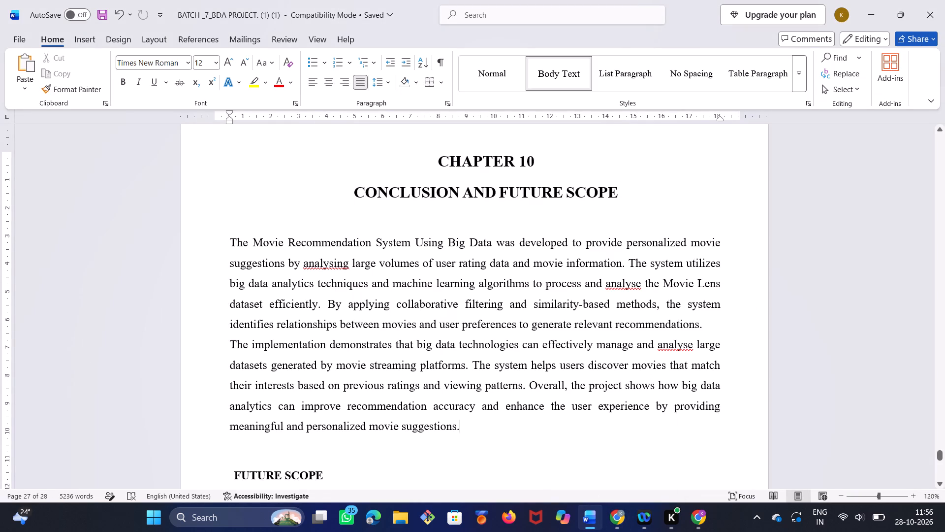
drag(229, 242, 462, 432)
key(ctrl+v)
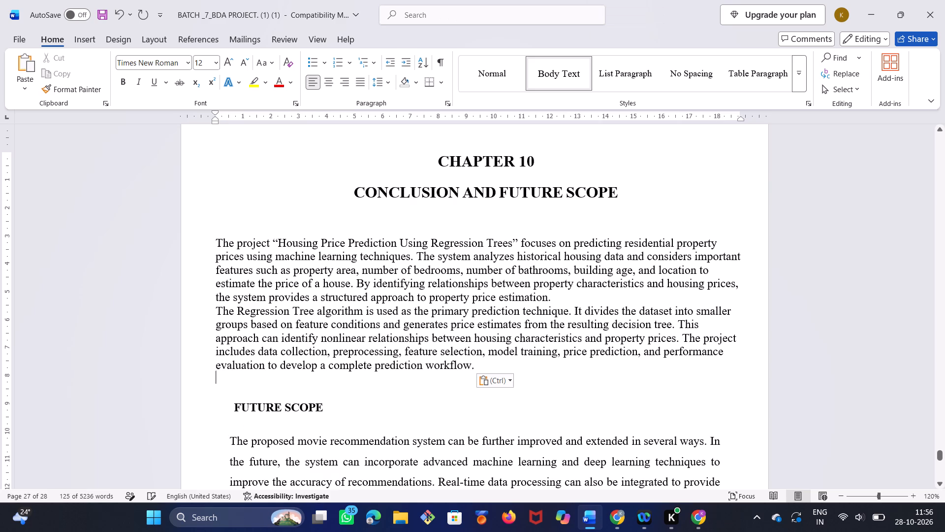
Increase the line spacing of the pasted Chapter 10 conclusion text to match the Future Scope body text.
drag(220, 242, 454, 372)
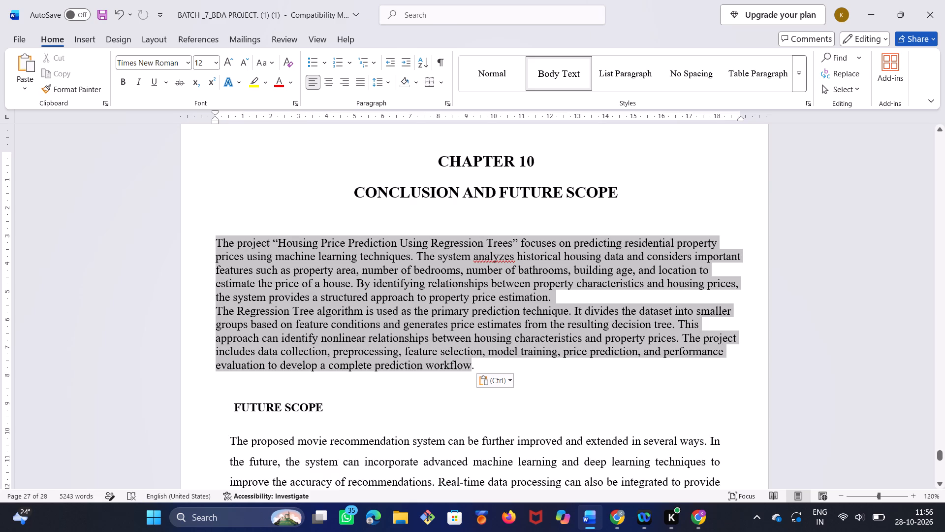
drag(454, 372, 468, 384)
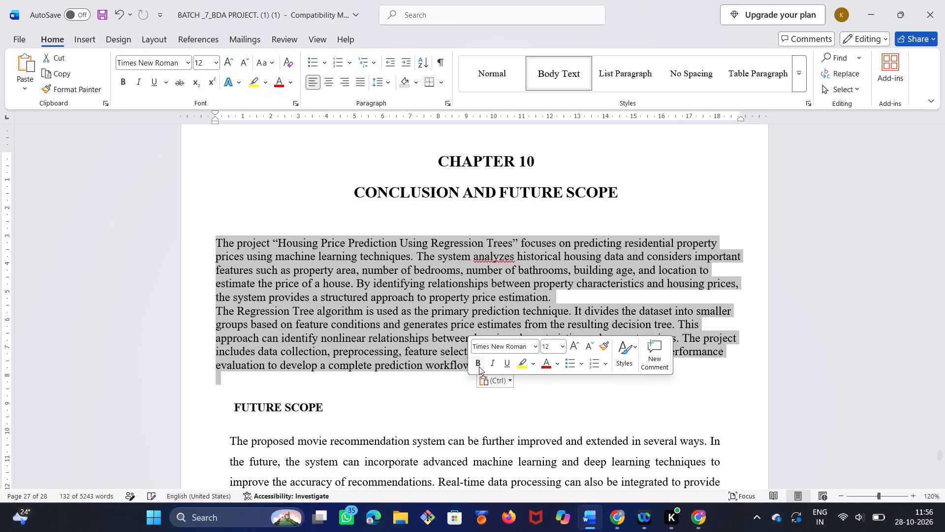
click(385, 86)
click(392, 128)
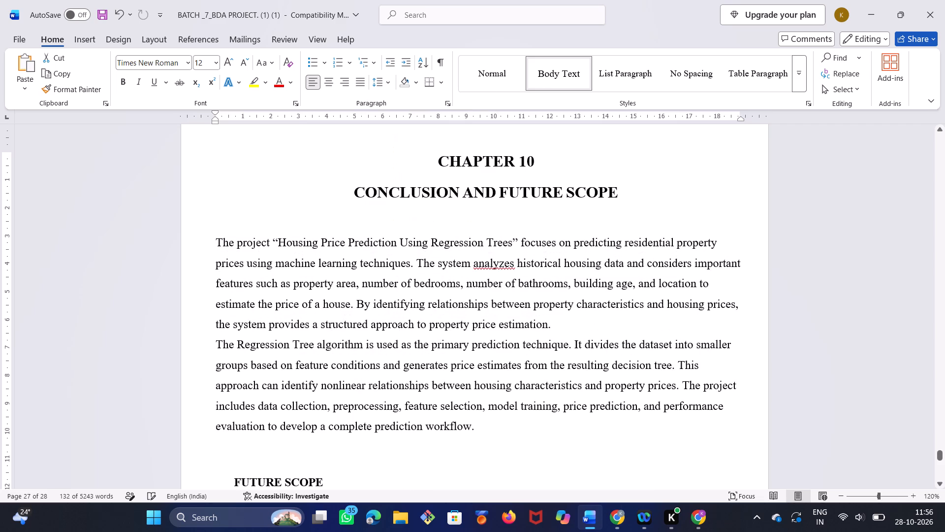
Join the Regression Tree algorithm paragraph onto the end of the first conclusion paragraph.
click(499, 425)
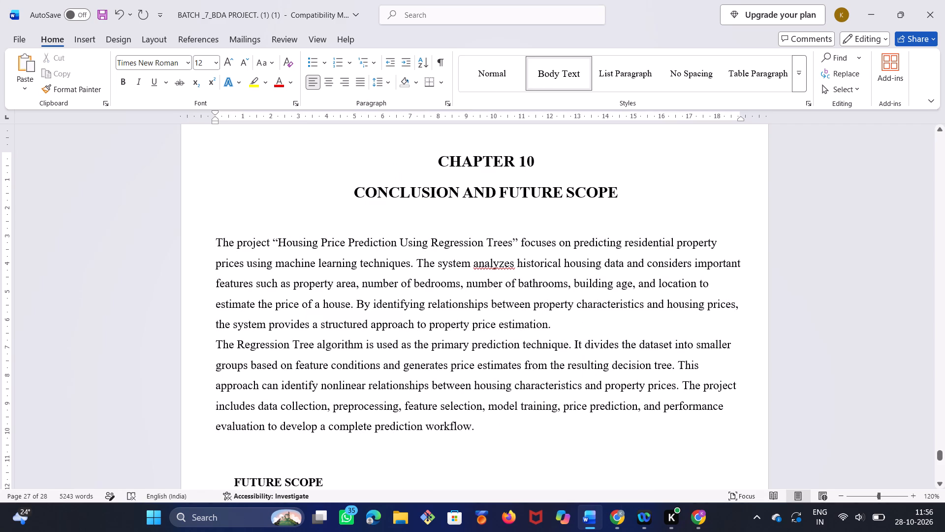
click(216, 343)
key(BackSpace)
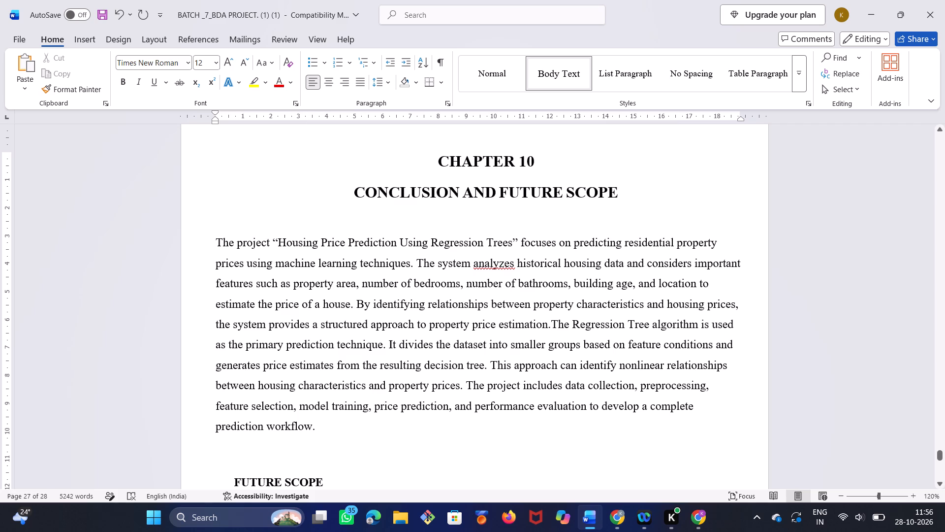
Move the right indent of the Chapter 10 conclusion paragraph inward to about 18.2 cm on the ruler.
drag(218, 240, 323, 426)
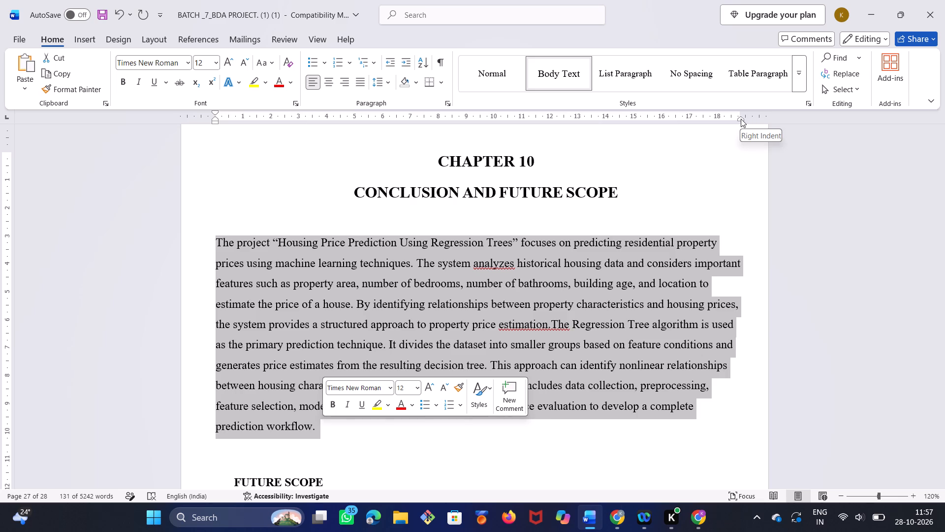
drag(741, 119, 726, 120)
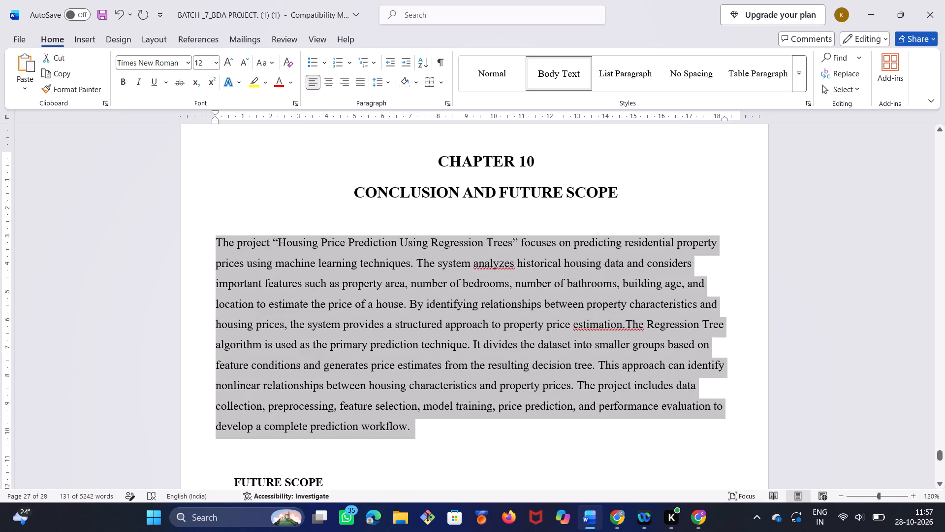
click(725, 119)
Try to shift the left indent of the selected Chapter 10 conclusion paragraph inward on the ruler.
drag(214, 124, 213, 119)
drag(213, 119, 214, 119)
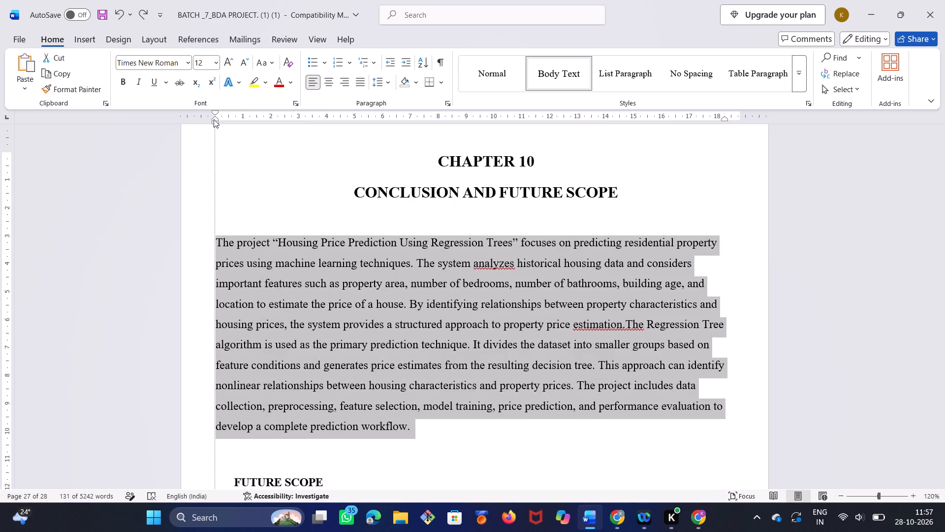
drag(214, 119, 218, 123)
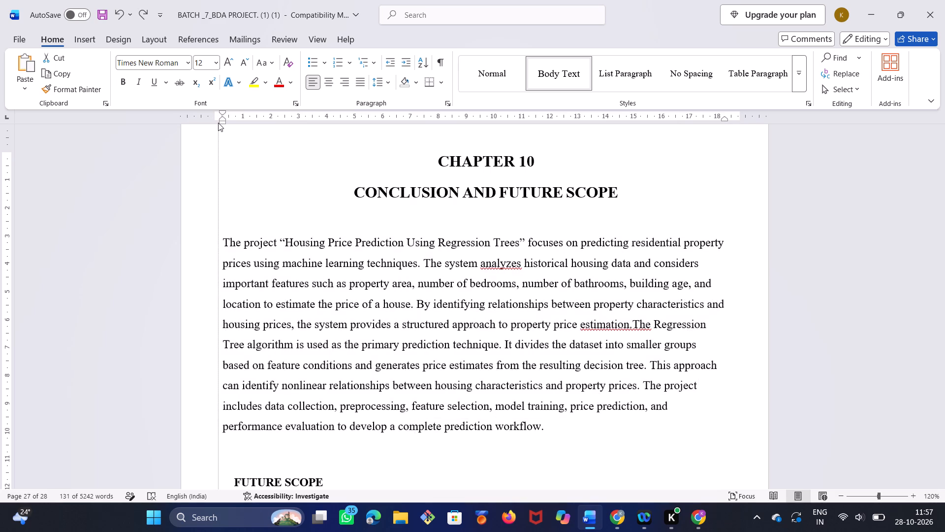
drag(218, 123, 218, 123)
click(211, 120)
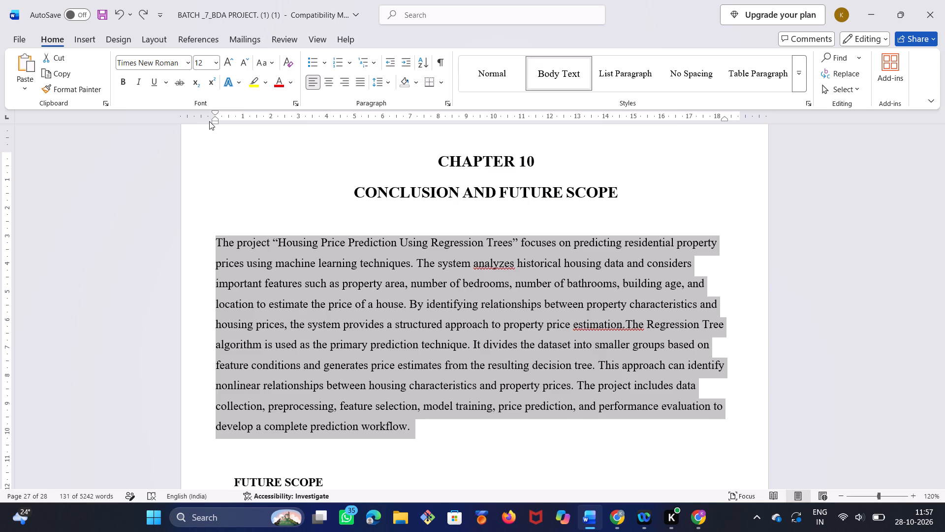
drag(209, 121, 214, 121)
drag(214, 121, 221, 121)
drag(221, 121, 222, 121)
Move the left indent of the blank line above the Chapter 10 conclusion paragraph inward to about 0.25 cm.
click(216, 224)
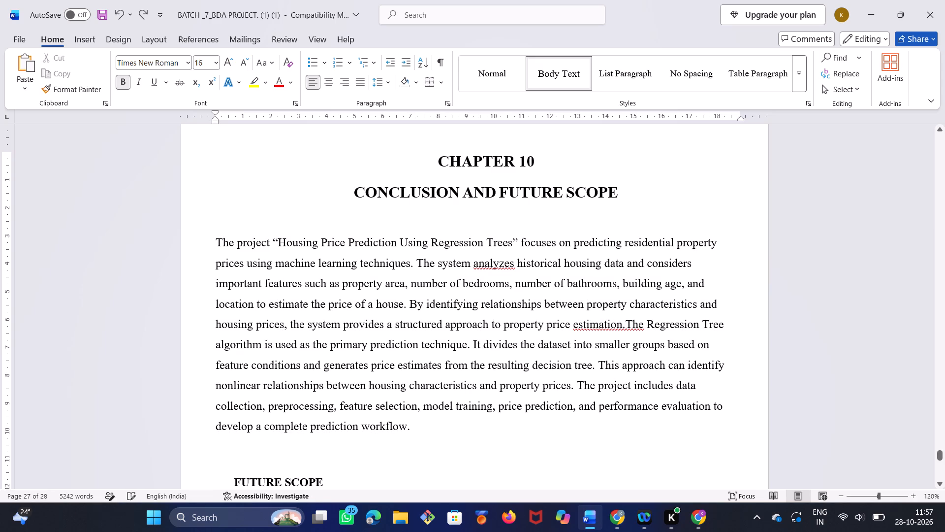
drag(215, 122, 220, 121)
click(279, 199)
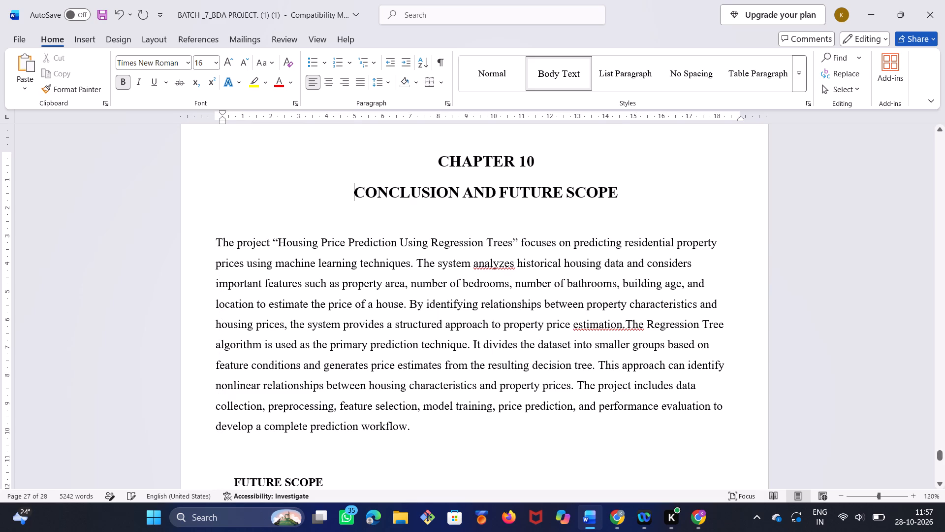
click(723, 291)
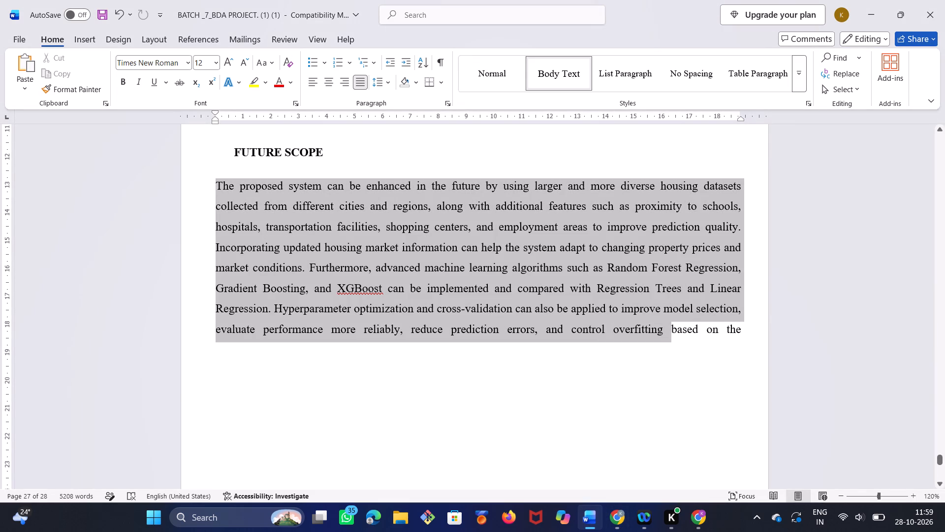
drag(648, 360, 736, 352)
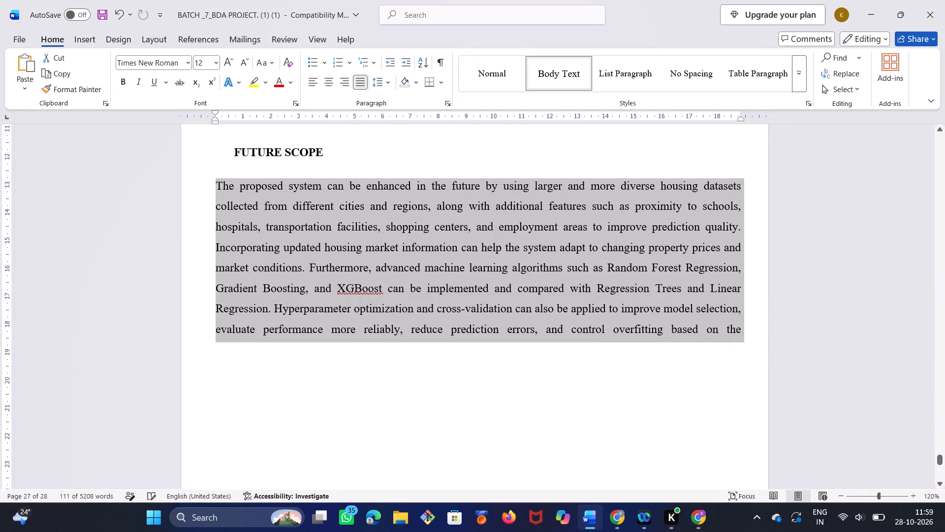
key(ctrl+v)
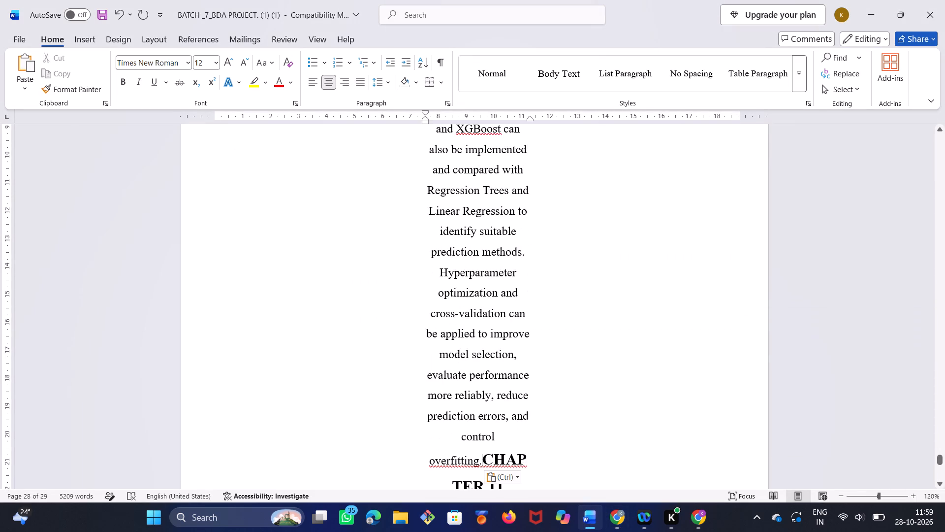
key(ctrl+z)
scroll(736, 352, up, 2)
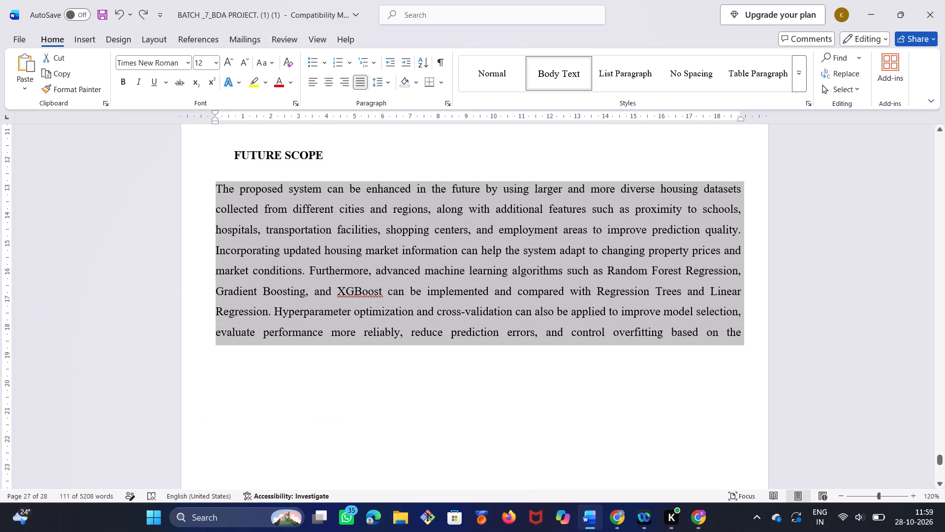
Paste the copied paragraph on a new line below the existing Future Scope paragraph.
click(682, 347)
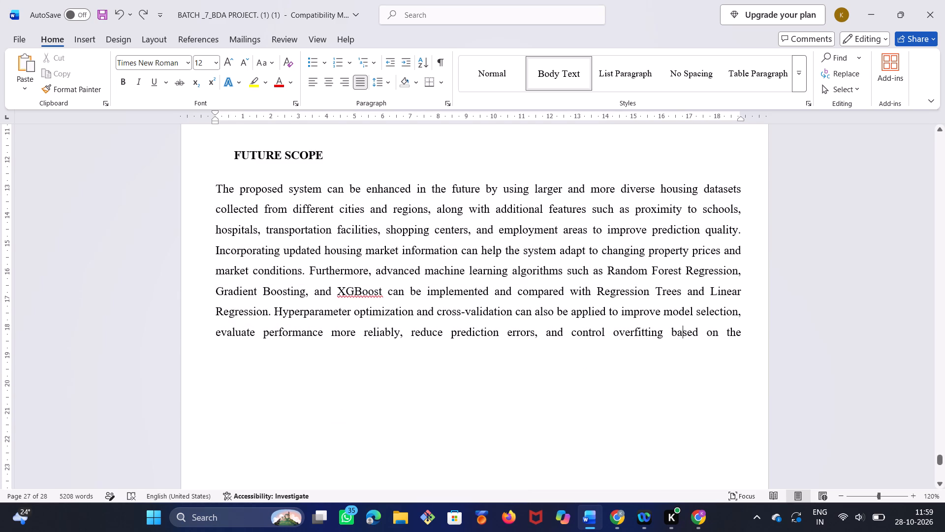
click(743, 335)
key(Return)
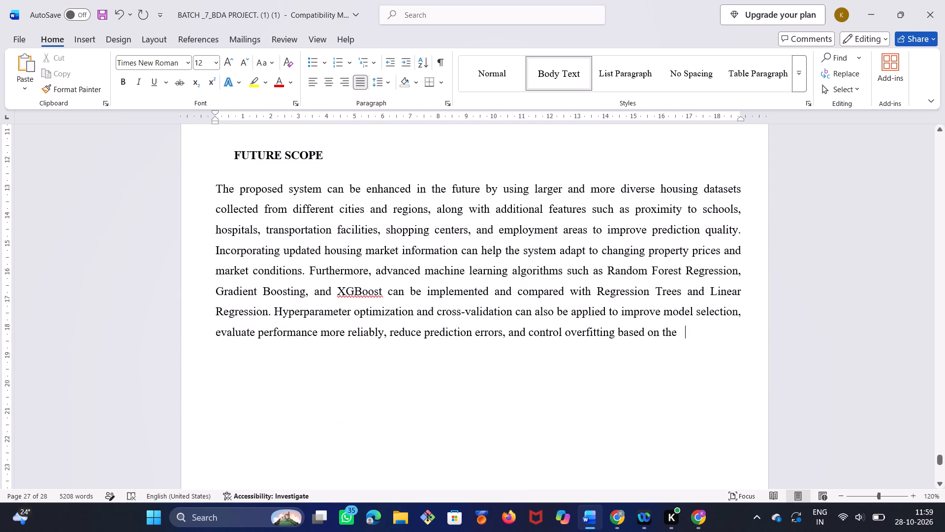
key(ctrl+v)
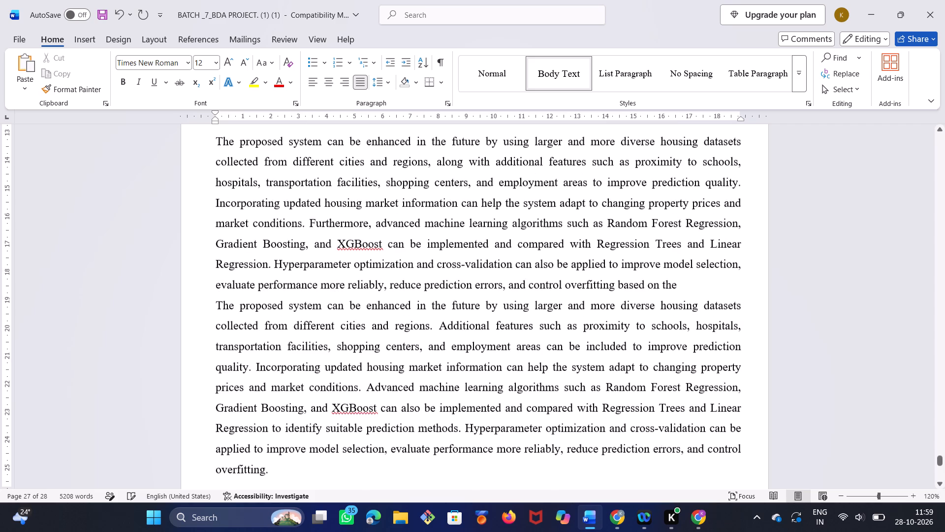
Delete the older Future Scope paragraph ending in "based on the", along with the empty line above it.
drag(673, 271, 452, 196)
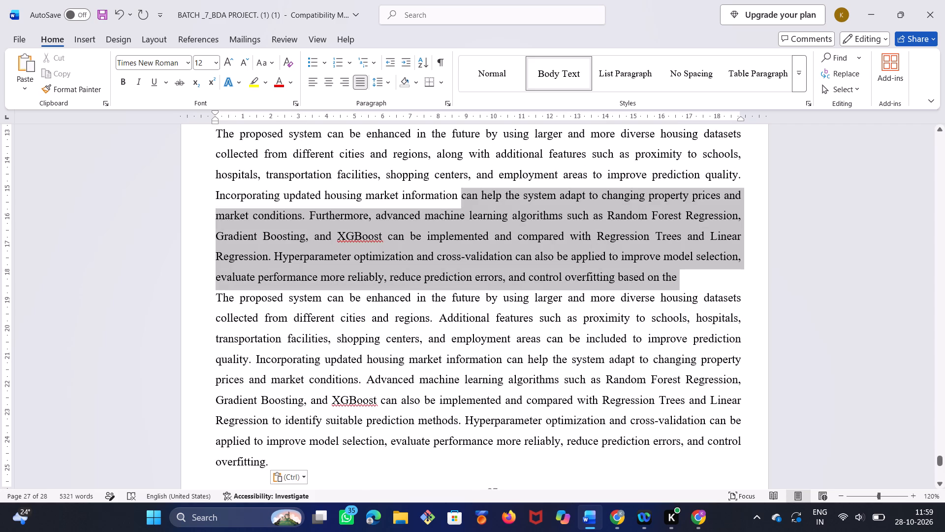
drag(452, 196, 323, 116)
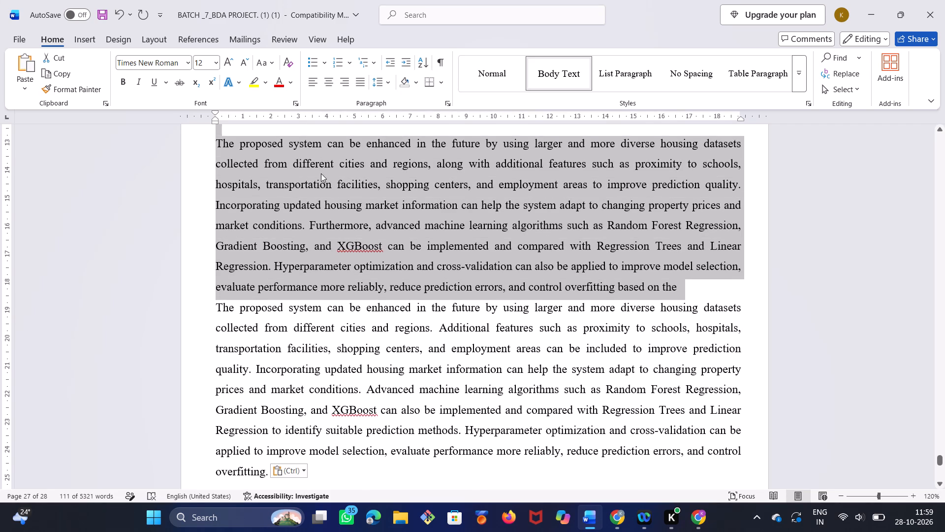
scroll(321, 173, up, 1)
key(BackSpace)
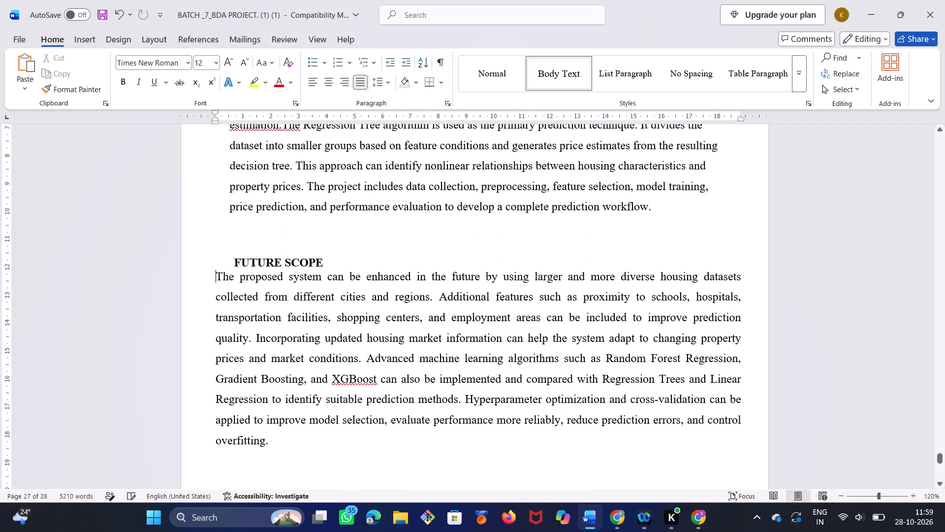
Insert a blank line between the FUTURE SCOPE heading and its paragraph.
click(323, 261)
key(Return)
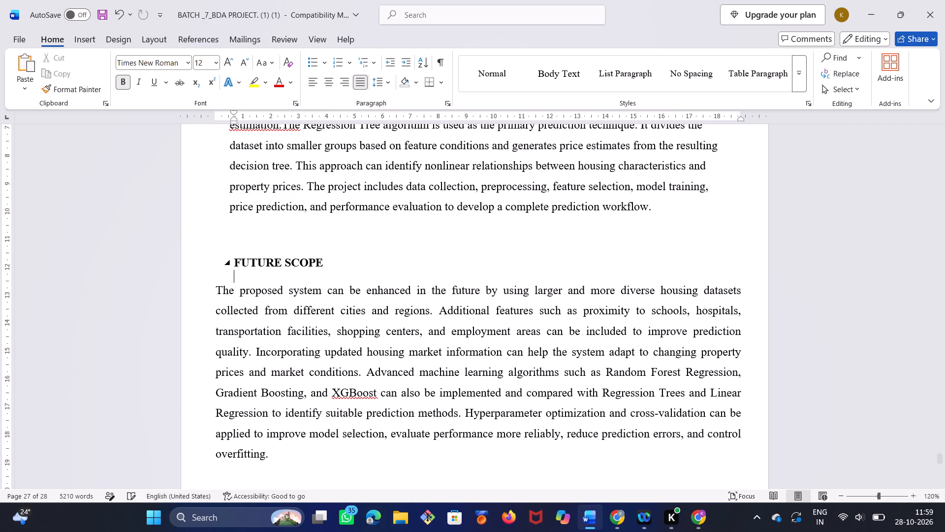
Move the hanging and first-line indents of the Future Scope paragraph inward to about 0.5 cm.
scroll(323, 261, down, 1)
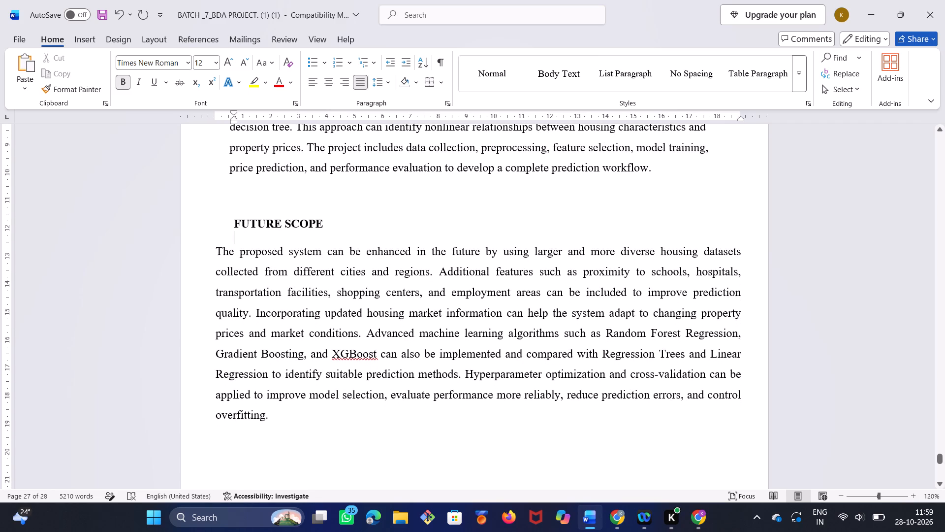
drag(212, 250, 294, 420)
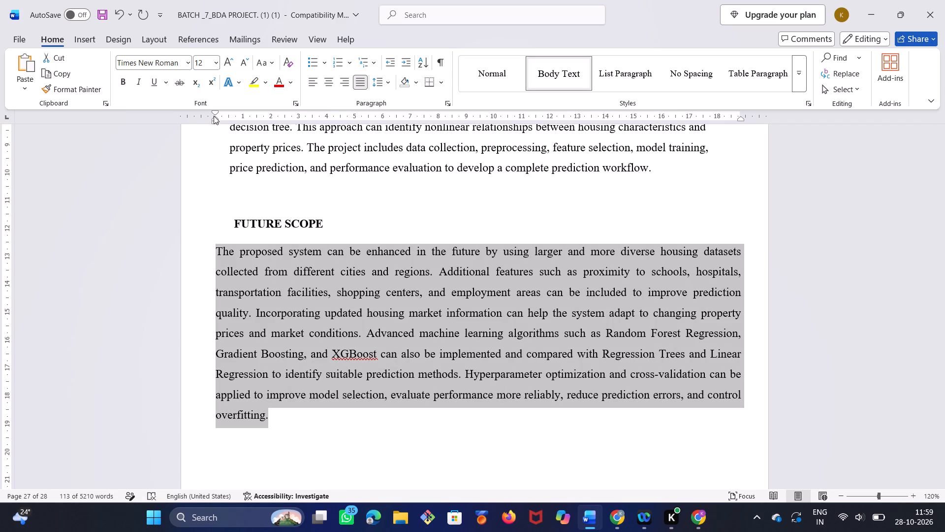
drag(214, 116, 229, 119)
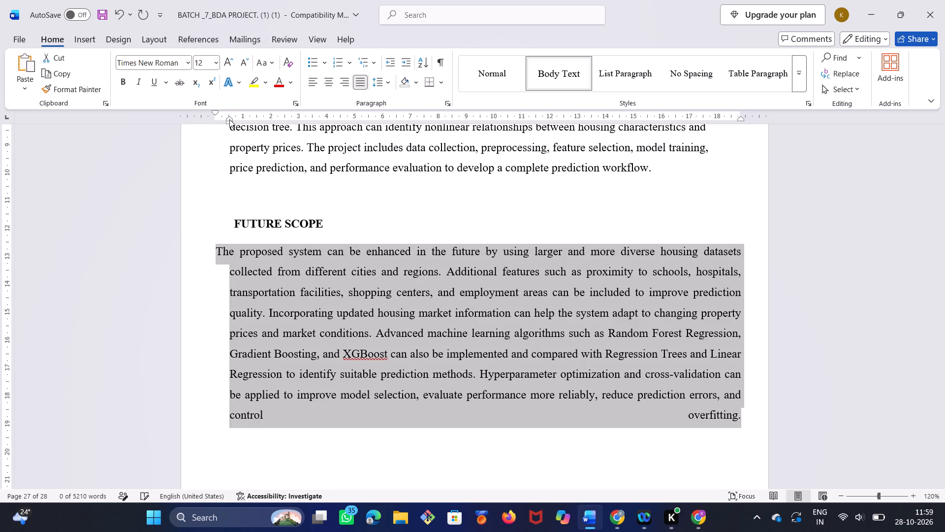
drag(217, 110, 228, 110)
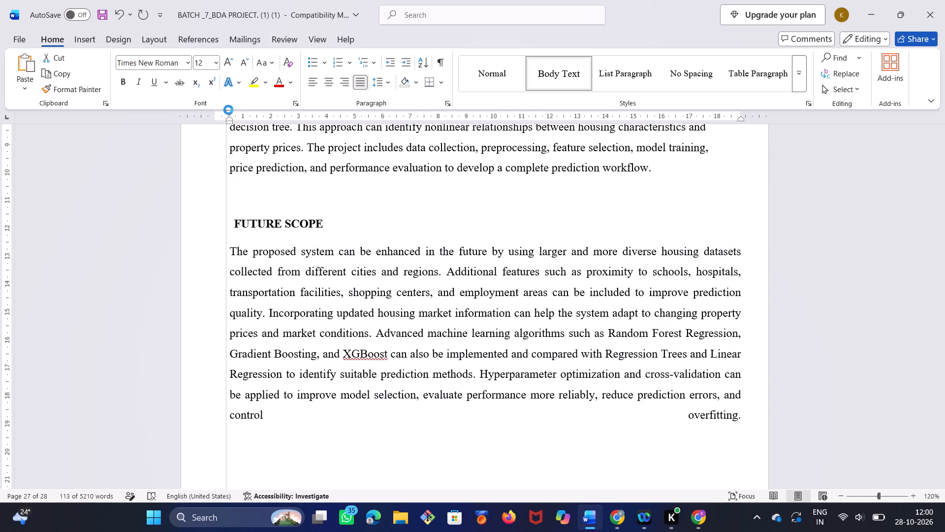
drag(228, 110, 228, 110)
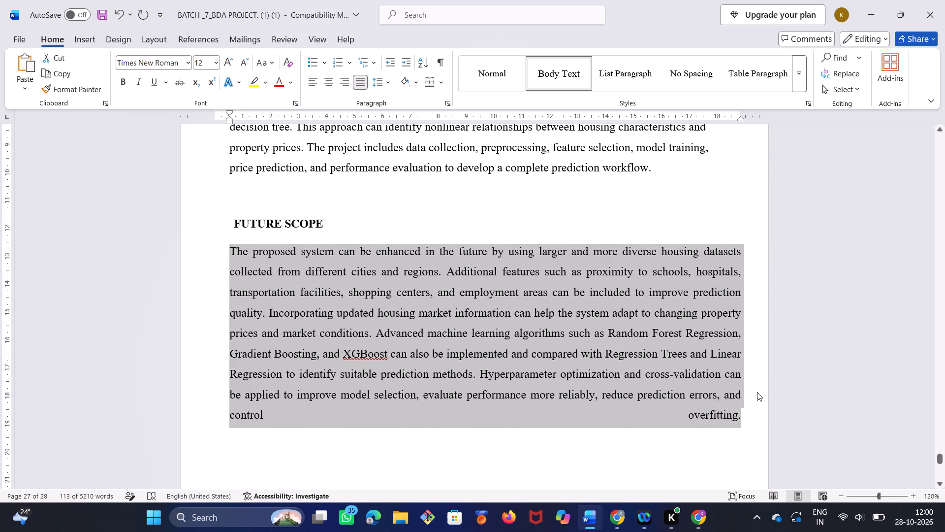
Move the right indent of the Future Scope paragraph inward to about 18 cm.
click(757, 392)
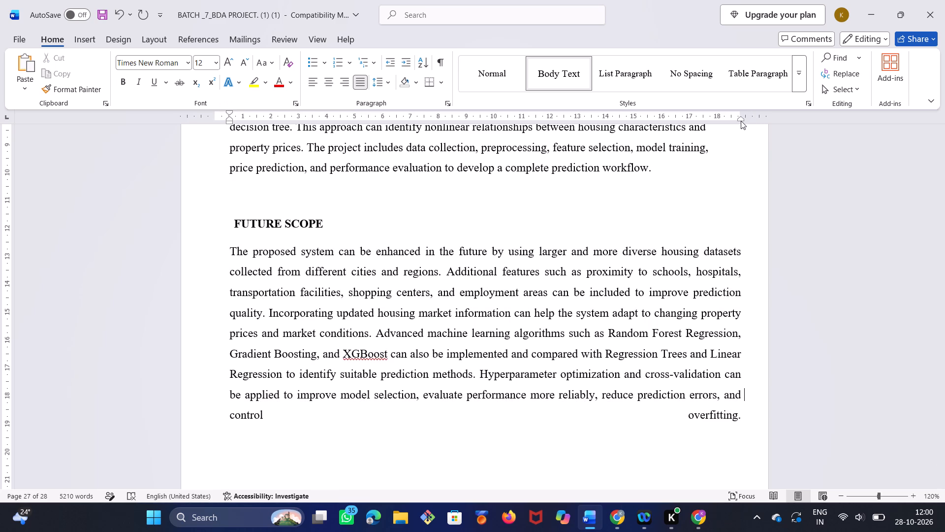
drag(741, 121, 729, 125)
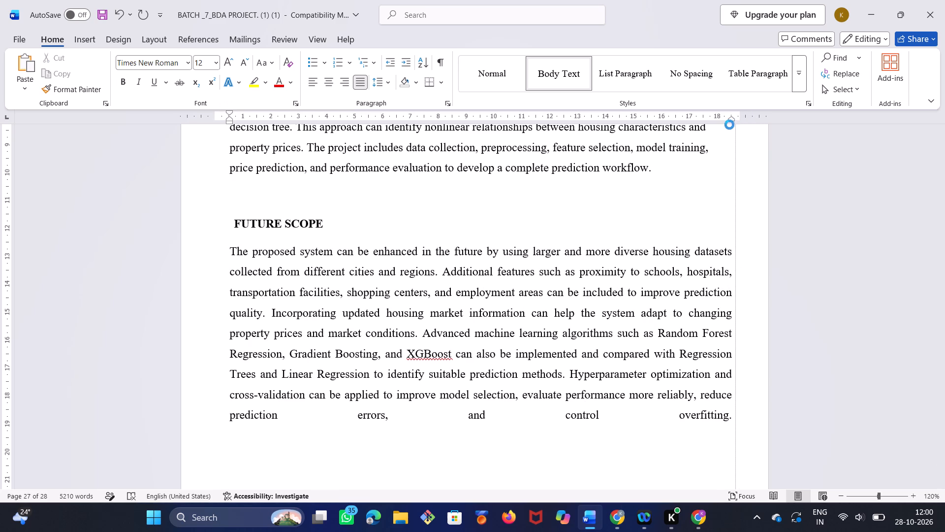
drag(729, 125, 719, 129)
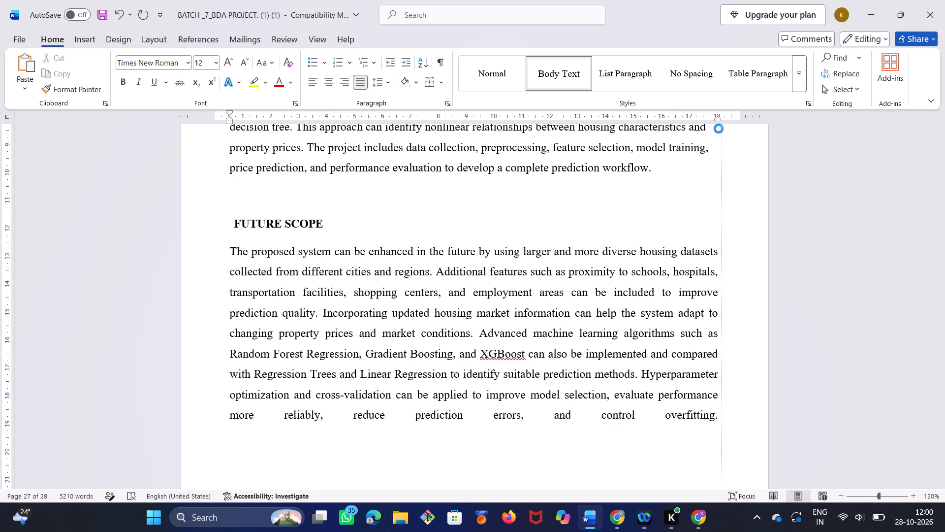
drag(719, 129, 723, 126)
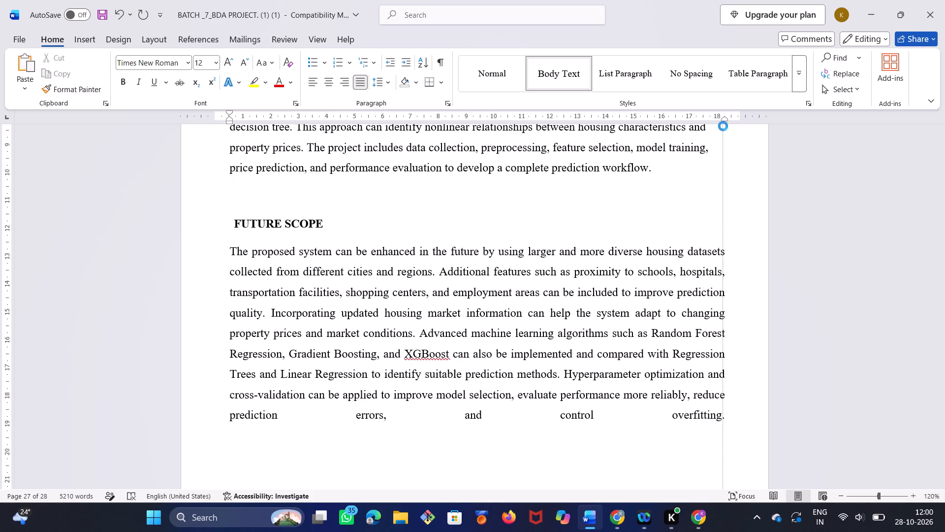
drag(723, 126, 717, 130)
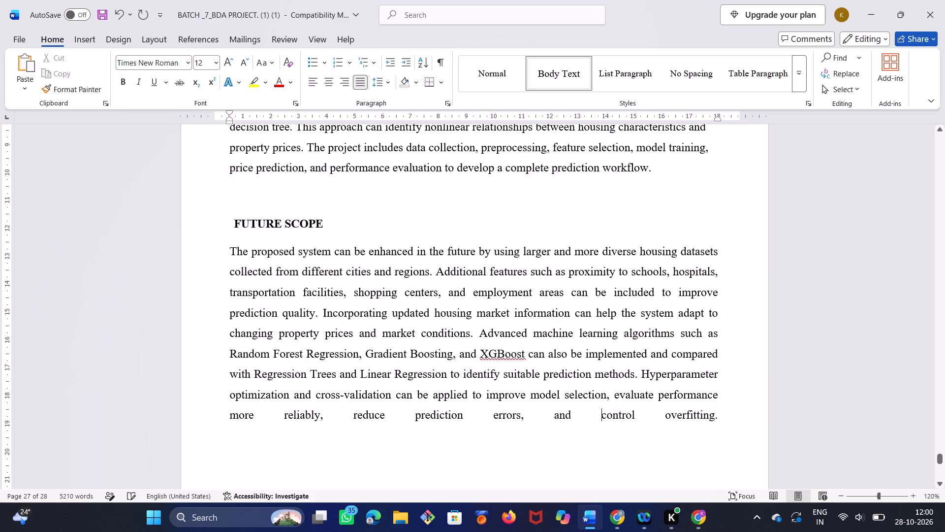
click(738, 402)
Shorten the Future Scope paragraph's last sentence to end at "evaluate performance.", deleting the words after it.
scroll(738, 402, down, 1)
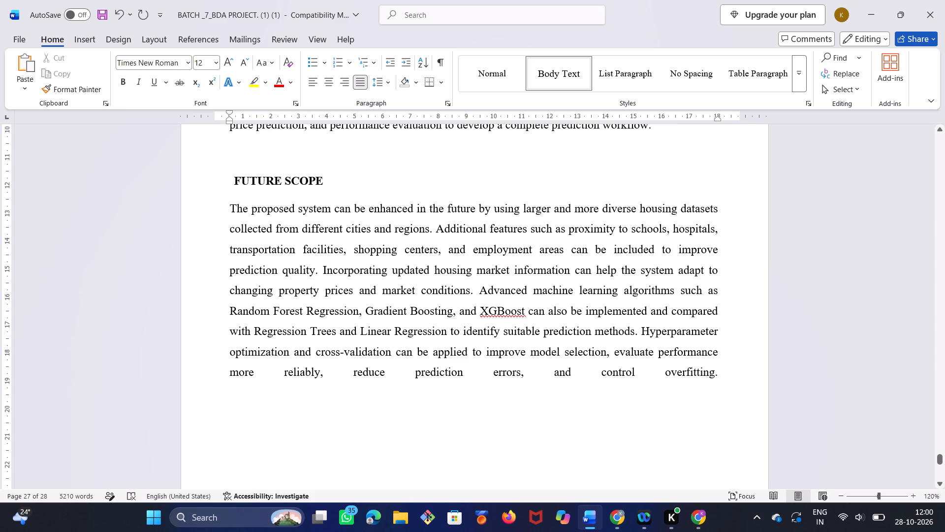
click(720, 380)
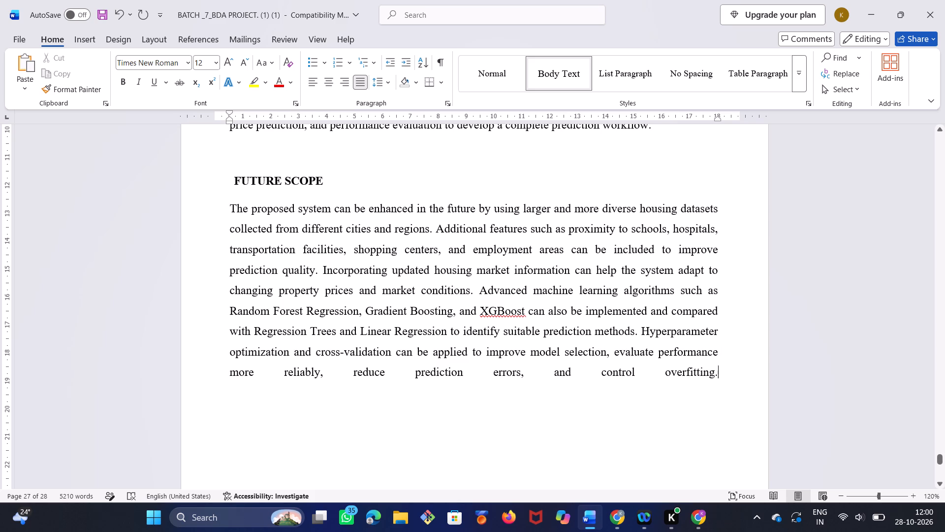
click(717, 376)
key(BackSpace)
key(BackSpace)
key(BackSpace)
key(BackSpace)
key(BackSpace)
key(BackSpace)
key(BackSpace)
key(BackSpace)
key(BackSpace)
key(BackSpace)
key(BackSpace)
key(BackSpace)
key(BackSpace)
key(BackSpace)
key(BackSpace)
key(BackSpace)
key(BackSpace)
key(BackSpace)
key(BackSpace)
key(BackSpace)
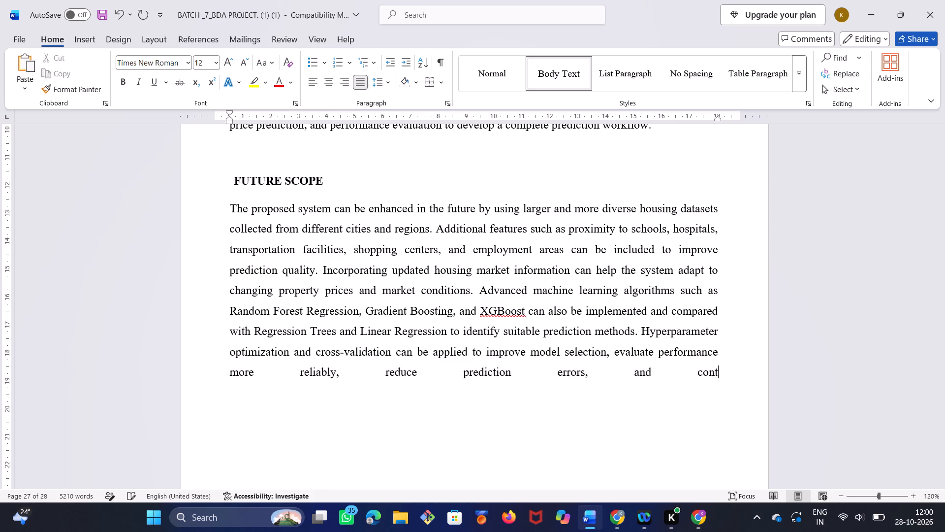
key(BackSpace)
key(BackSpace)
key(BackSpace)
key(BackSpace)
key(BackSpace)
key(BackSpace)
key(BackSpace)
key(BackSpace)
key(BackSpace)
key(BackSpace)
key(BackSpace)
key(BackSpace)
key(BackSpace)
key(BackSpace)
key(BackSpace)
key(BackSpace)
key(BackSpace)
key(BackSpace)
key(BackSpace)
key(BackSpace)
key(BackSpace)
key(BackSpace)
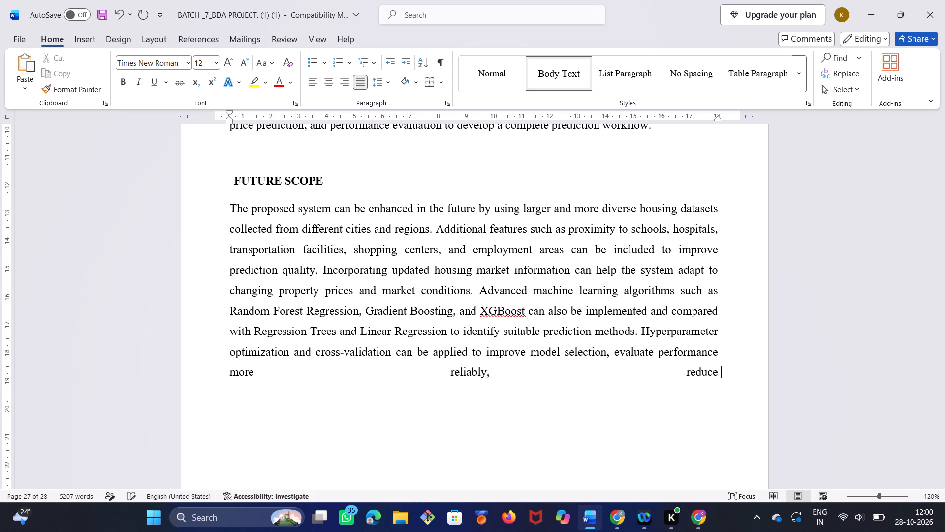
key(BackSpace)
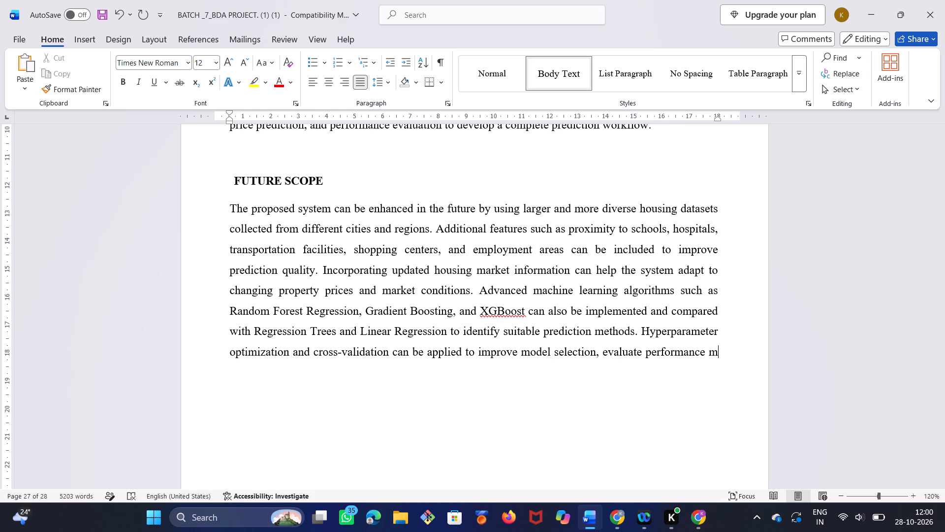
key(BackSpace)
key(BackSpace)
key(period)
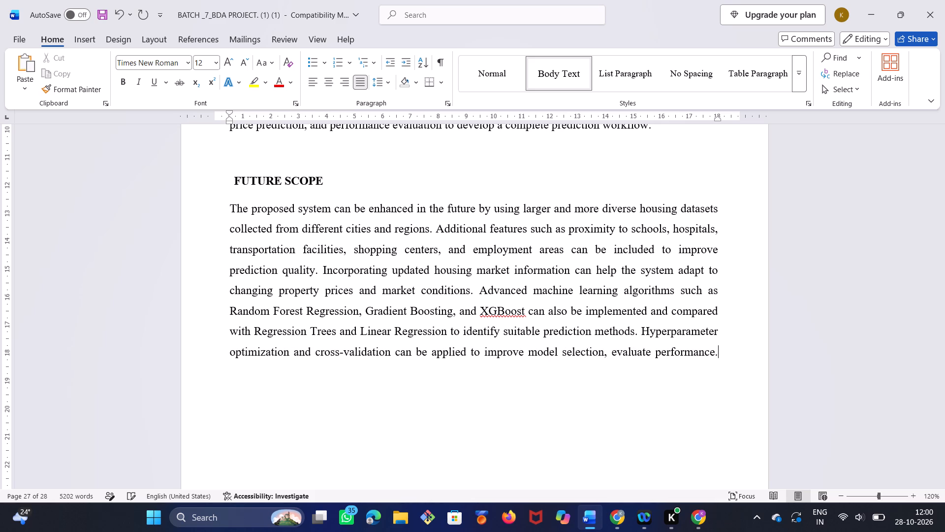
Insert a blank line below the FUTURE SCOPE heading.
scroll(638, 394, up, 1)
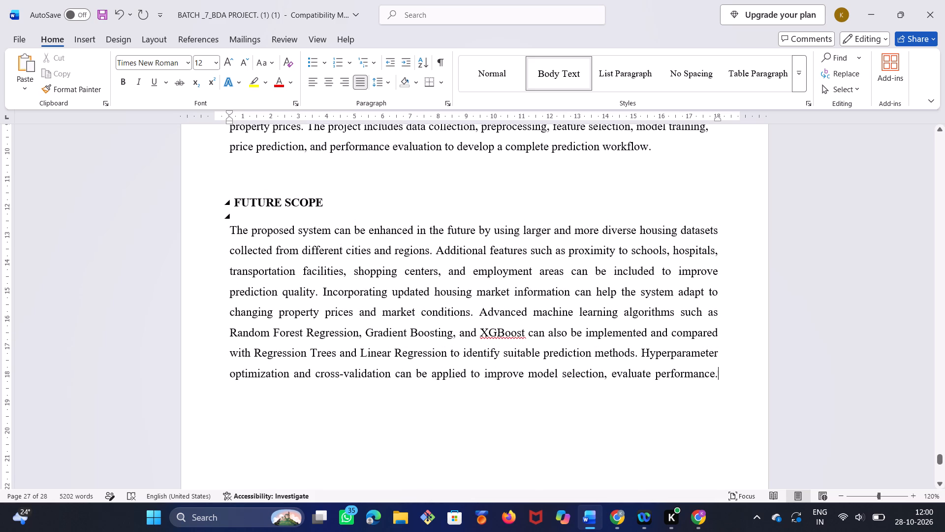
click(330, 202)
key(Return)
Insert a space between "estimation." and "The" in the Chapter 10 conclusion paragraph.
scroll(330, 202, up, 1)
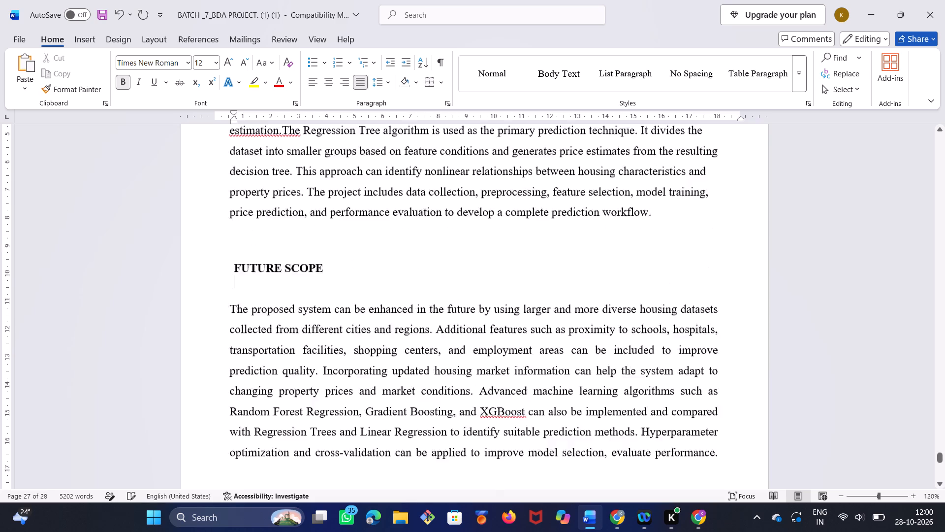
scroll(330, 202, up, 2)
scroll(330, 202, down, 2)
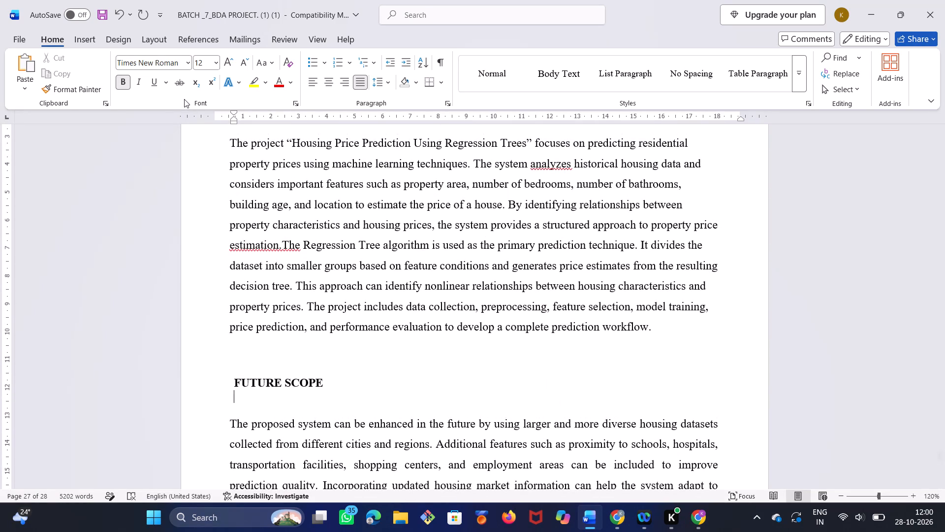
click(283, 246)
key(space)
Correct the flagged word "analyzes" in the conclusion paragraph to "analyses".
scroll(288, 279, up, 1)
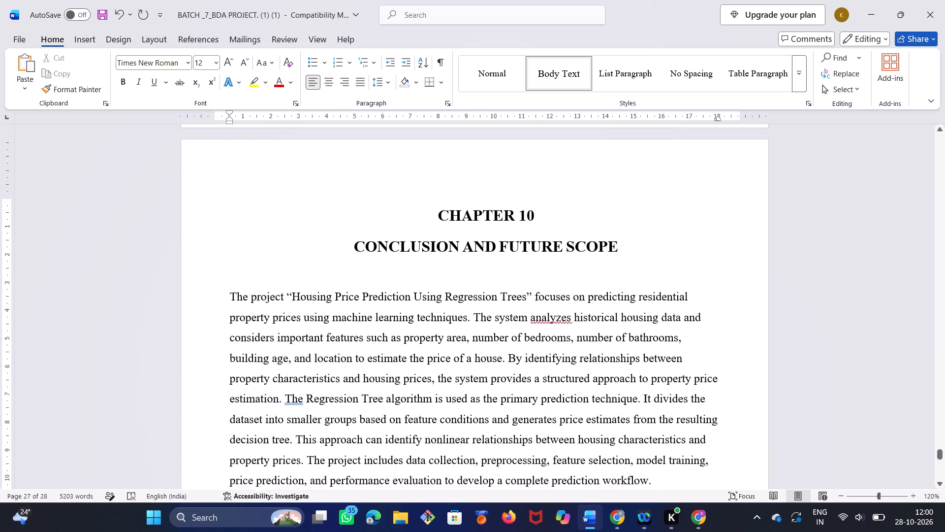
drag(571, 314, 532, 321)
right_click(532, 321)
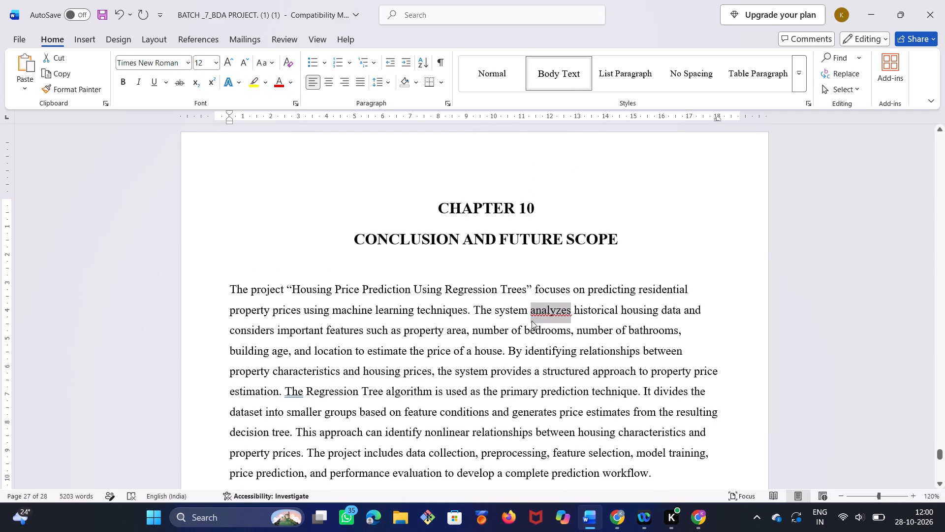
click(498, 44)
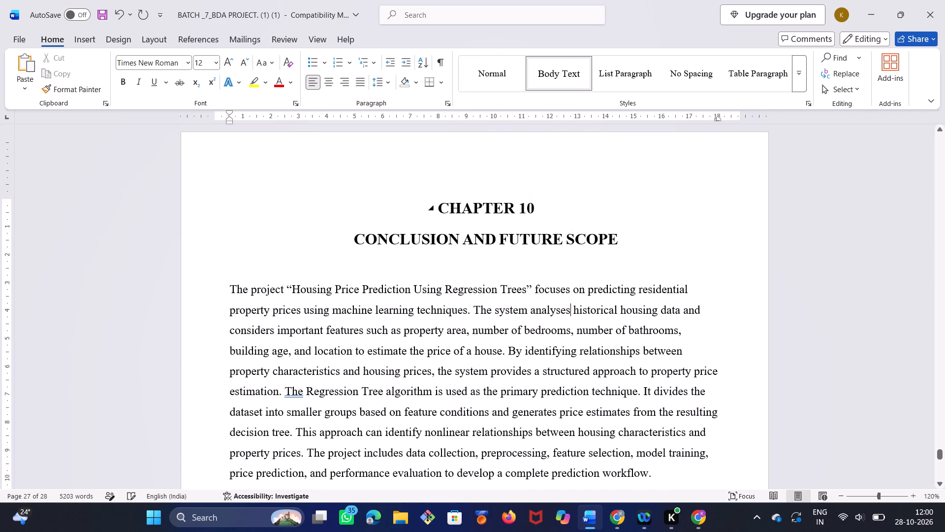
Copy the REFERENCES heading of Chapter 11.
scroll(510, 329, down, 5)
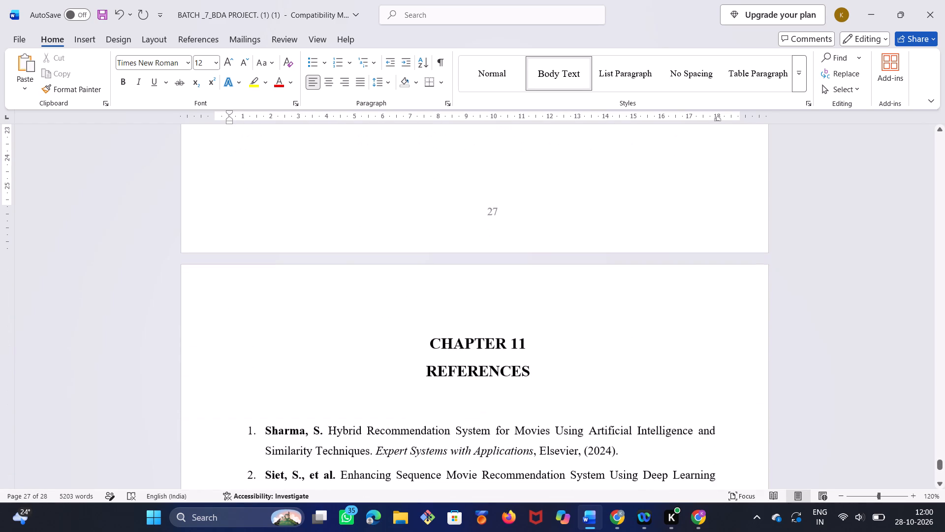
scroll(510, 329, up, 2)
scroll(510, 329, down, 1)
ctrl+scroll(510, 329, up, 1)
ctrl+scroll(510, 329, down, 1)
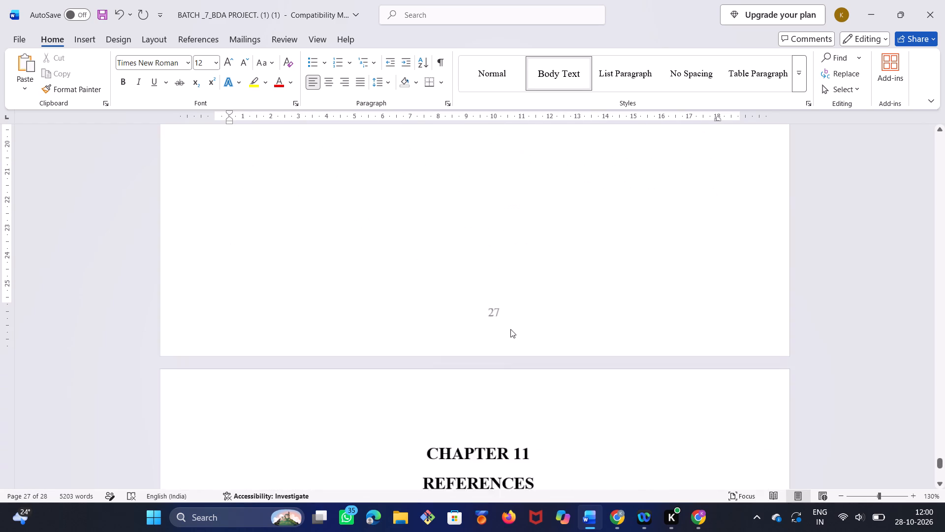
scroll(510, 329, down, 1)
ctrl+scroll(510, 329, down, 1)
scroll(510, 329, down, 1)
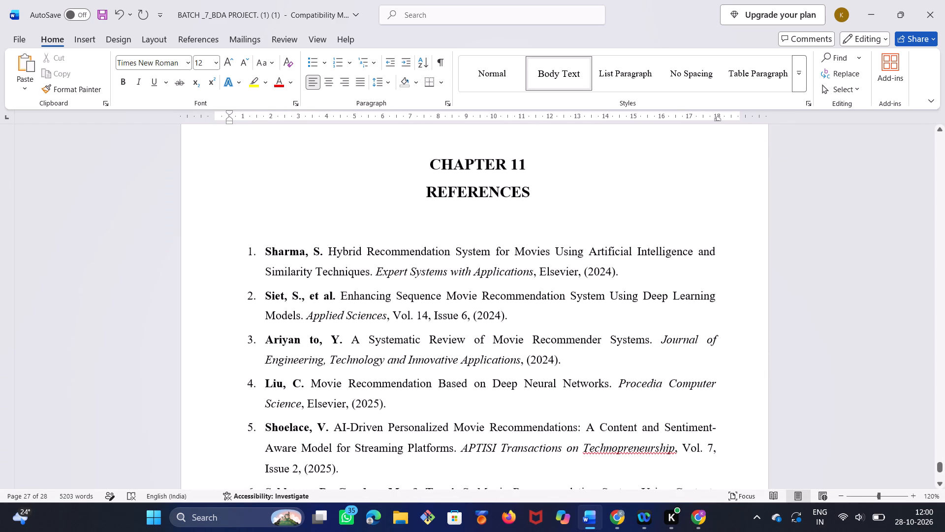
drag(426, 193, 541, 193)
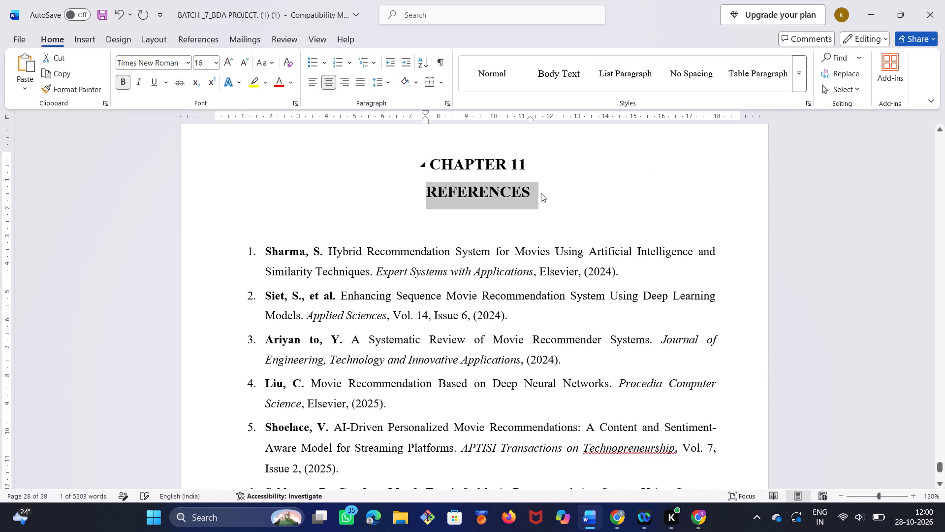
key(ctrl+c)
scroll(512, 332, up, 3)
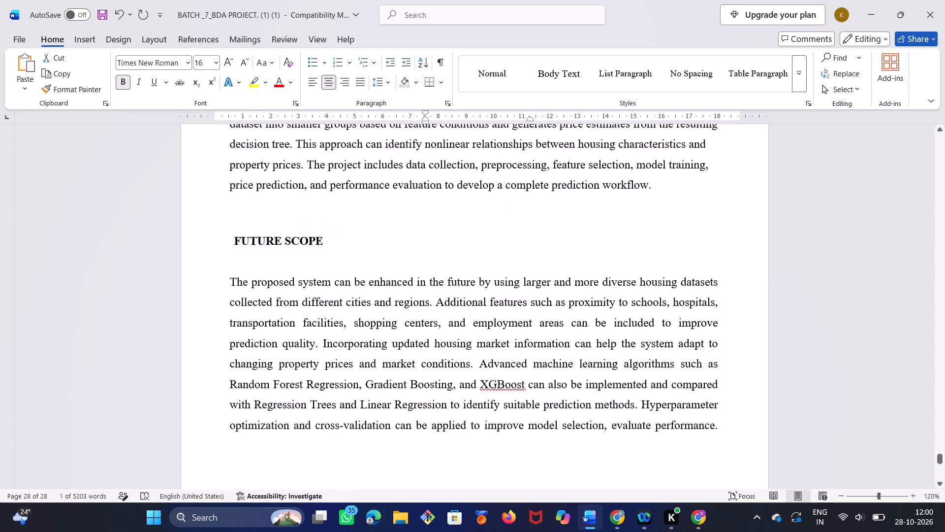
scroll(512, 332, up, 2)
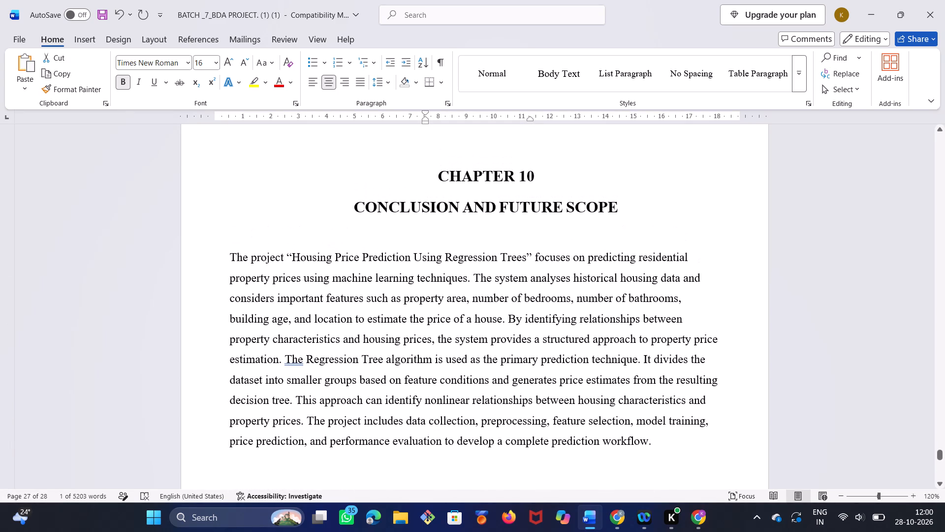
scroll(512, 332, down, 2)
click(614, 523)
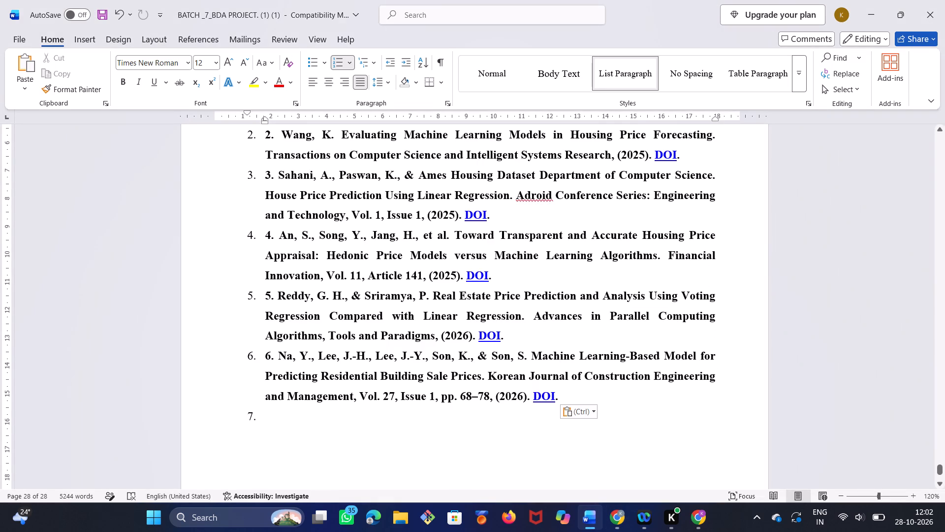
scroll(560, 448, up, 1)
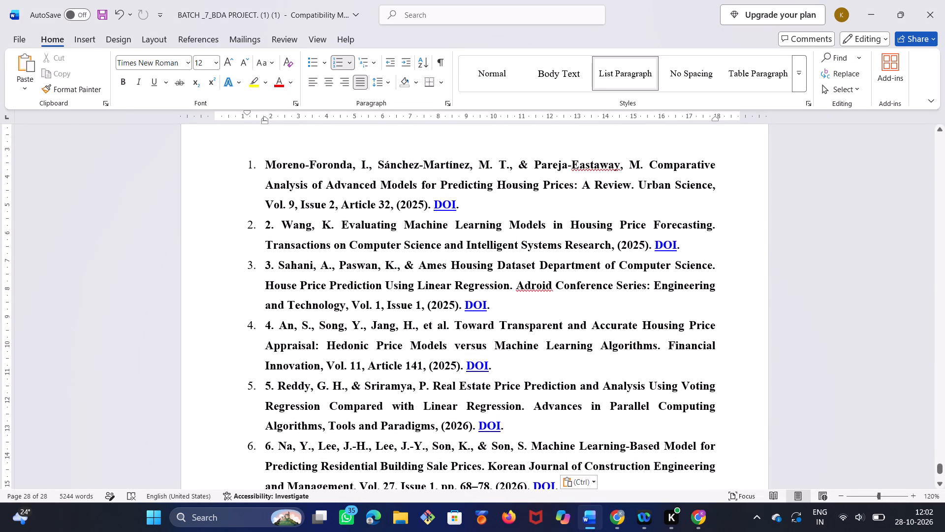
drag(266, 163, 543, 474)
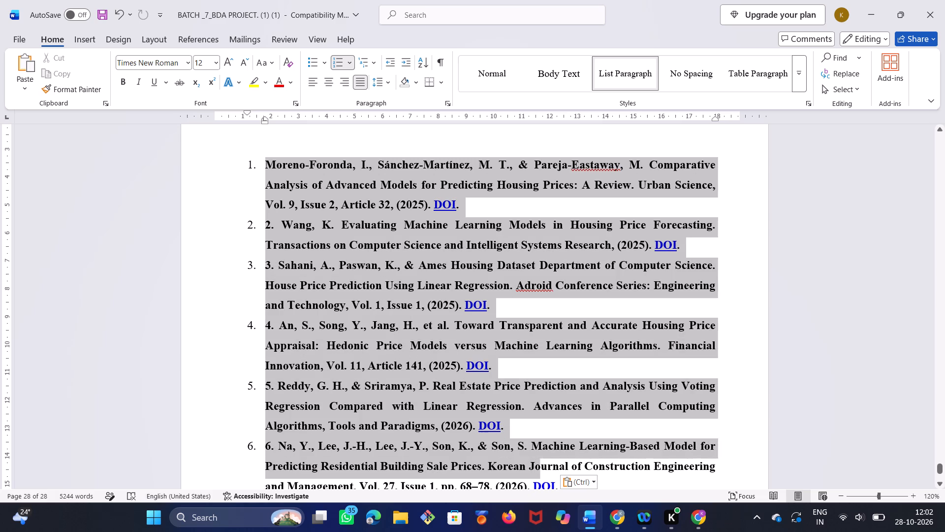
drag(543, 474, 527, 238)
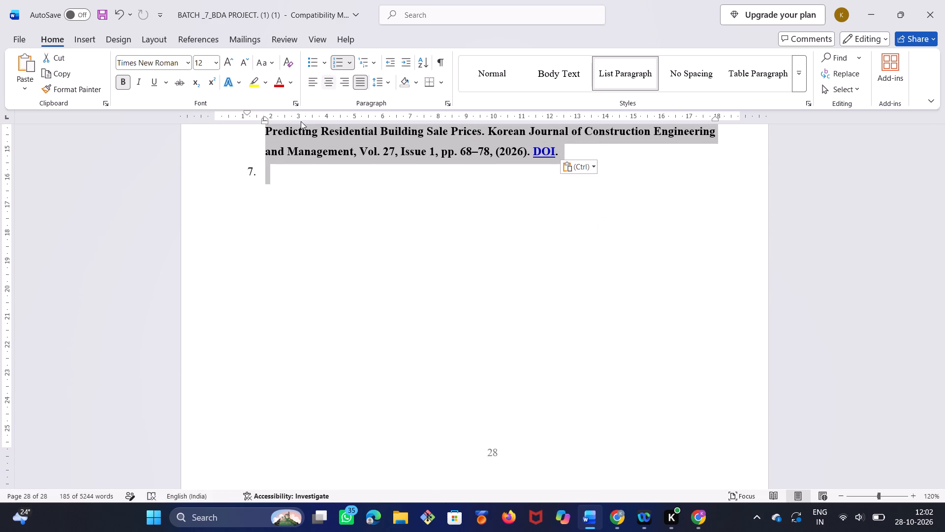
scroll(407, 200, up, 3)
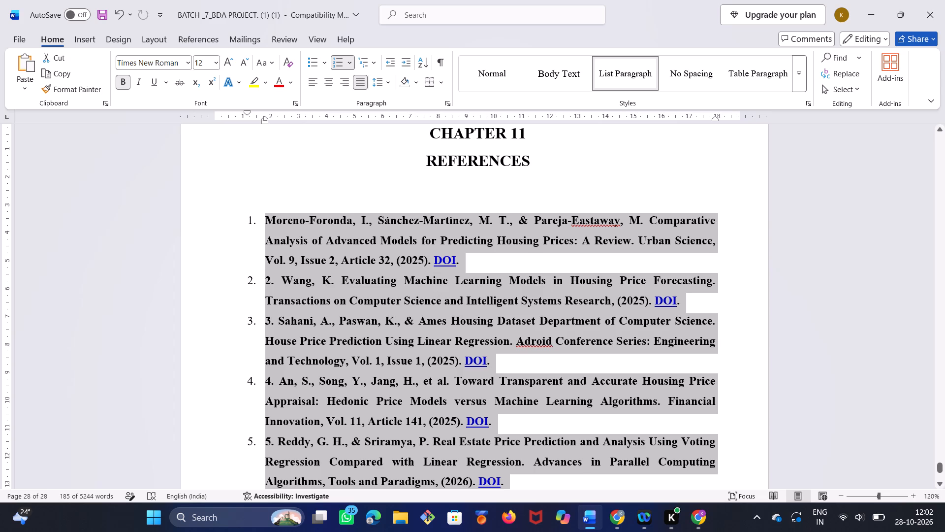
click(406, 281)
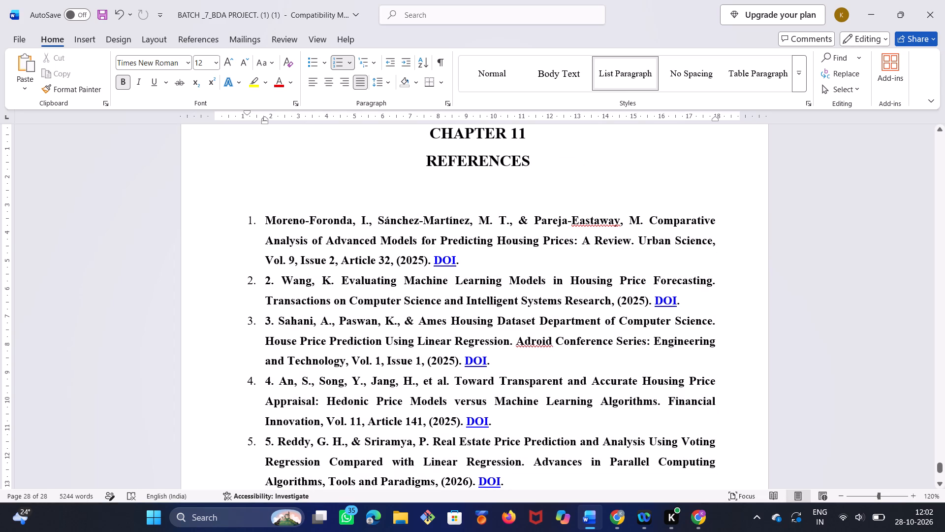
Remove the bold formatting from all six housing price references under Chapter 11.
drag(262, 220, 447, 283)
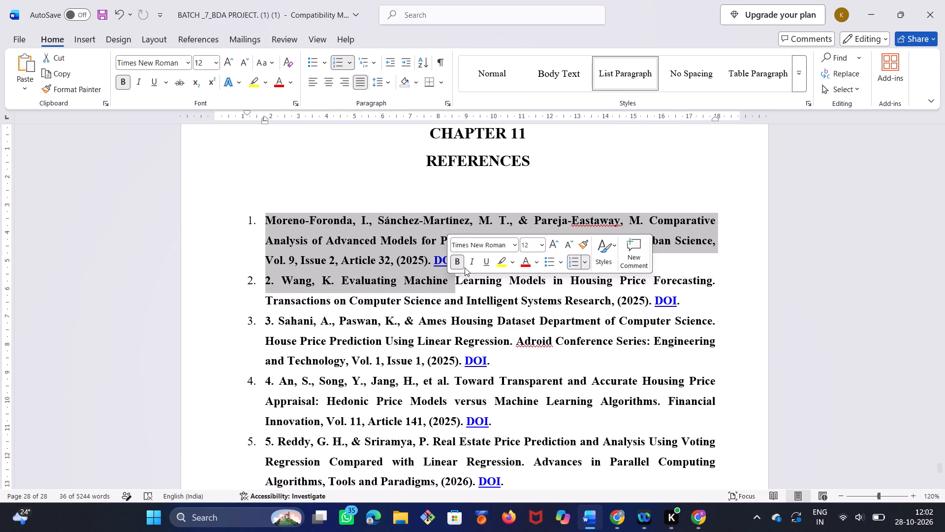
click(459, 265)
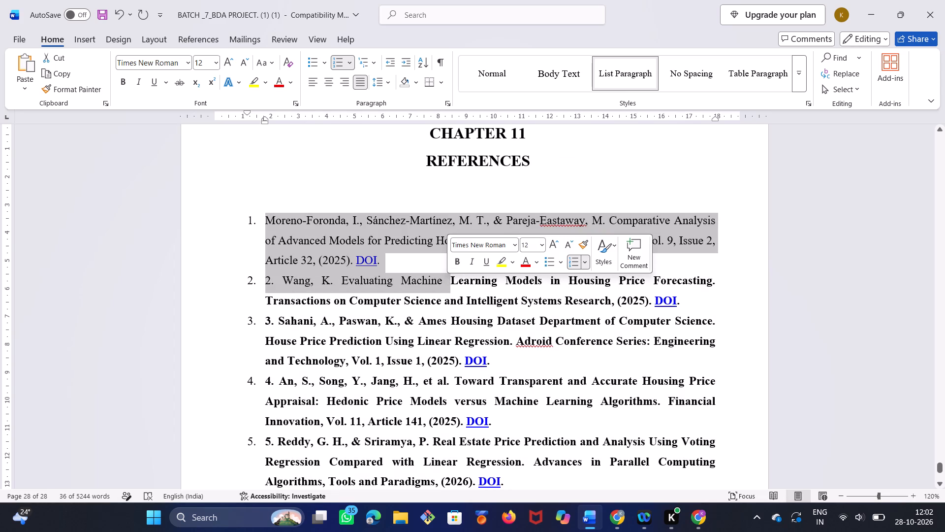
click(460, 300)
drag(449, 282, 498, 422)
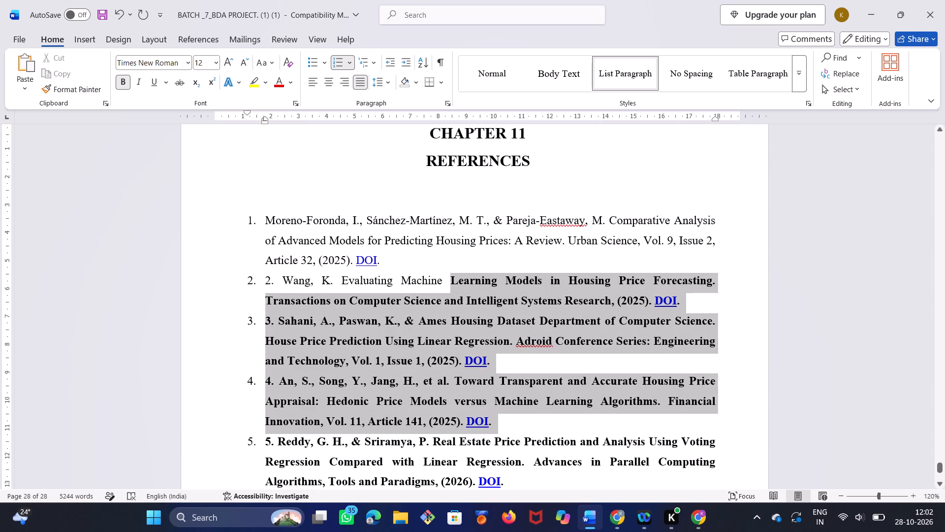
drag(498, 422, 520, 304)
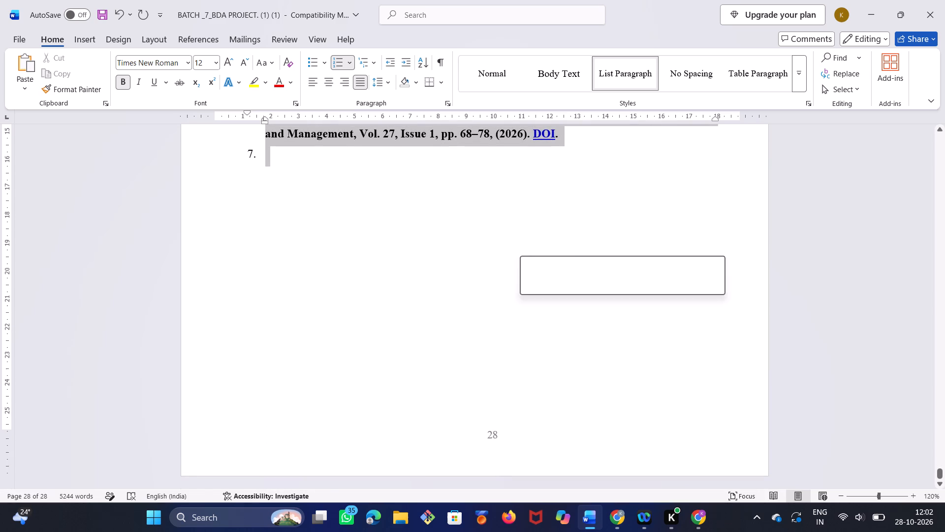
click(525, 292)
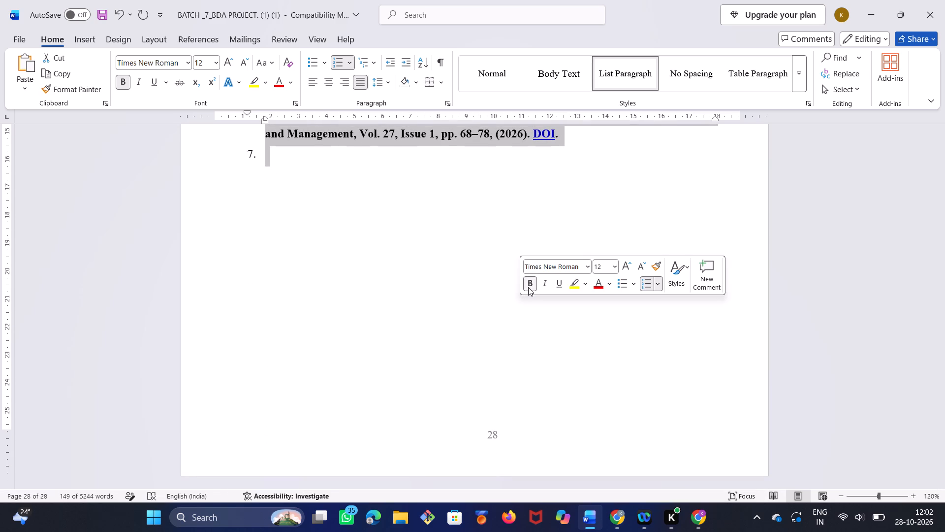
click(528, 287)
Delete the DOI links and their trailing periods from the ends of references 6 and 5.
scroll(528, 287, up, 1)
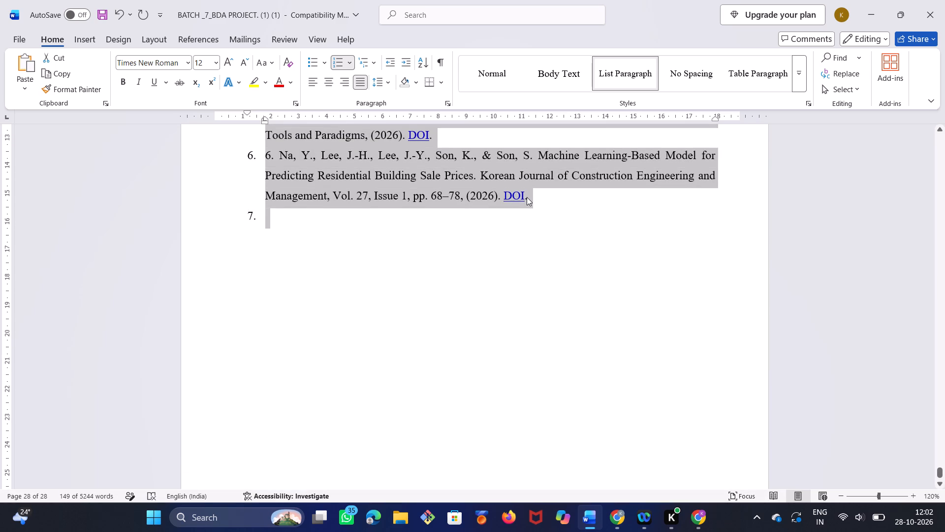
click(527, 197)
key(BackSpace)
key(BackSpace)
key(BackSpace)
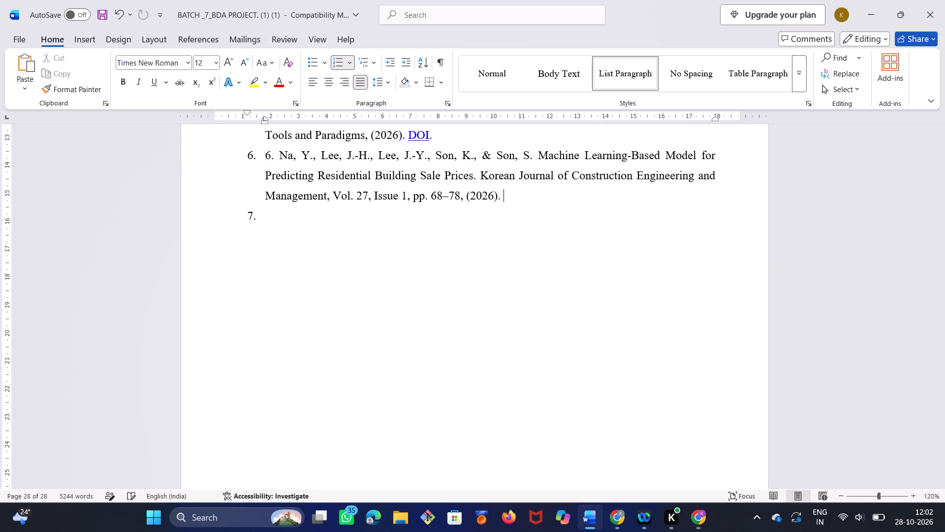
scroll(527, 197, up, 1)
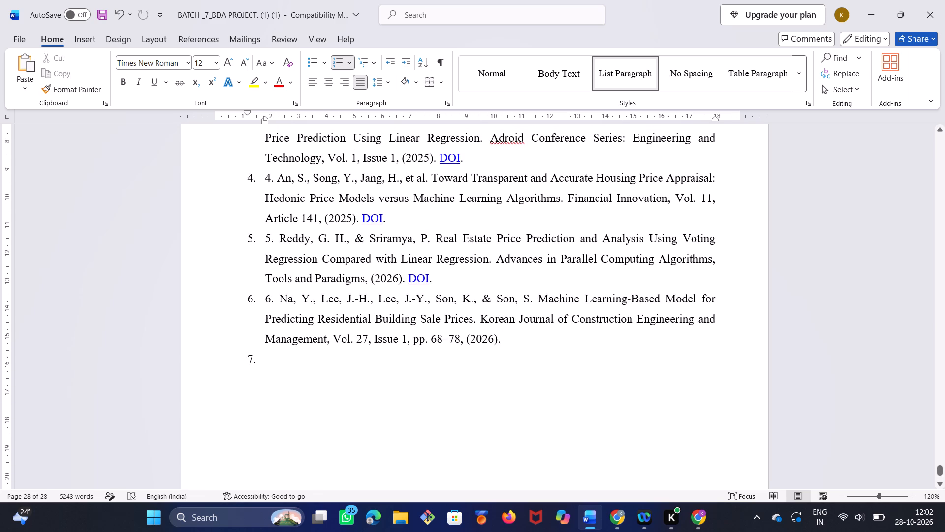
click(436, 281)
key(BackSpace)
key(BackSpace)
key(BackSpace)
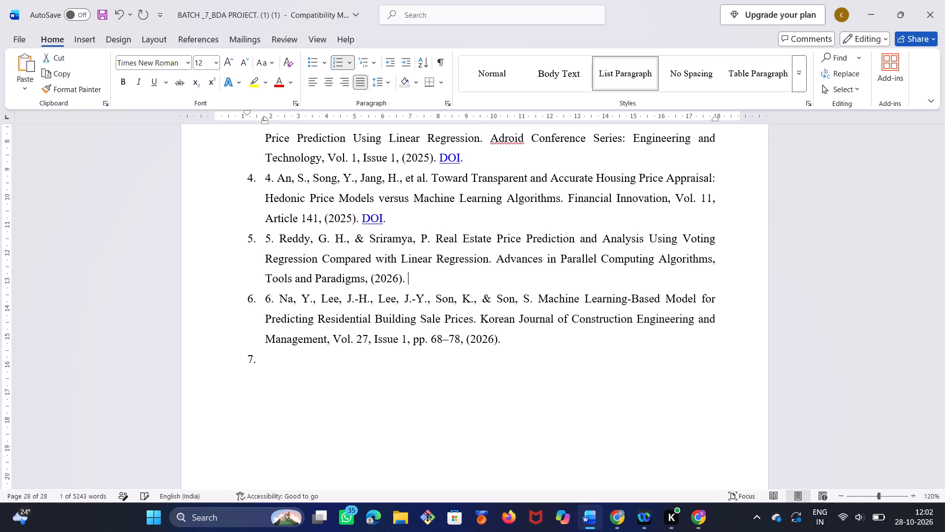
Delete the DOI links and their trailing periods from the ends of references 3 and 4.
scroll(436, 281, up, 1)
click(462, 311)
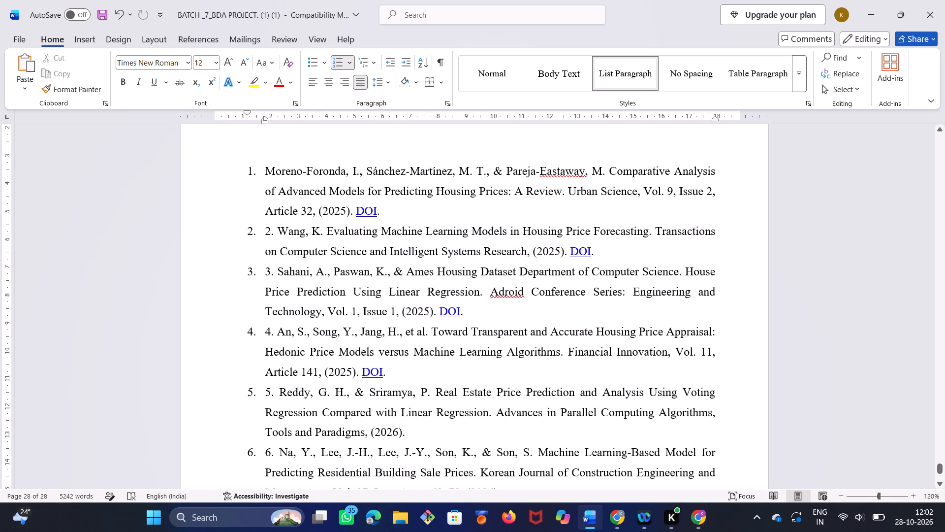
key(BackSpace)
key(BackSpace)
key(BackSpace)
click(382, 374)
key(Right)
key(BackSpace)
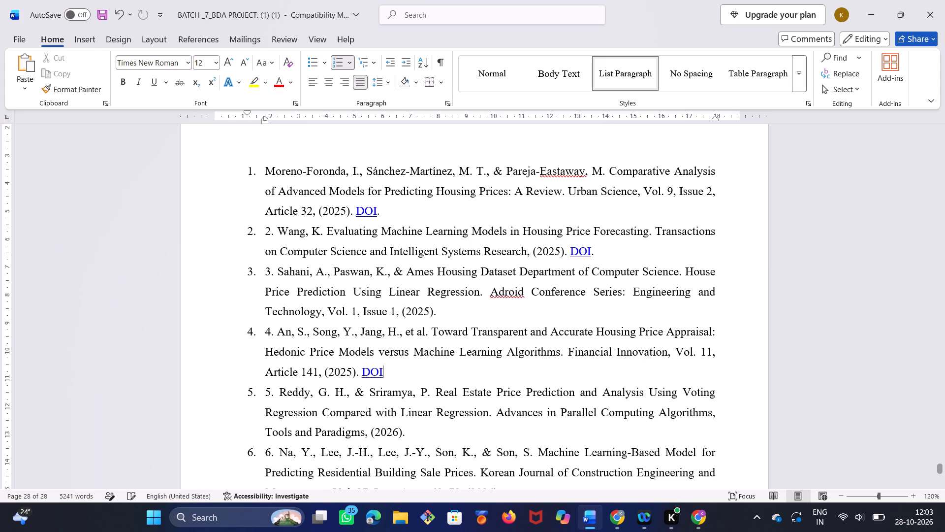
key(BackSpace)
key(BackSpace)
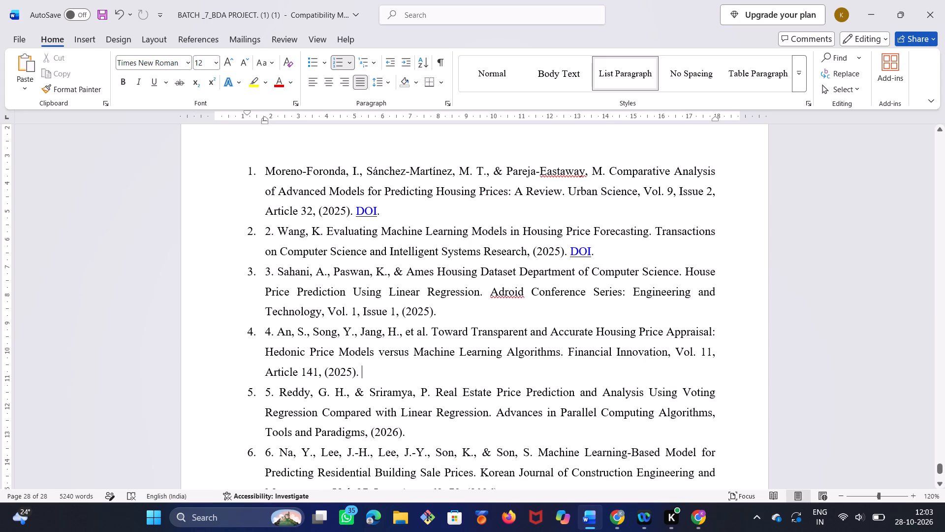
Delete the DOI links and their trailing periods from the ends of references 2 and 1.
click(596, 254)
key(BackSpace)
key(BackSpace)
key(BackSpace)
click(380, 211)
key(BackSpace)
key(BackSpace)
key(BackSpace)
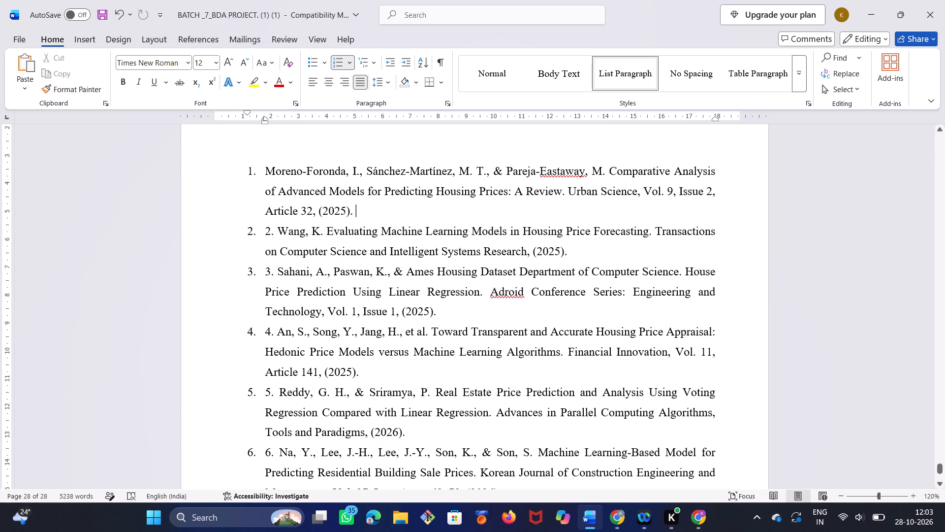
Insert an unnumbered blank line after reference 1 and another after reference 2.
key(Return)
key(BackSpace)
key(BackSpace)
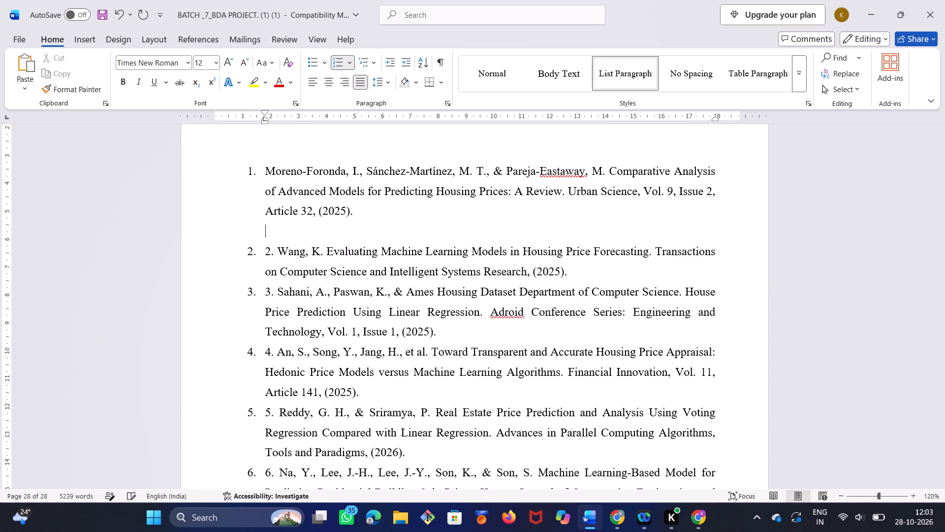
scroll(375, 229, down, 1)
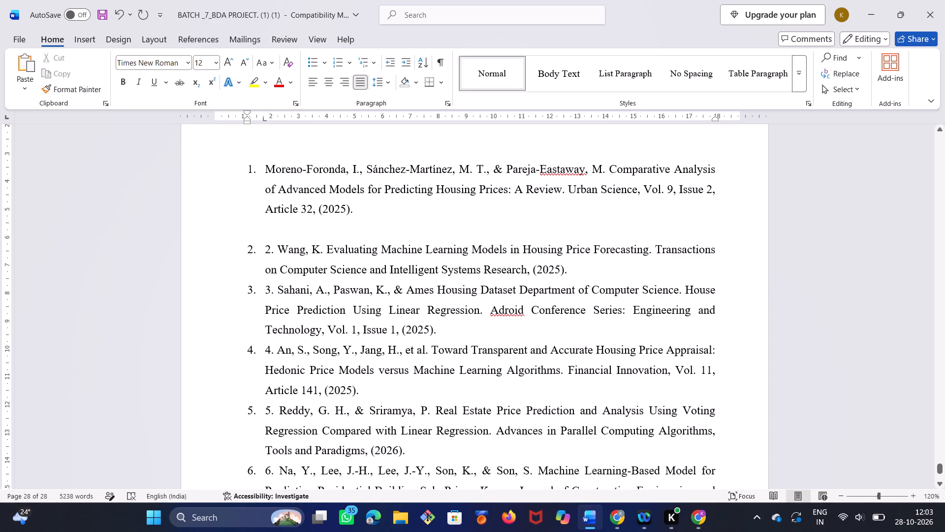
scroll(375, 229, down, 1)
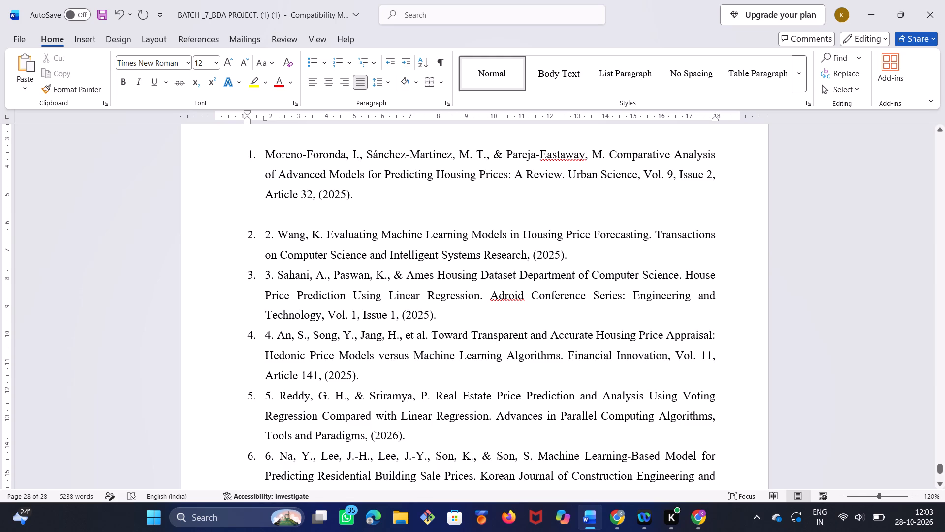
click(569, 258)
key(Return)
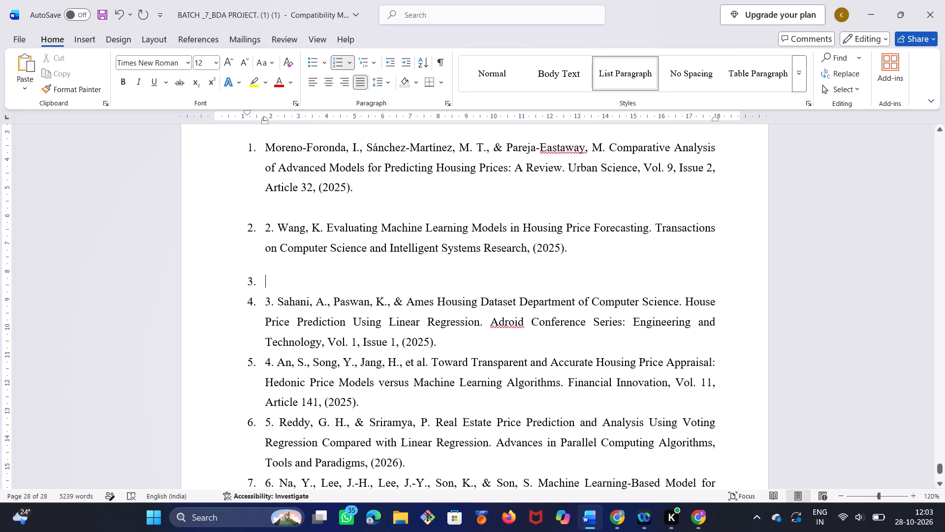
key(BackSpace)
key(BackSpace)
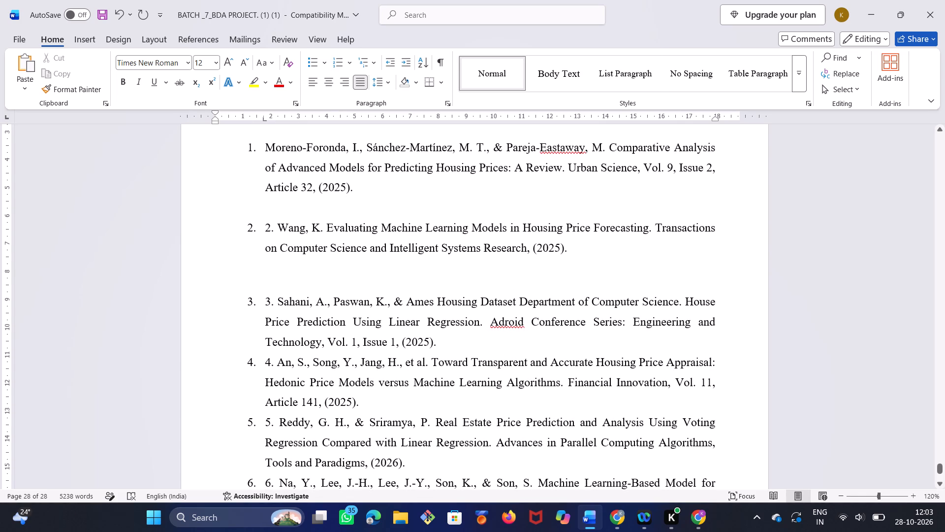
Insert an unnumbered blank line after reference 3 and another after reference 4.
click(439, 341)
key(Return)
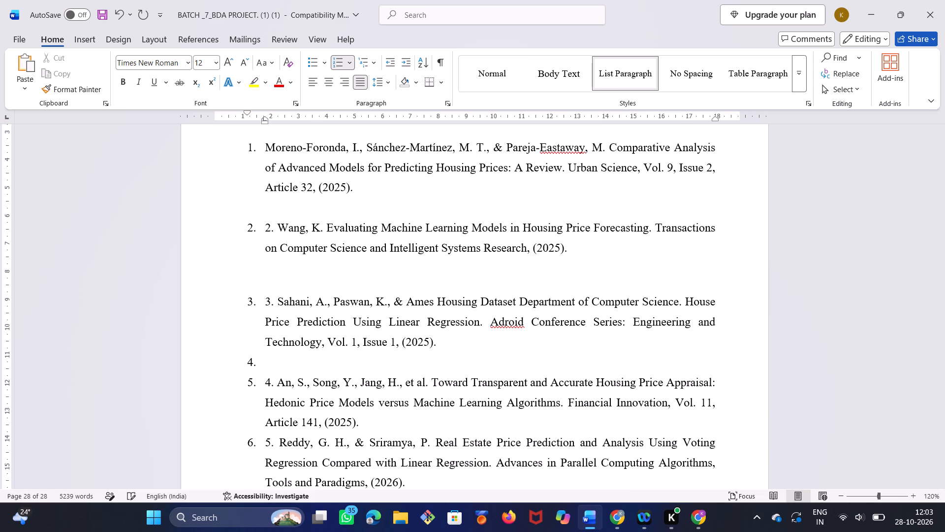
key(BackSpace)
key(BackSpace)
scroll(439, 341, down, 1)
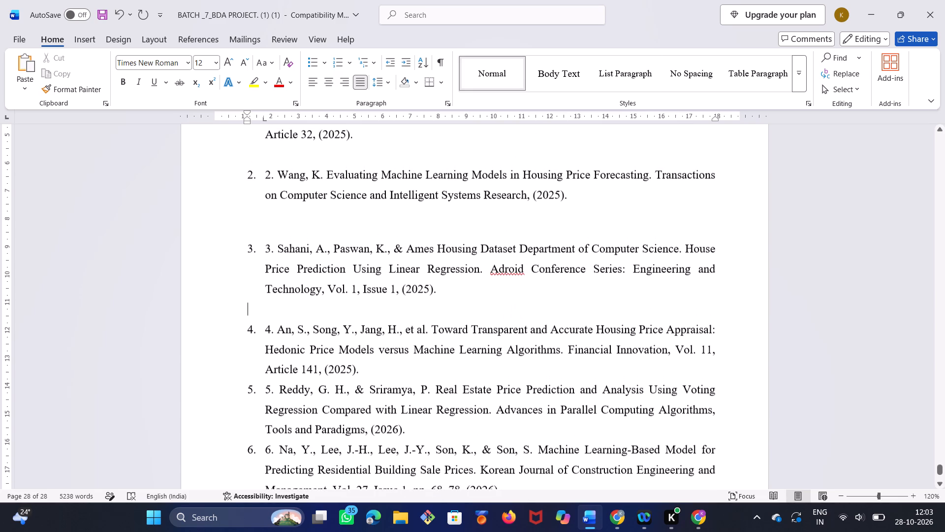
click(362, 373)
key(Return)
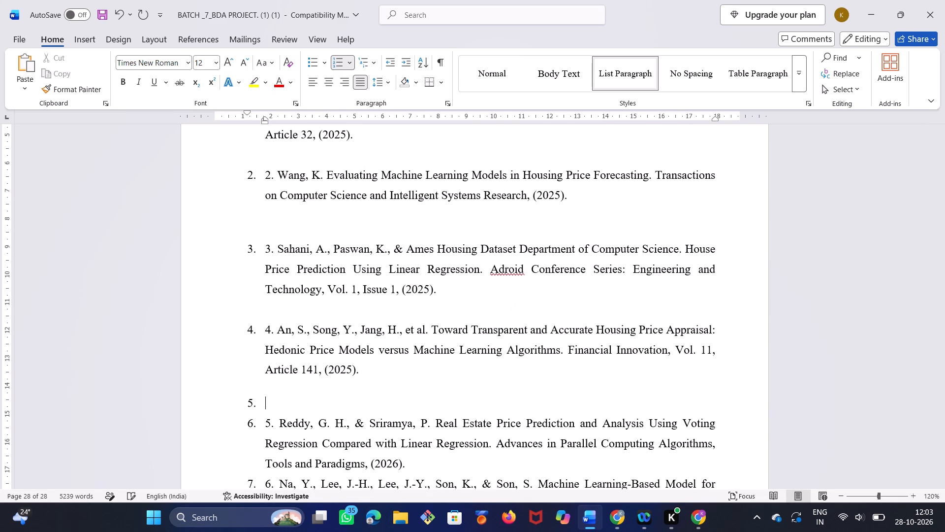
key(BackSpace)
key(BackSpace)
Insert an unnumbered blank line between references 5 and 6.
scroll(362, 373, down, 2)
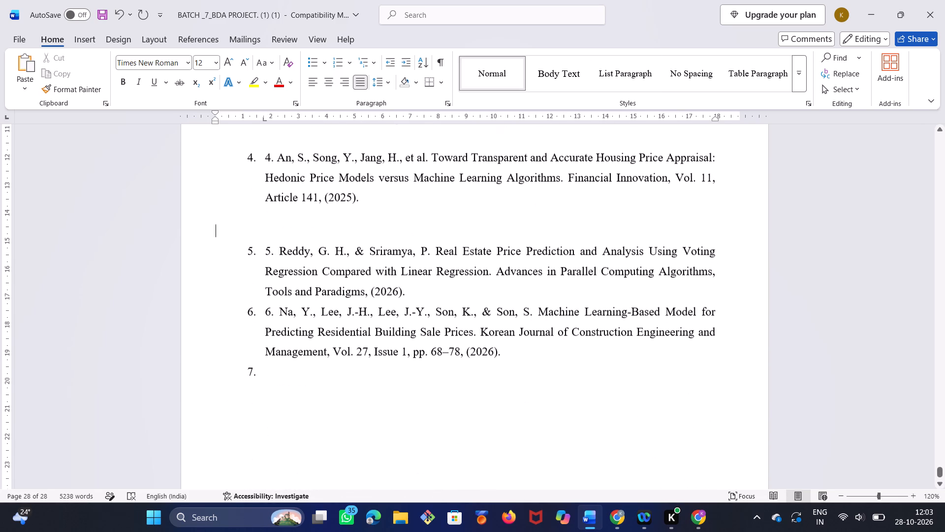
click(407, 294)
key(Return)
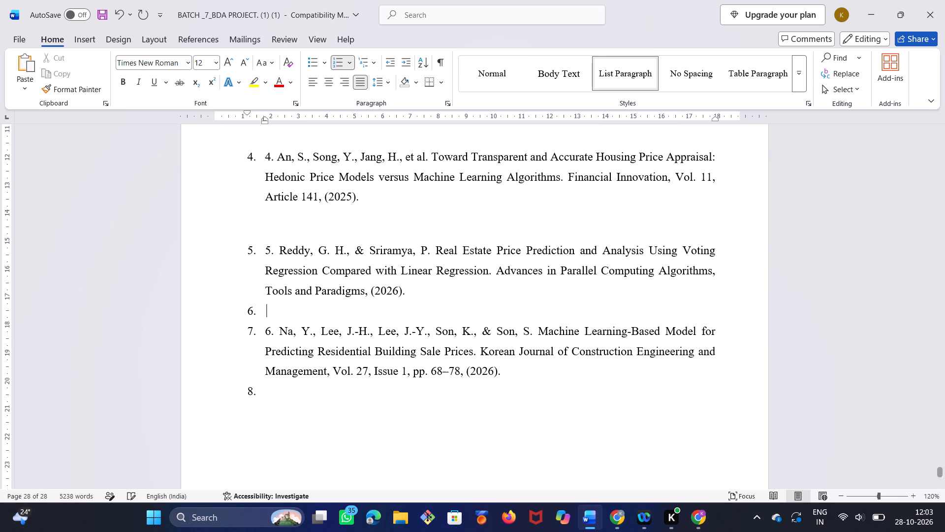
key(BackSpace)
key(BackSpace)
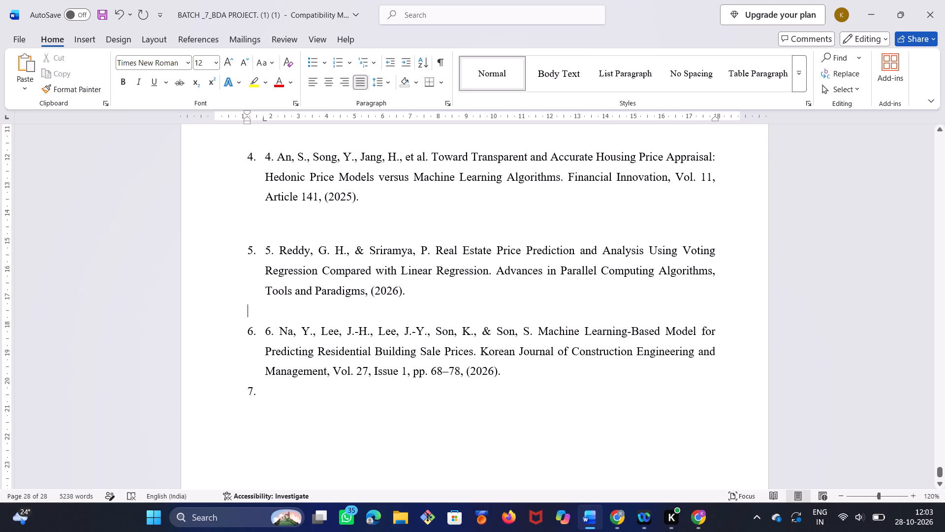
Remove the list number from the empty item 7 below the last reference.
scroll(274, 401, down, 2)
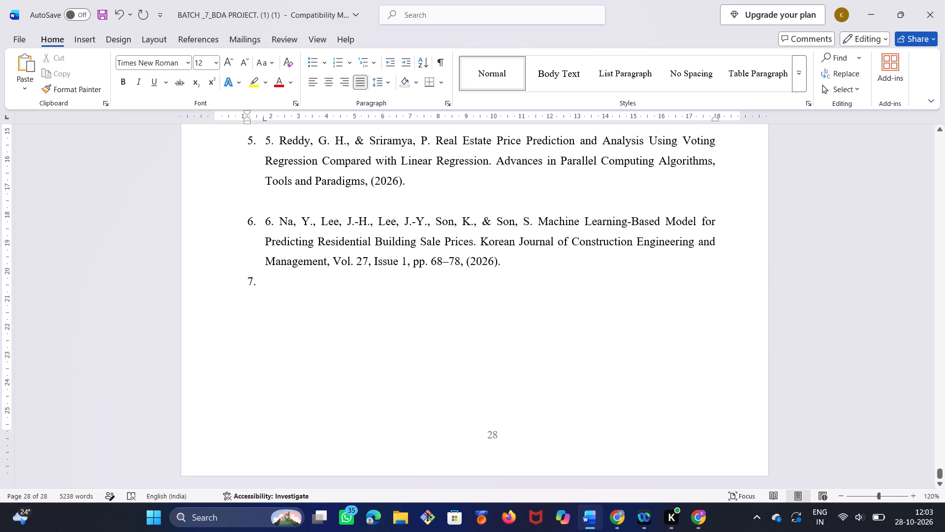
click(263, 283)
key(BackSpace)
key(BackSpace)
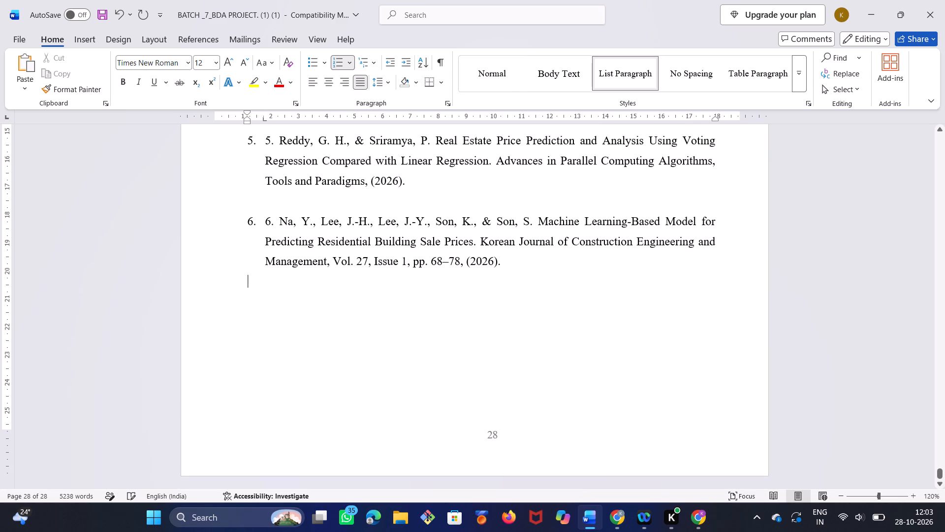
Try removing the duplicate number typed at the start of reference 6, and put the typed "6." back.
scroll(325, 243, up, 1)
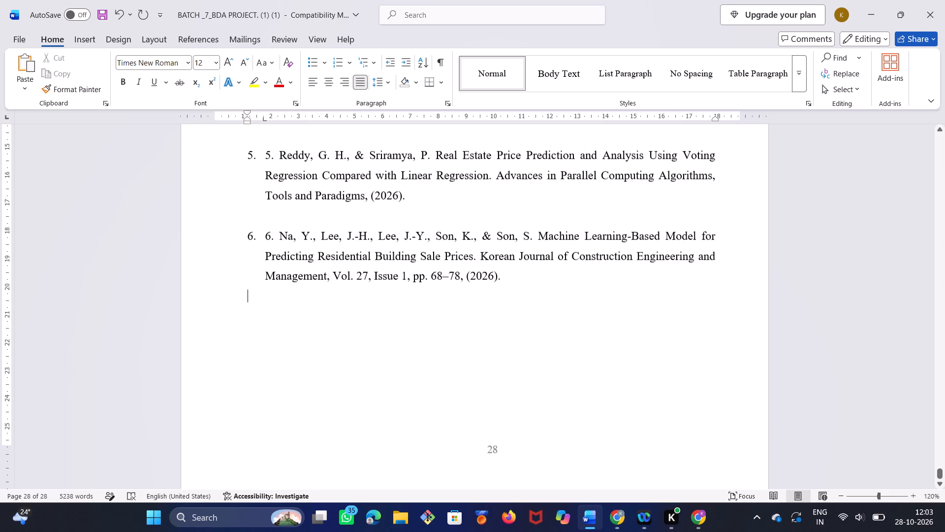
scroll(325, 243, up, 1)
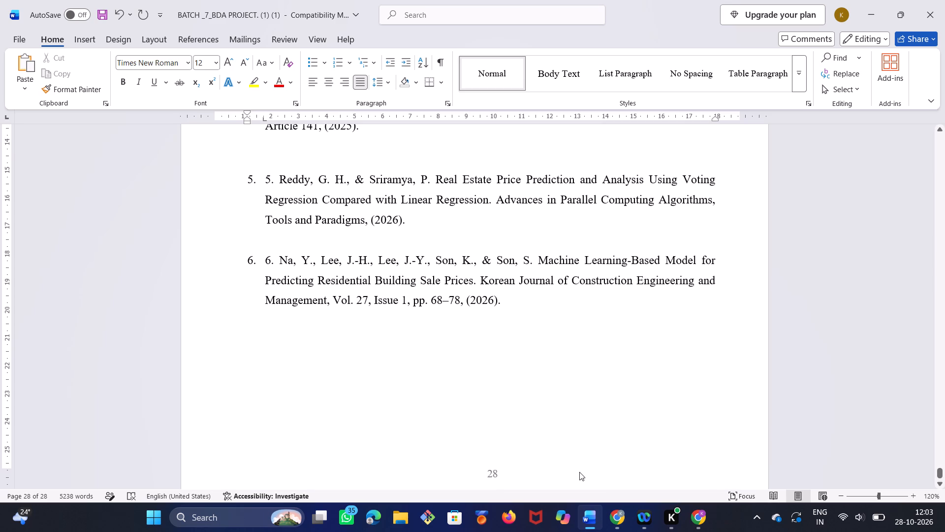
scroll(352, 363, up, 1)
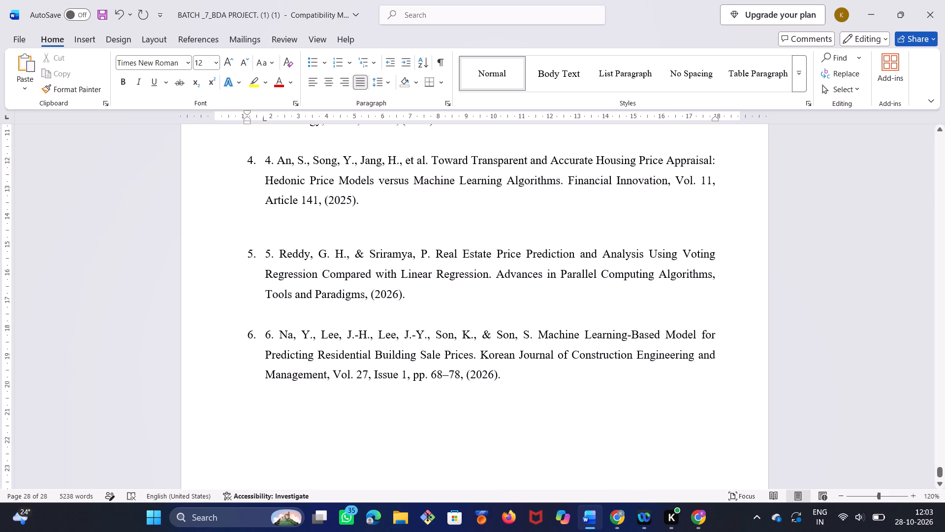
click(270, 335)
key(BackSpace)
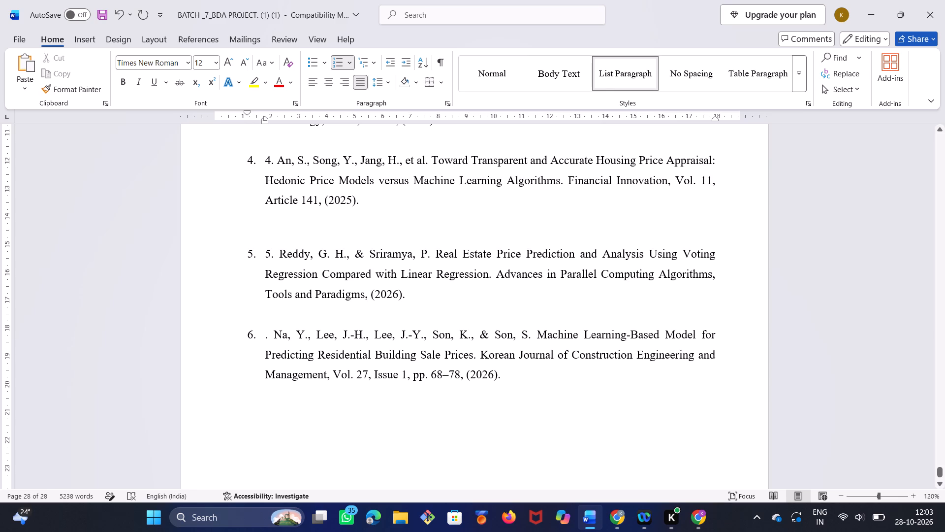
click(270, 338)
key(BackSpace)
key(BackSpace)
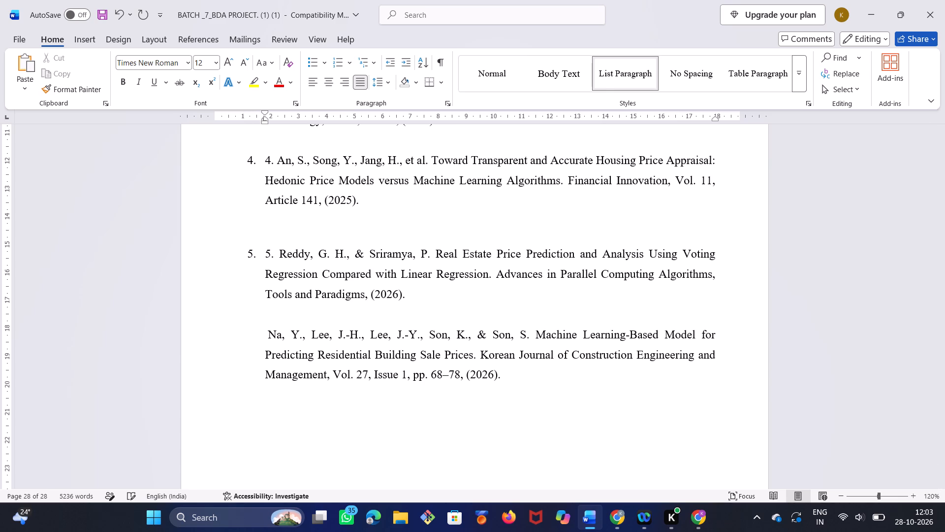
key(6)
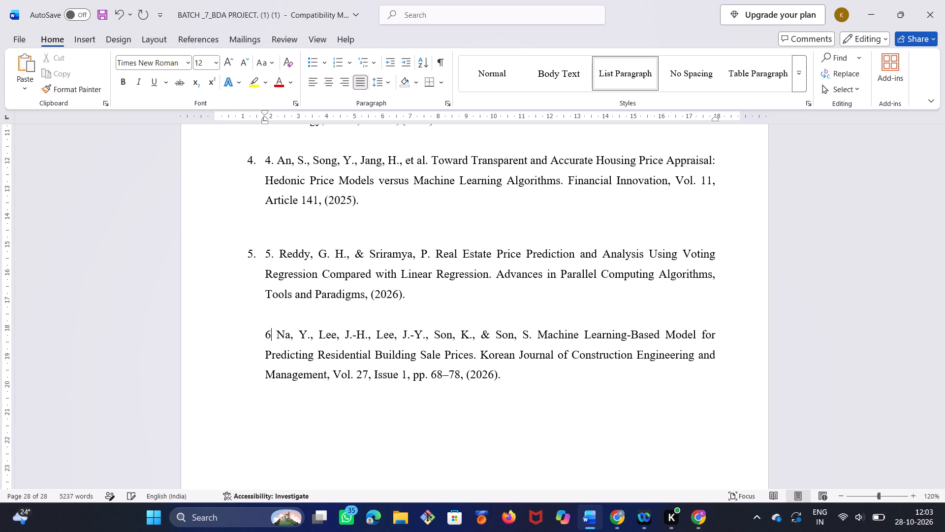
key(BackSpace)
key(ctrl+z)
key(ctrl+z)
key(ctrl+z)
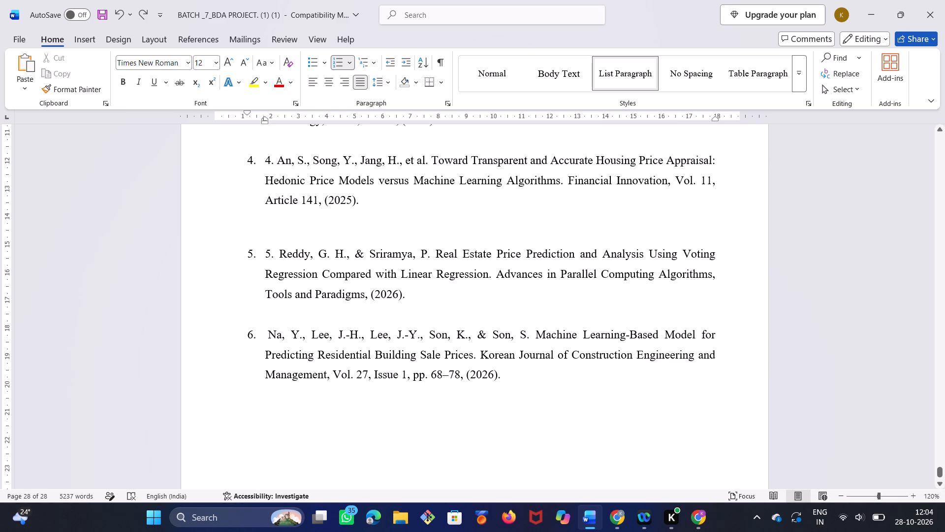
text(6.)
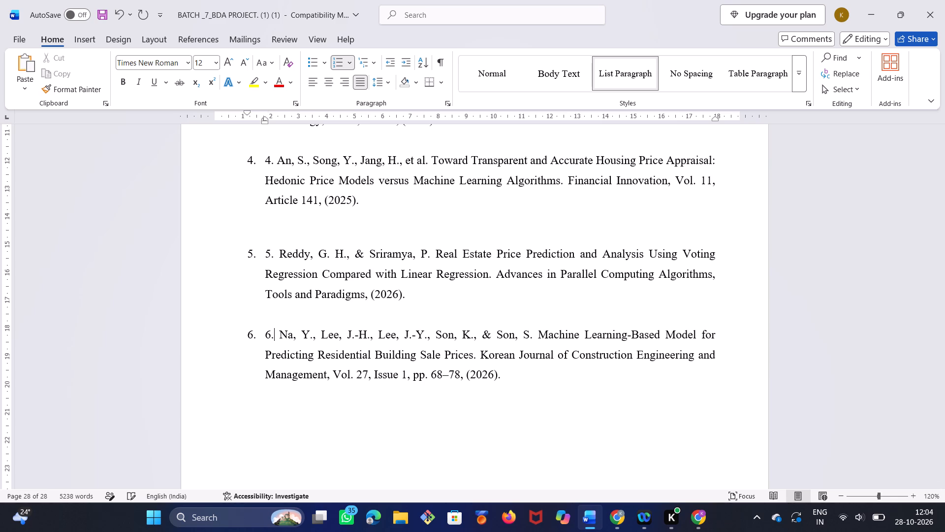
Delete the duplicate typed numbers "2." and "3." from the start of references 2 and 3, keeping the automatic list numbers.
scroll(273, 299, up, 2)
scroll(273, 299, down, 1)
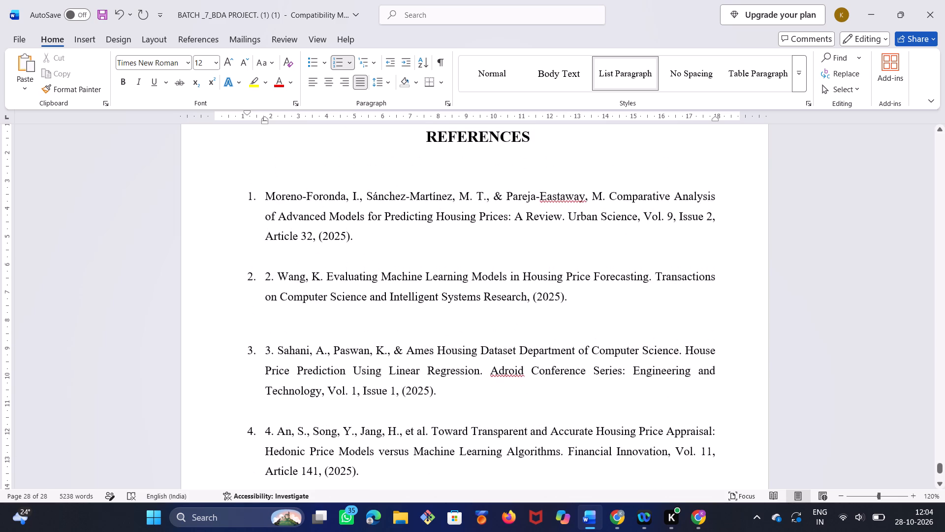
scroll(273, 299, down, 1)
scroll(274, 200, up, 1)
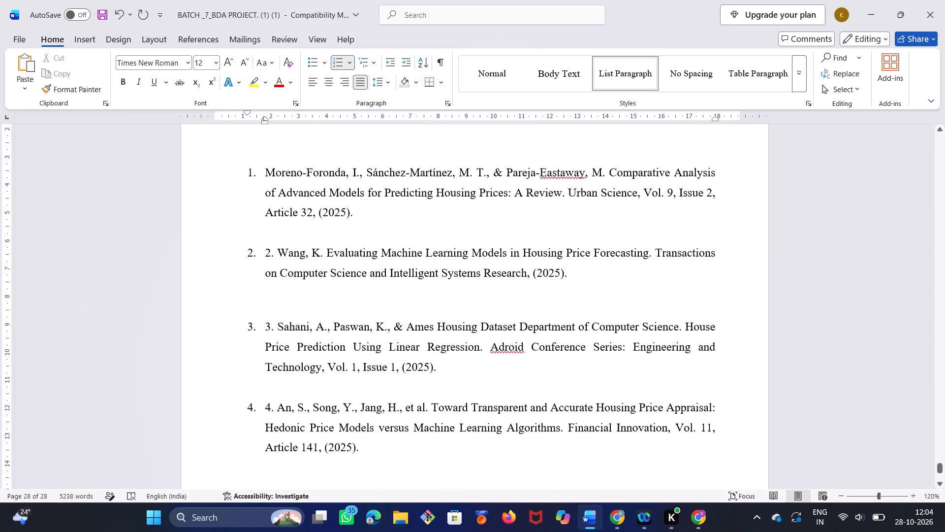
click(270, 251)
key(BackSpace)
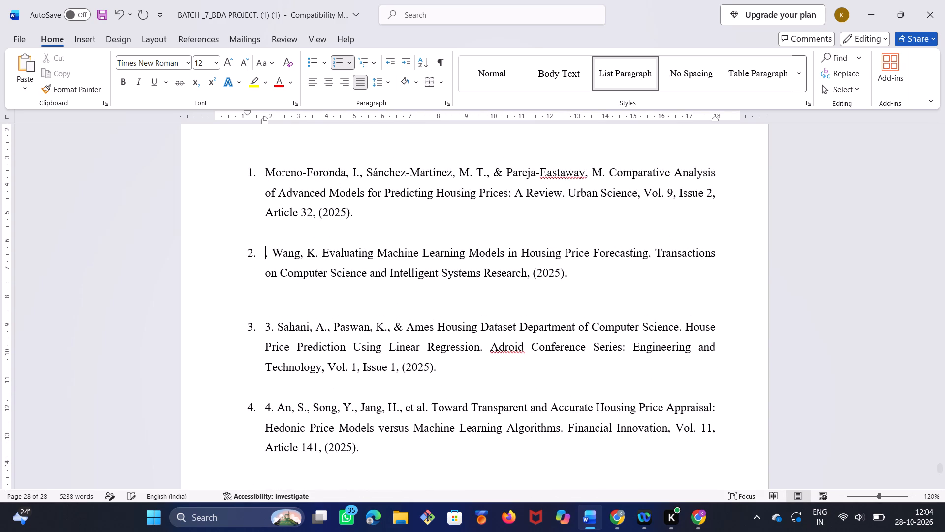
key(Right)
key(BackSpace)
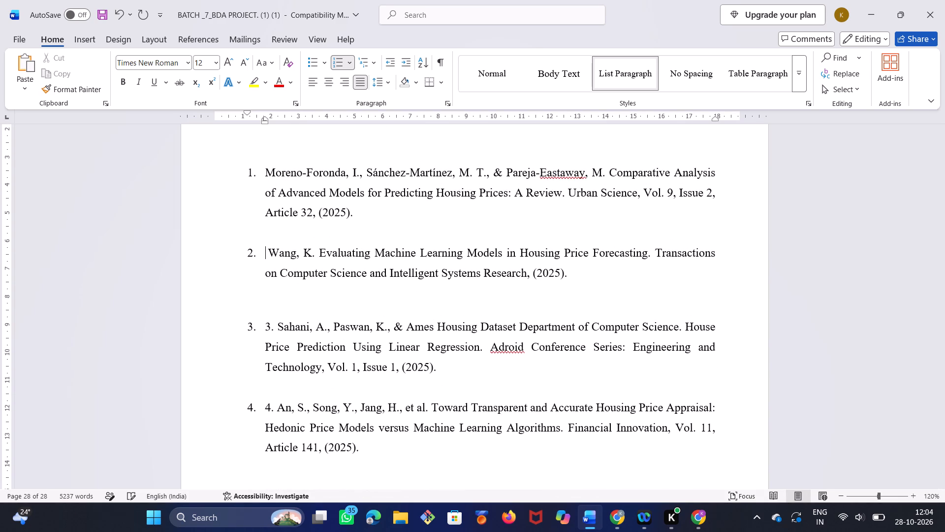
click(272, 330)
key(Right)
key(BackSpace)
key(BackSpace)
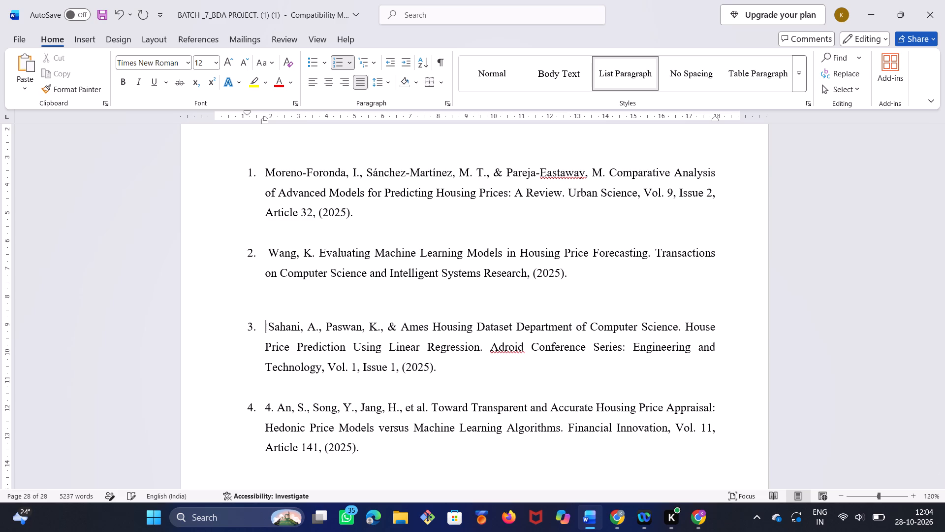
Delete the duplicate typed numbers "4.", "5." and "6." from references 4, 5 and 6, keeping the automatic list numbers.
scroll(272, 330, down, 1)
click(276, 359)
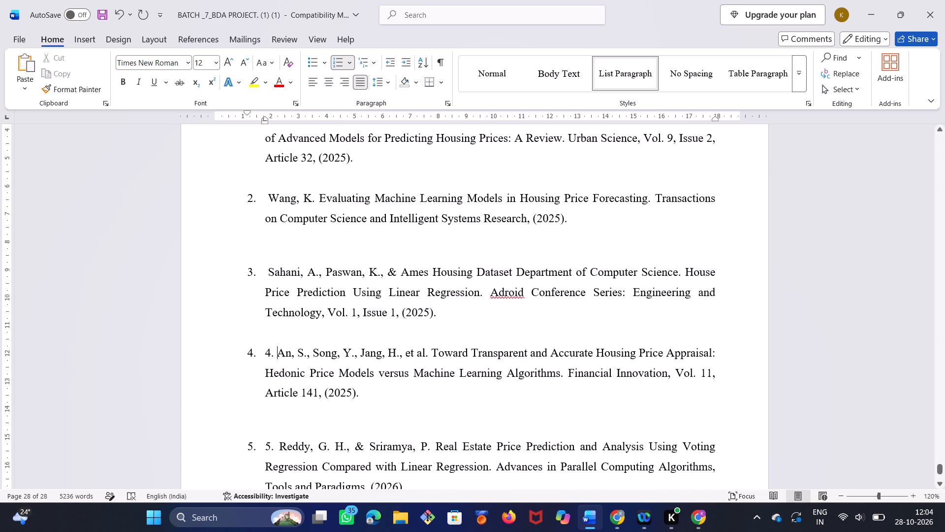
key(BackSpace)
key(BackSpace)
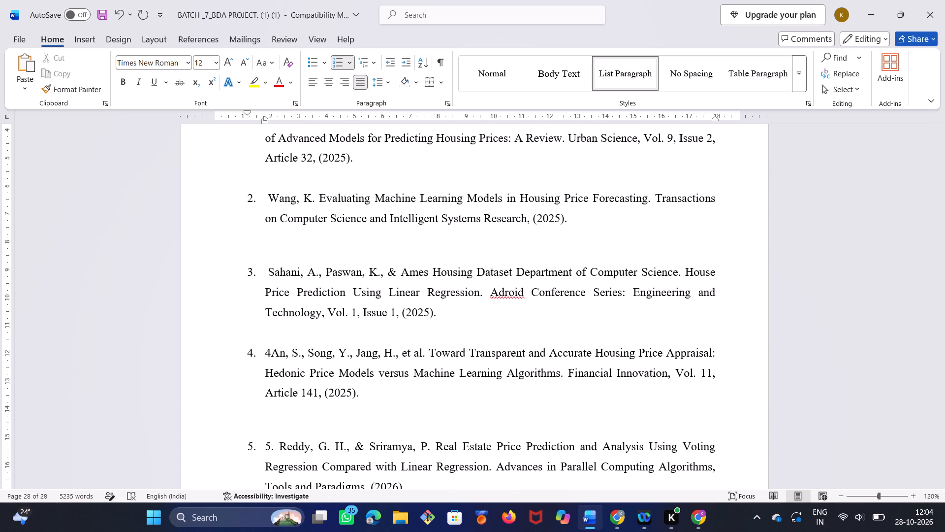
key(BackSpace)
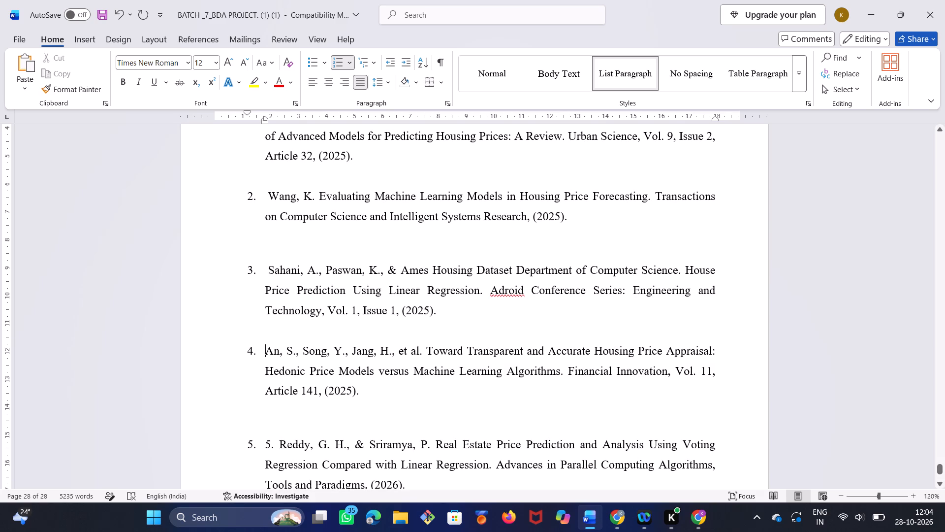
click(276, 447)
key(BackSpace)
key(BackSpace)
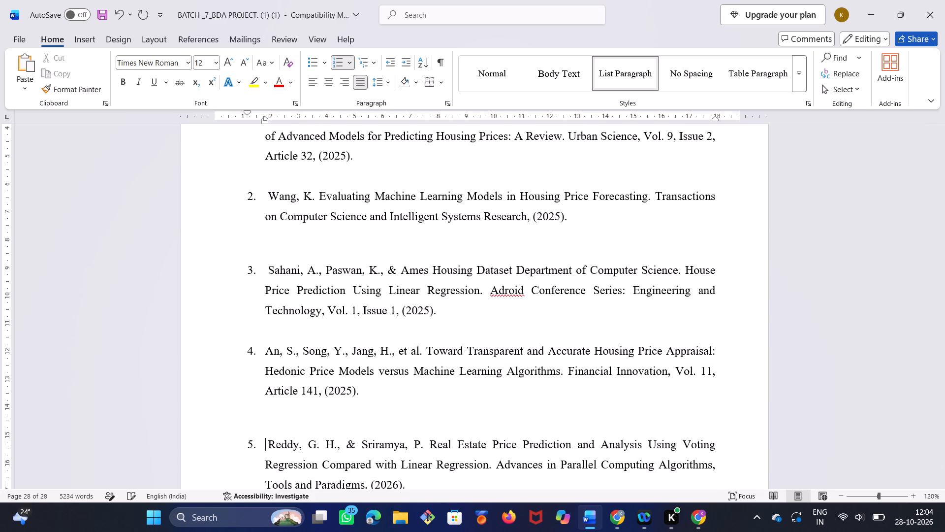
scroll(276, 447, down, 2)
click(281, 285)
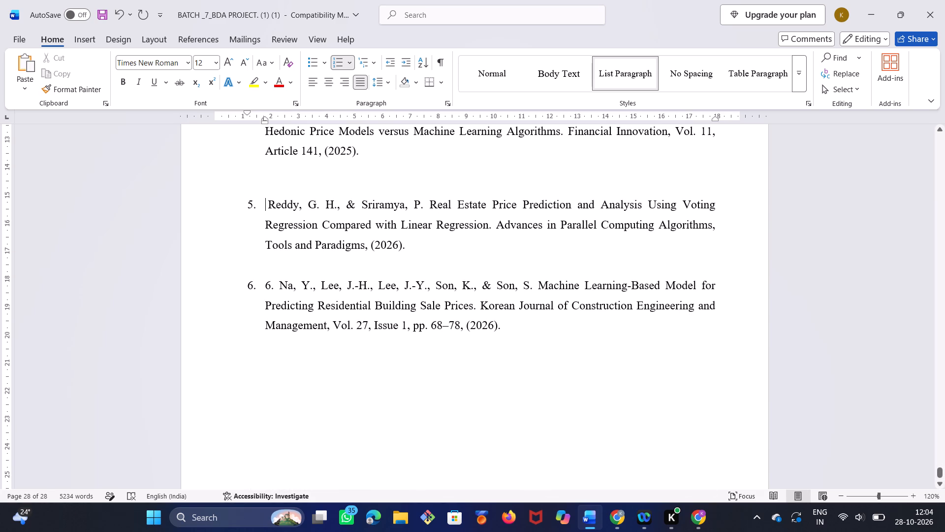
key(BackSpace)
key(BackSpace)
key(BackSpace)
Bold the author names at the start of reference 1, through the surname Pareja-Eastaway.
scroll(281, 285, up, 1)
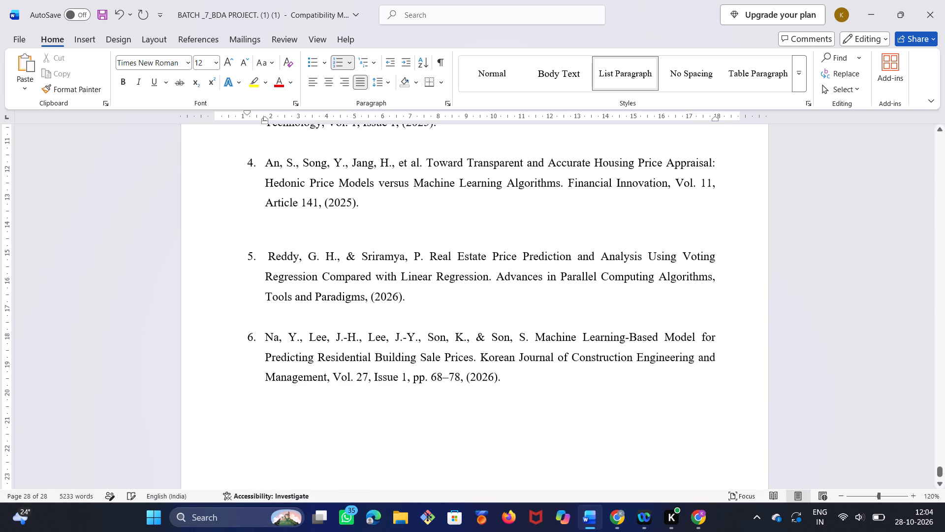
scroll(281, 285, up, 3)
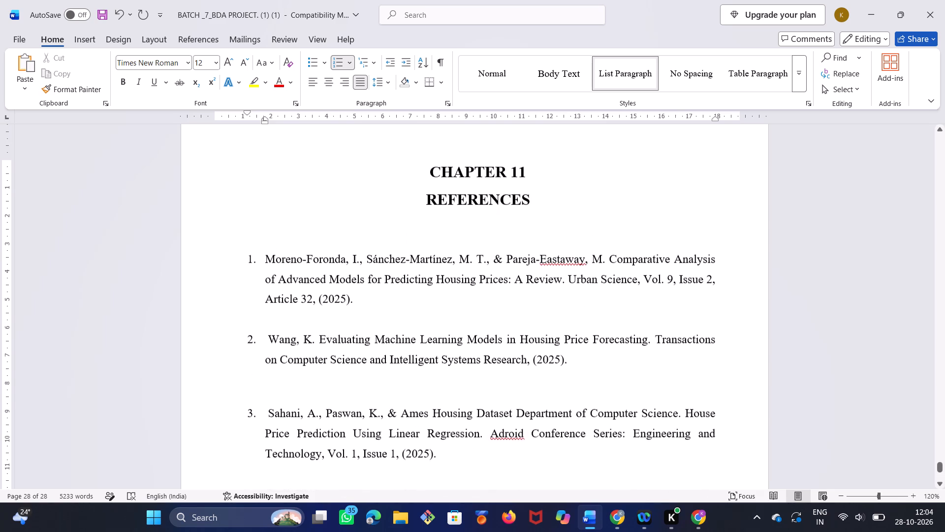
scroll(281, 285, down, 1)
scroll(295, 189, up, 1)
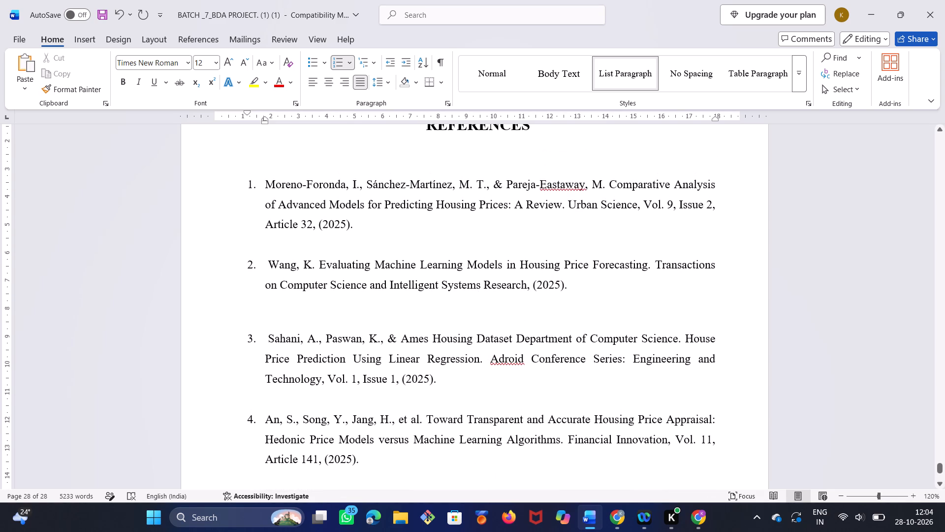
drag(265, 184, 488, 197)
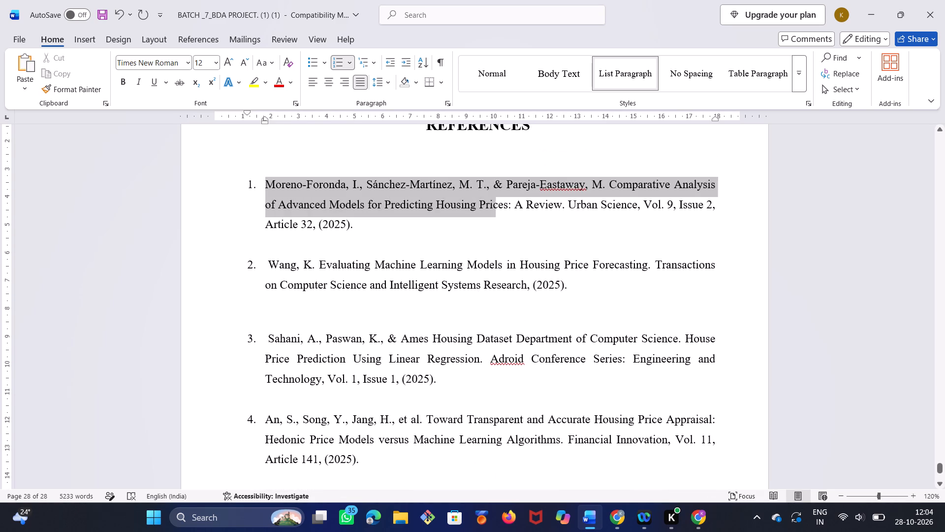
drag(488, 197, 561, 182)
click(567, 164)
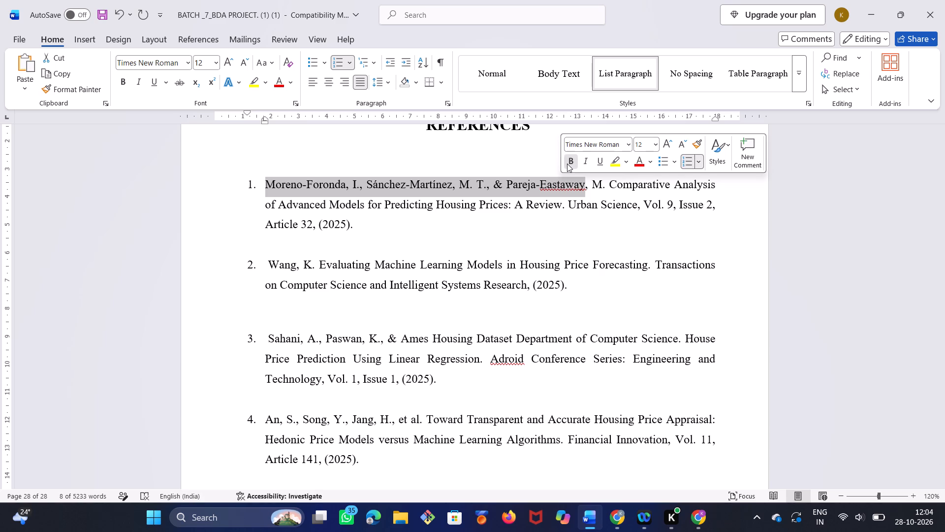
click(511, 235)
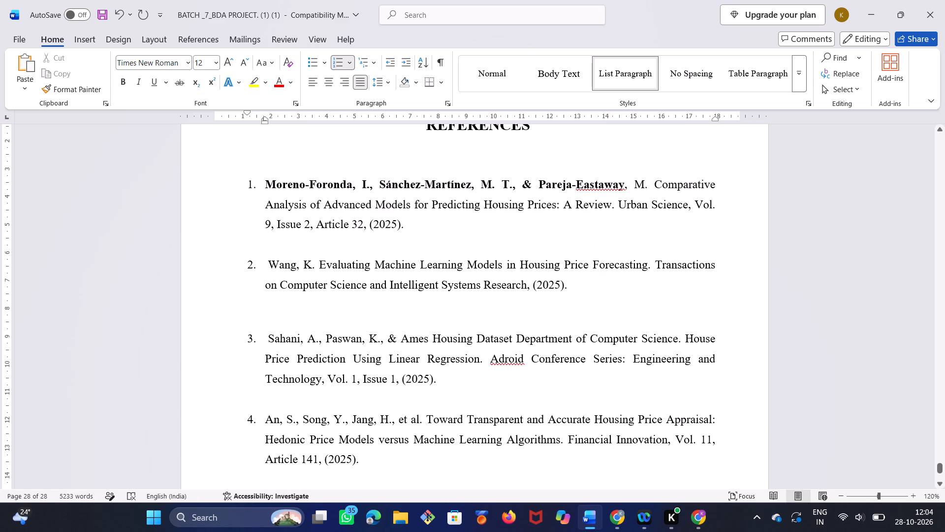
Bold the author name at the start of reference 2, leaving out the full stop after the initial.
drag(269, 266, 356, 272)
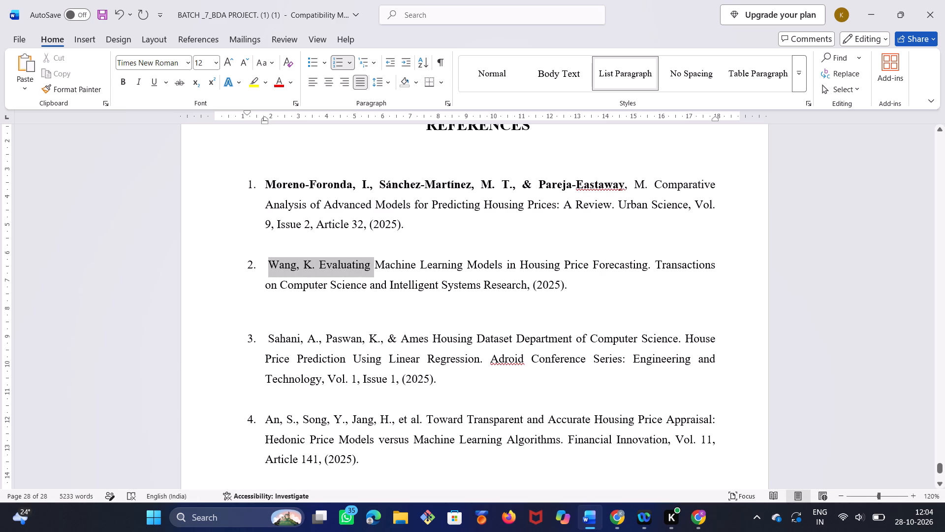
drag(356, 272, 342, 276)
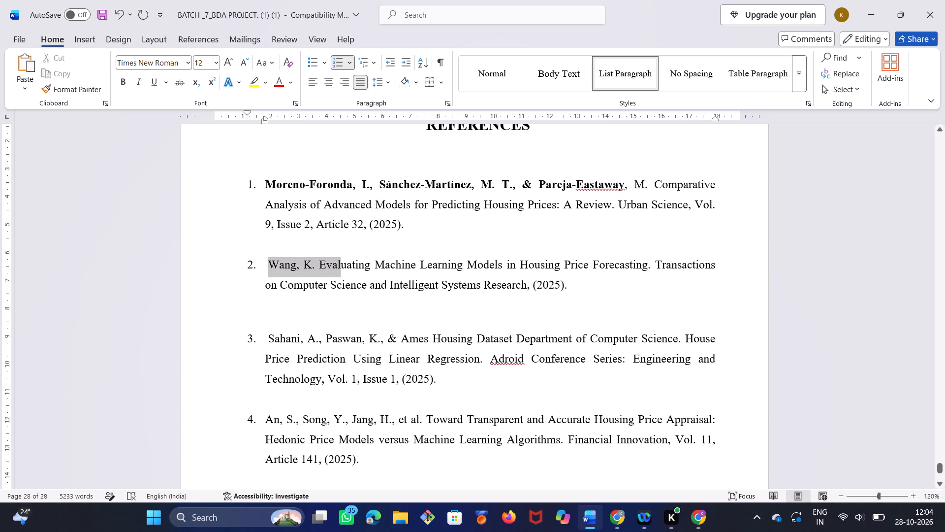
drag(342, 276, 318, 272)
drag(318, 272, 319, 271)
drag(319, 271, 313, 271)
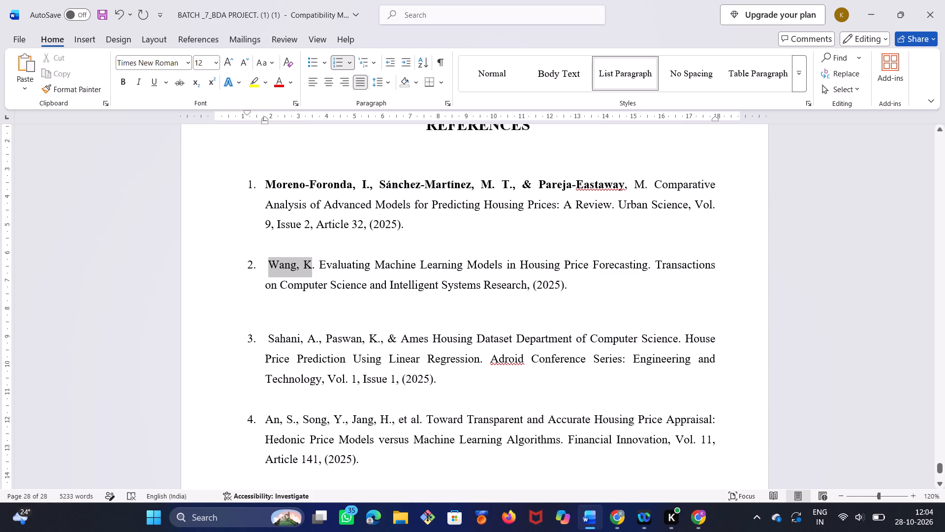
drag(313, 271, 312, 271)
click(319, 254)
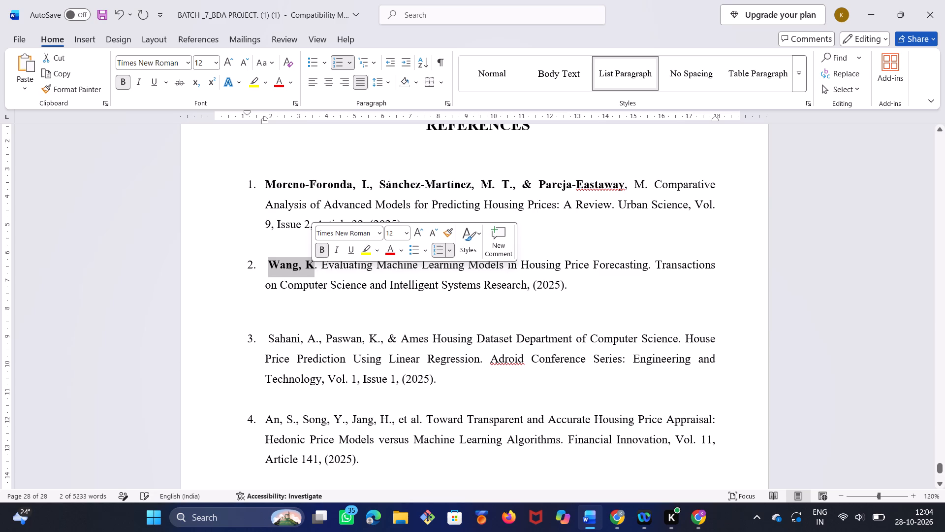
Bold the first two author names at the start of reference 3, stopping before the ampersand.
scroll(322, 305, down, 1)
drag(268, 291, 285, 289)
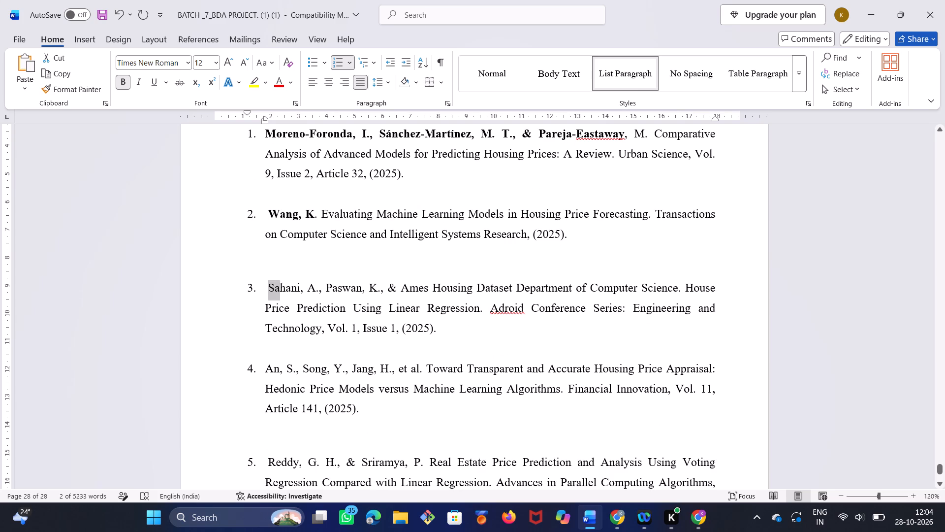
drag(285, 289, 367, 286)
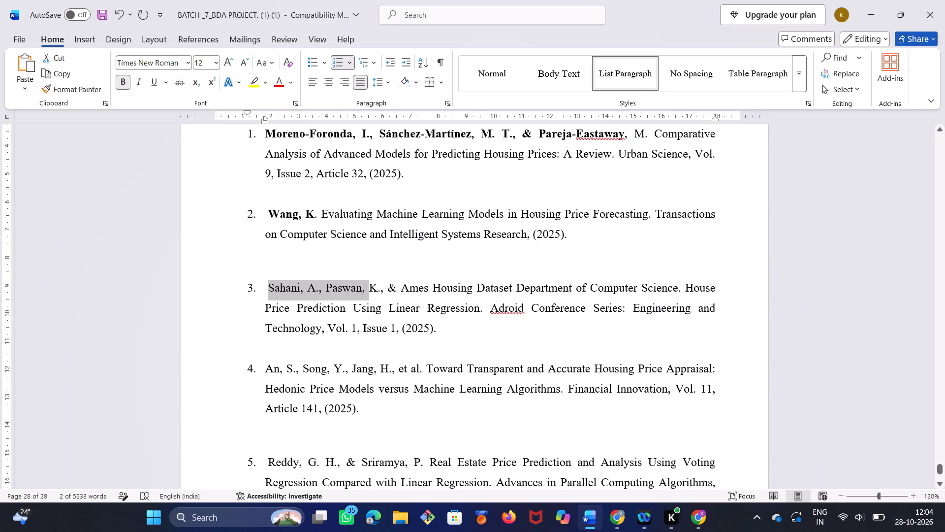
drag(367, 286, 378, 286)
drag(378, 286, 387, 288)
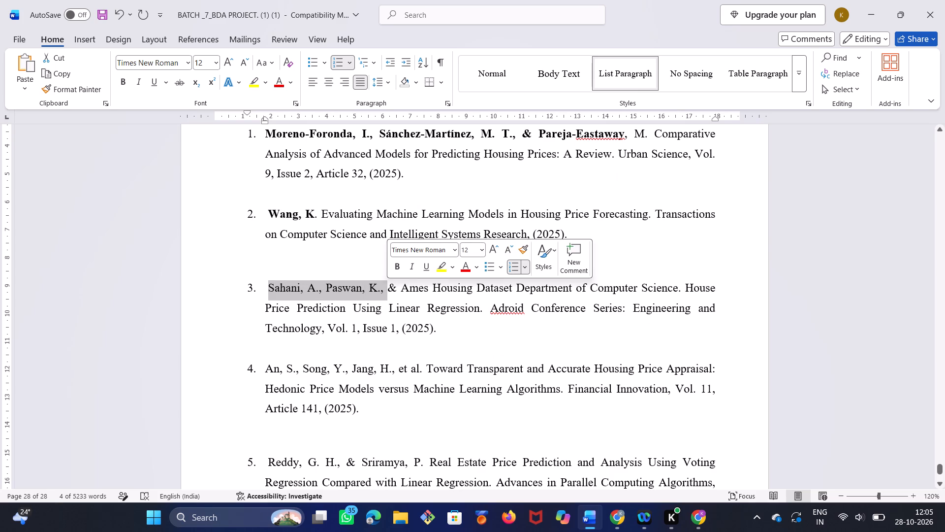
click(401, 268)
click(413, 331)
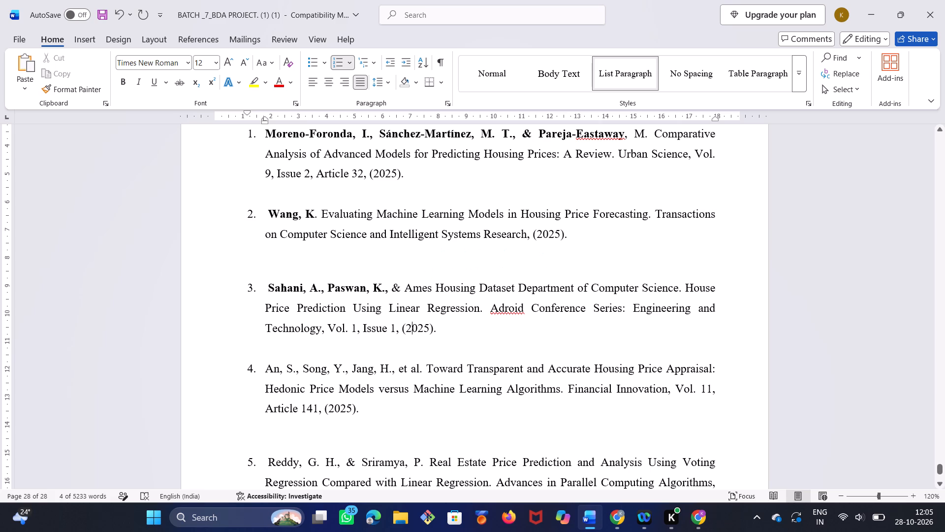
Bold the author names at the start of reference 4 through "et al", leaving out the full stop.
drag(263, 369, 341, 360)
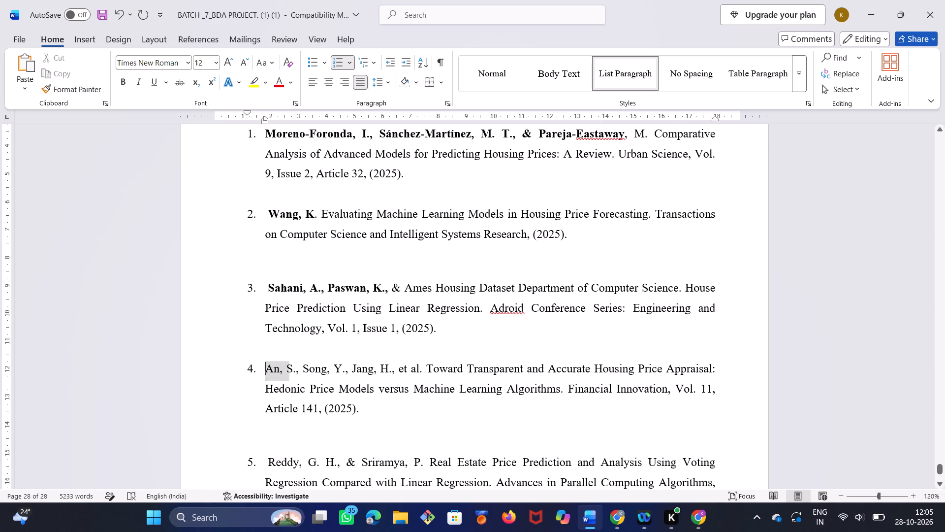
drag(341, 360, 415, 374)
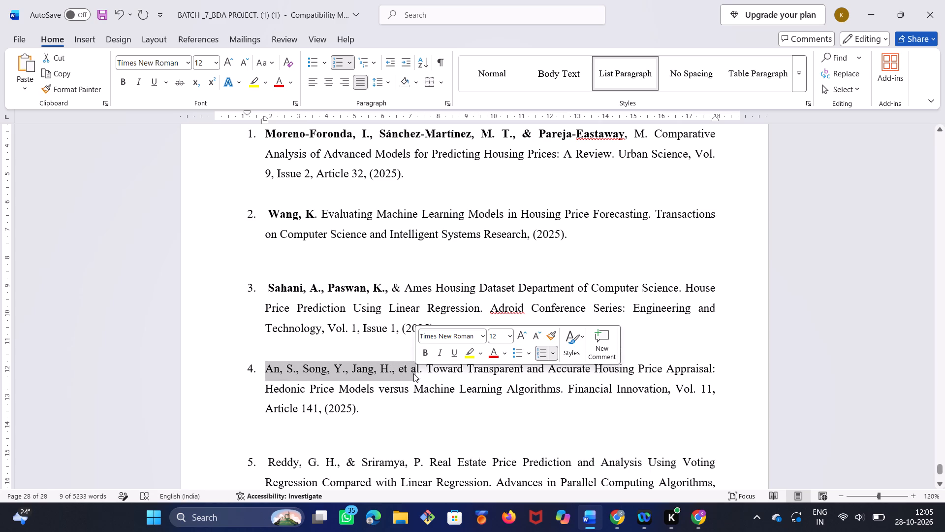
click(413, 373)
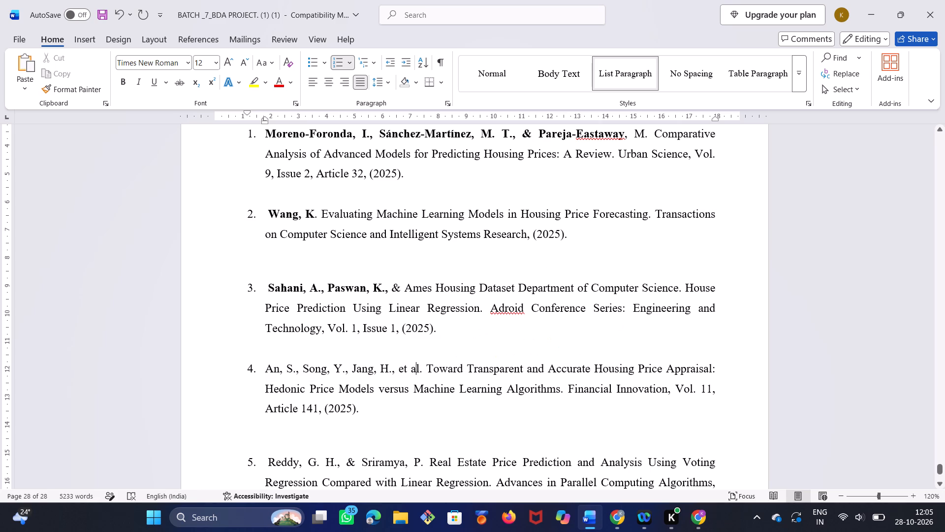
drag(266, 367, 418, 363)
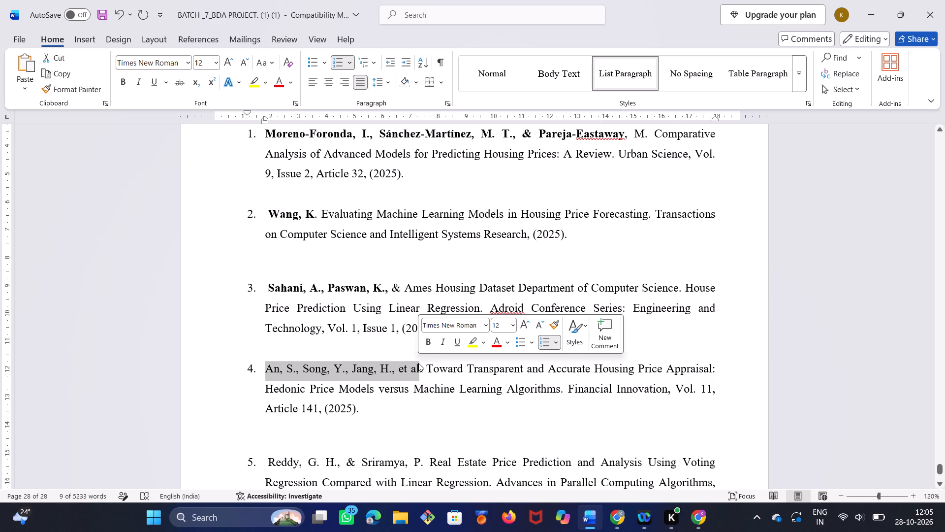
click(423, 344)
Bold the author names at the start of reference 6, through the last surname Son and its comma.
scroll(413, 386, down, 3)
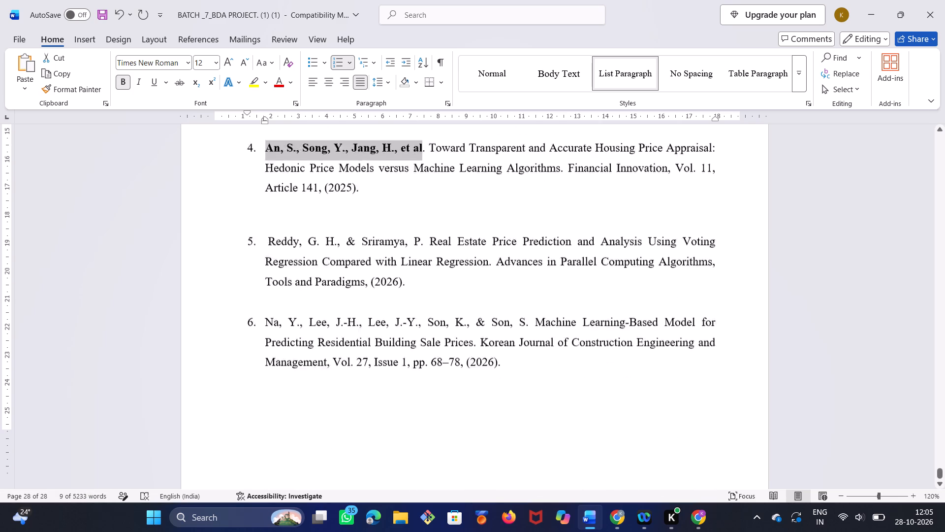
scroll(399, 368, up, 1)
drag(264, 277, 503, 276)
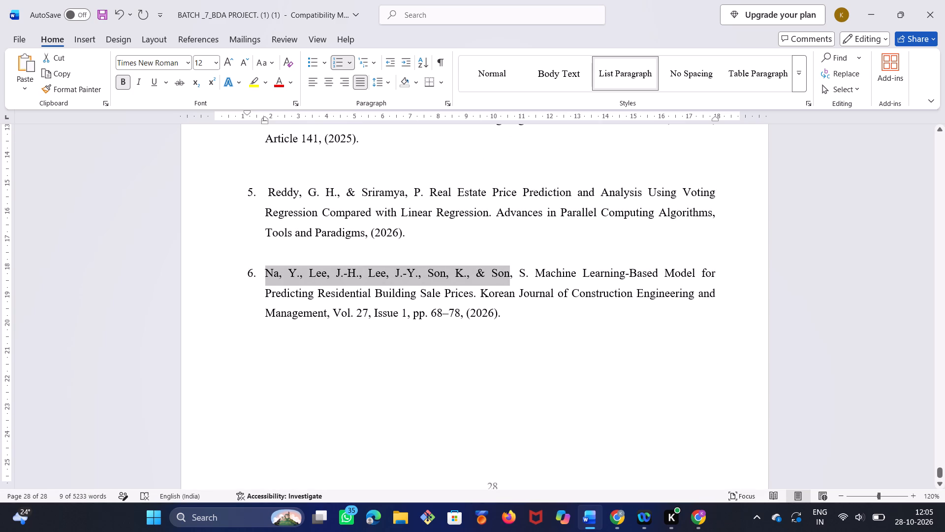
drag(503, 276, 514, 275)
click(527, 252)
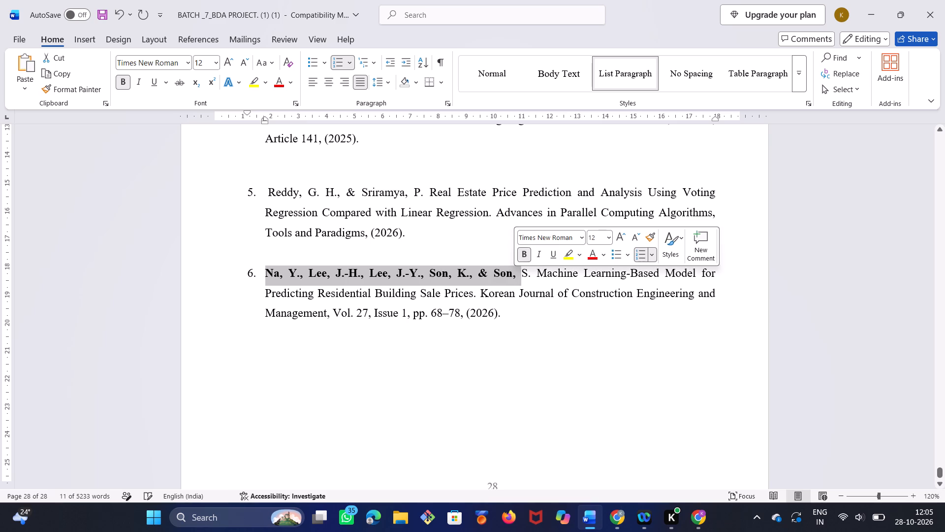
click(530, 334)
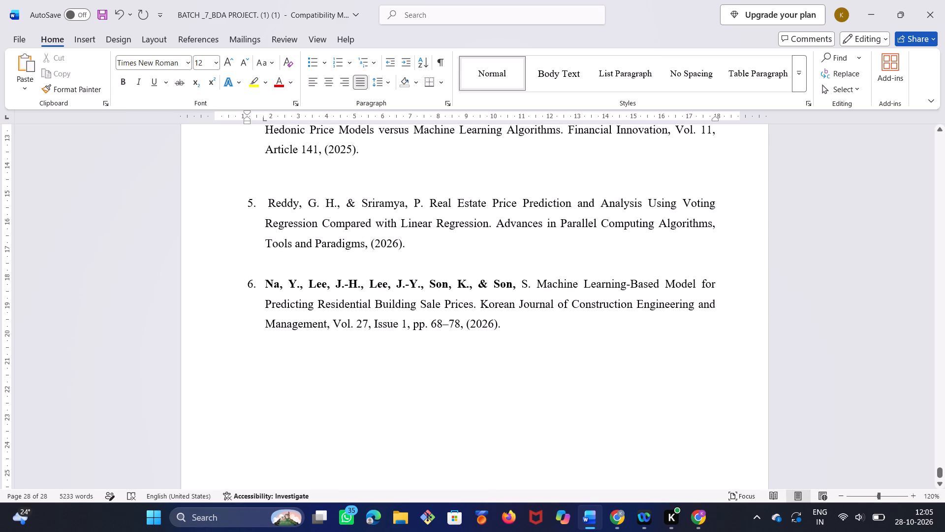
Bold both author names at the start of reference 5, including the final initial P.
drag(269, 203, 398, 204)
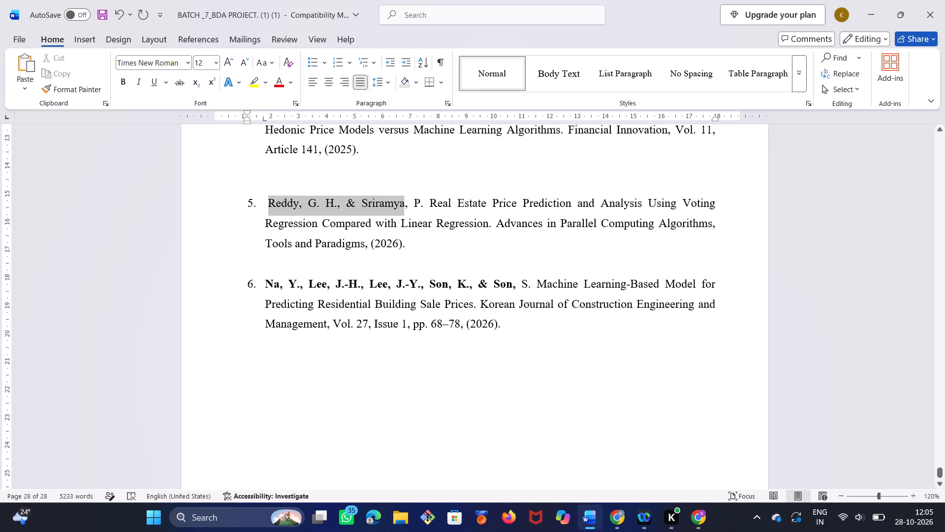
drag(398, 204, 423, 201)
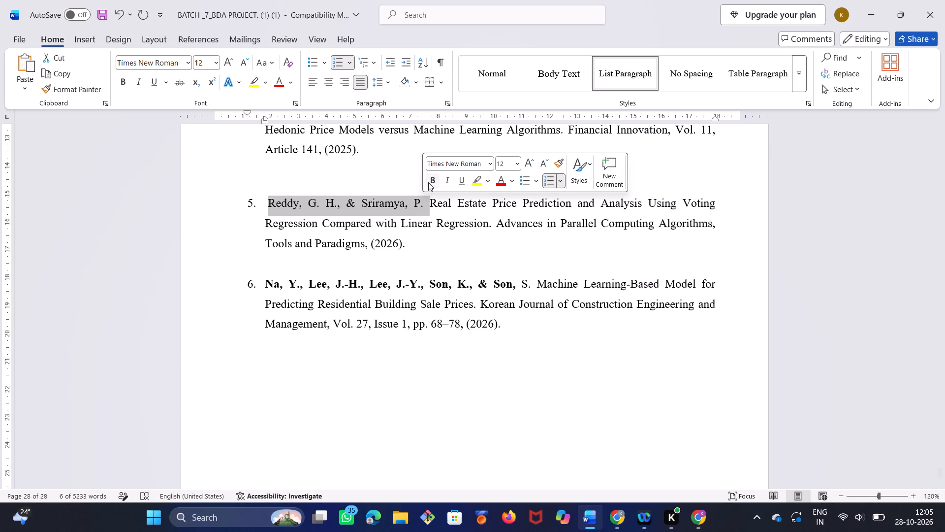
click(428, 182)
Review the formatted reference list and look back through the report's chapters up to the title page.
scroll(403, 256, up, 1)
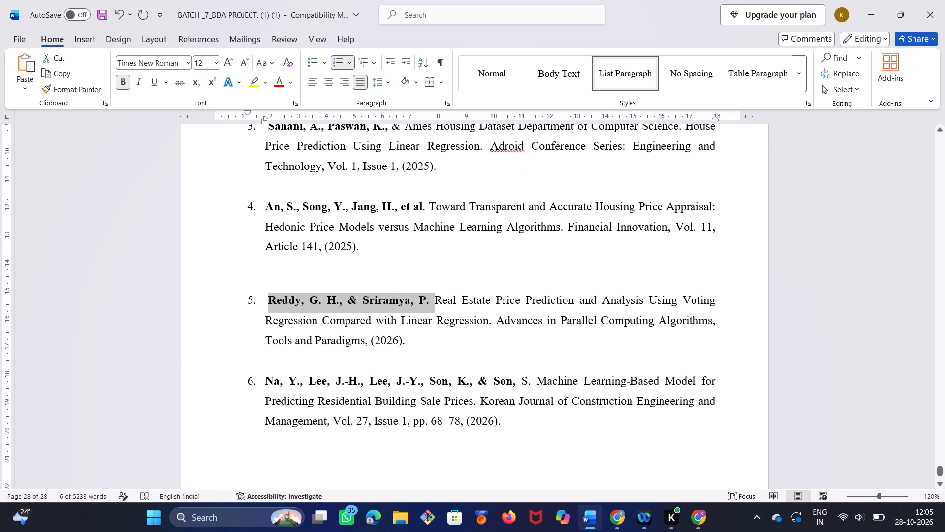
scroll(414, 321, up, 2)
scroll(414, 321, down, 2)
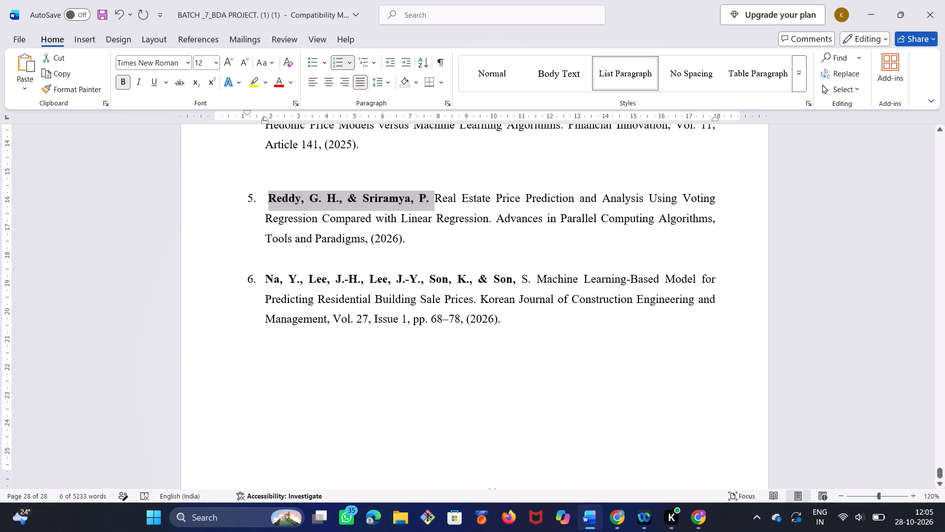
click(469, 339)
scroll(469, 339, down, 2)
scroll(469, 339, up, 3)
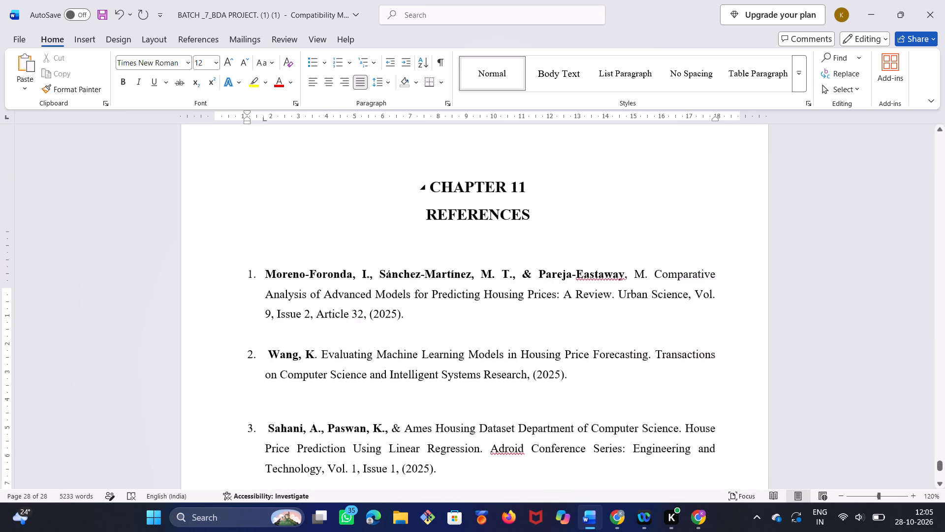
scroll(469, 339, up, 4)
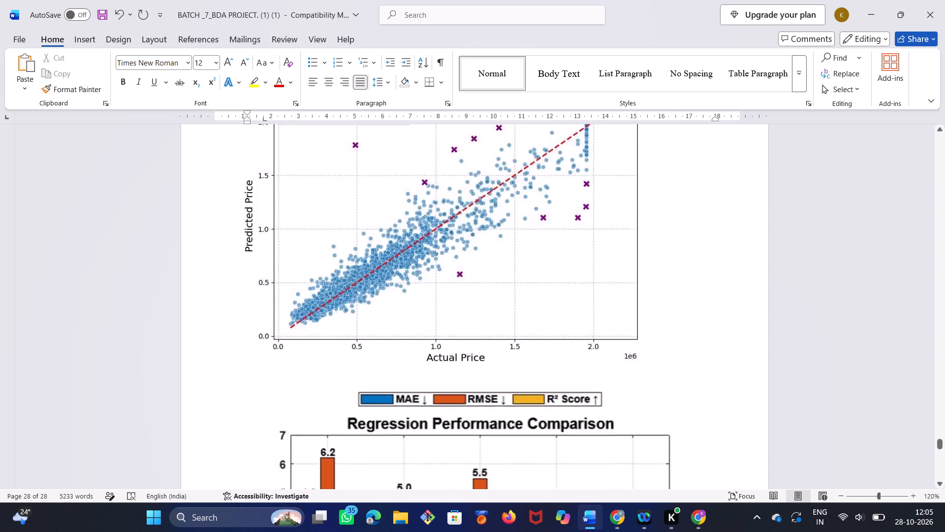
scroll(469, 339, up, 9)
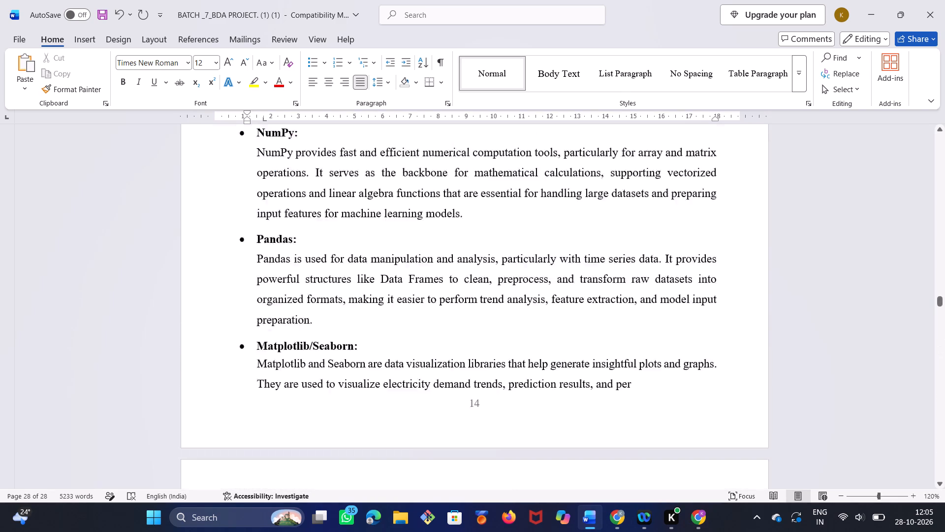
scroll(469, 339, up, 11)
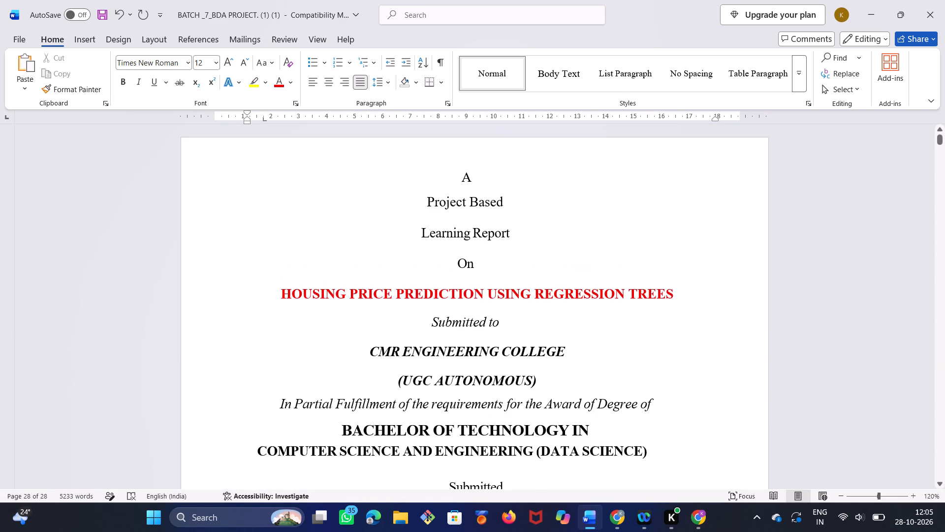
Save the report document.
key(ctrl+s)
key(ctrl+s)
key(ctrl+s)
key(ctrl+s)
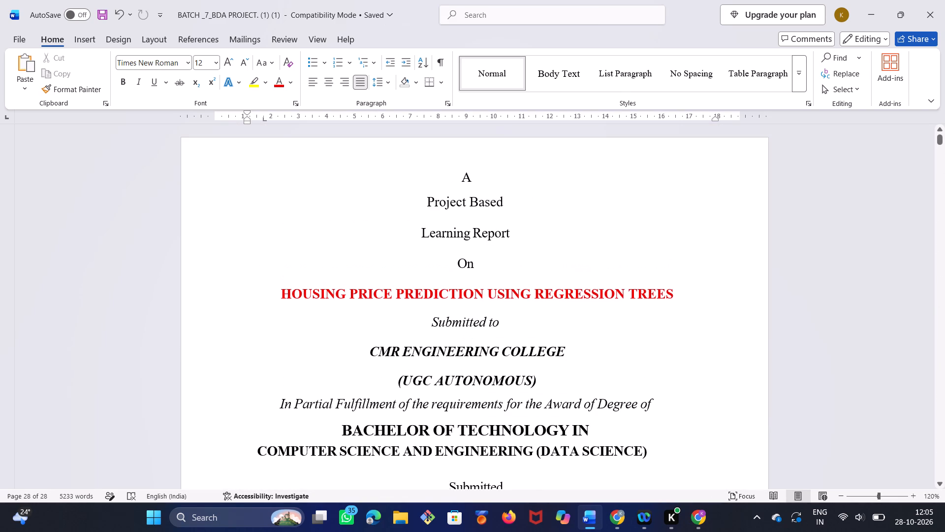
Set the page number of the References entry in the table of contents to 28.
scroll(469, 339, down, 17)
scroll(469, 339, down, 5)
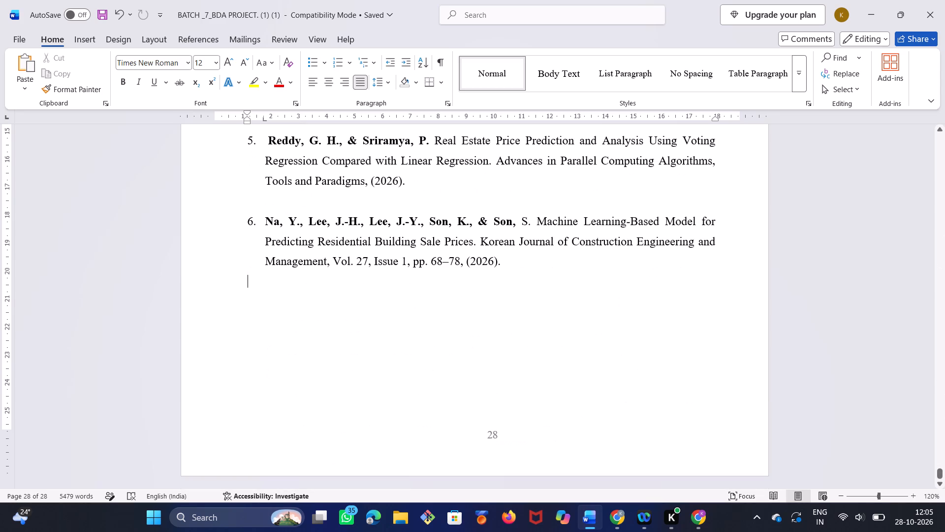
scroll(468, 278, up, 15)
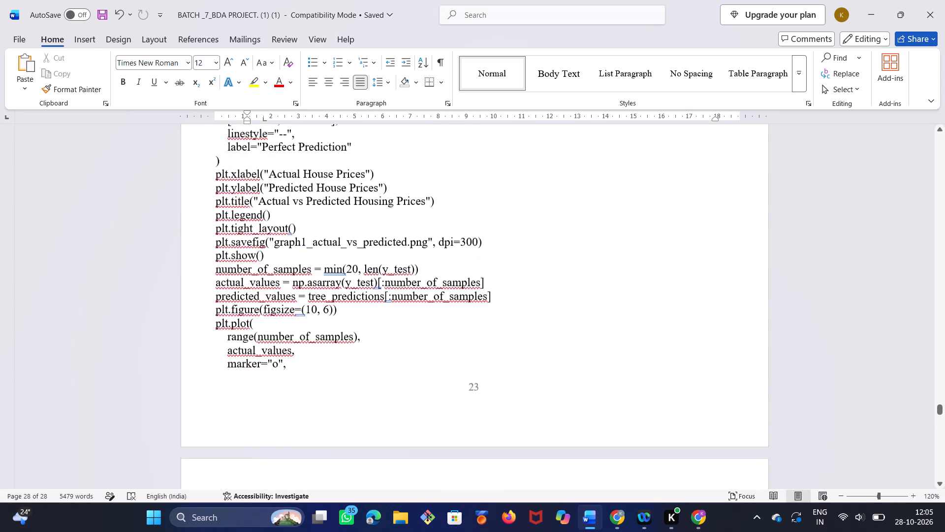
scroll(468, 278, up, 9)
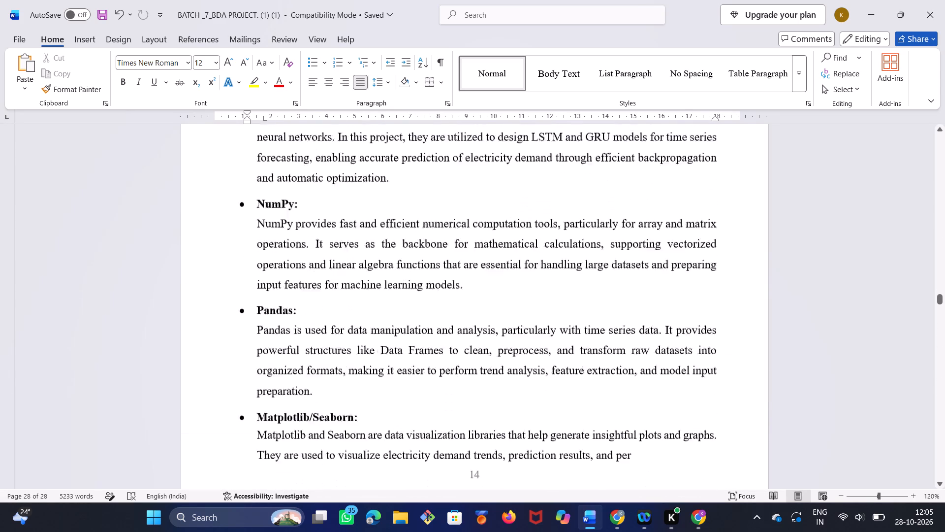
scroll(468, 278, up, 12)
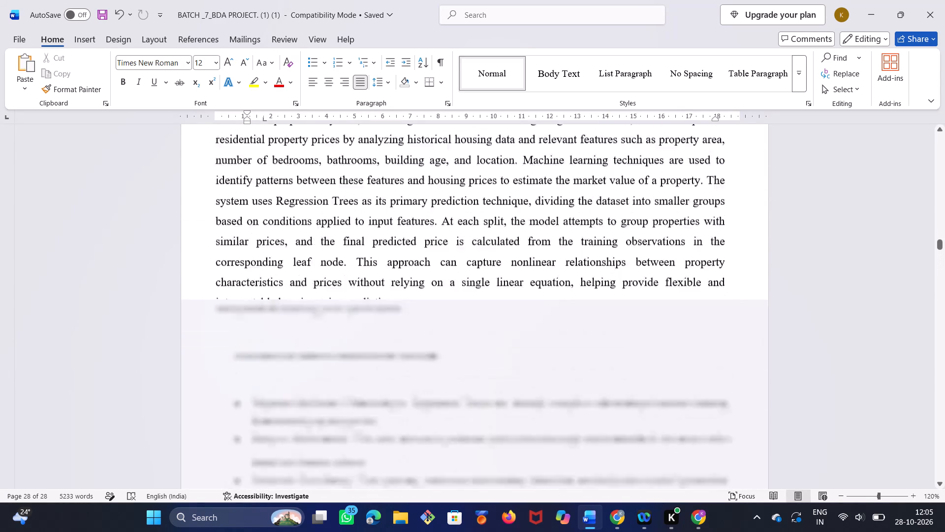
scroll(468, 278, up, 10)
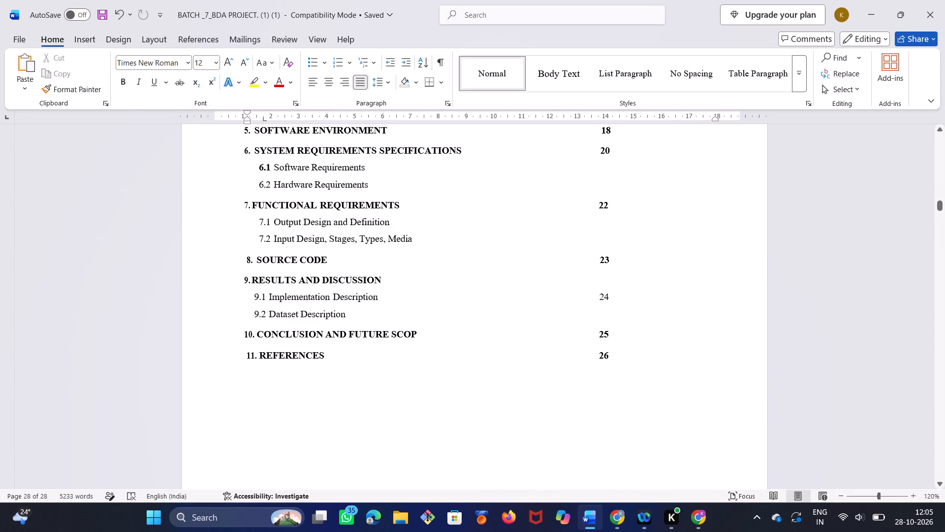
click(621, 364)
key(BackSpace)
key(BackSpace)
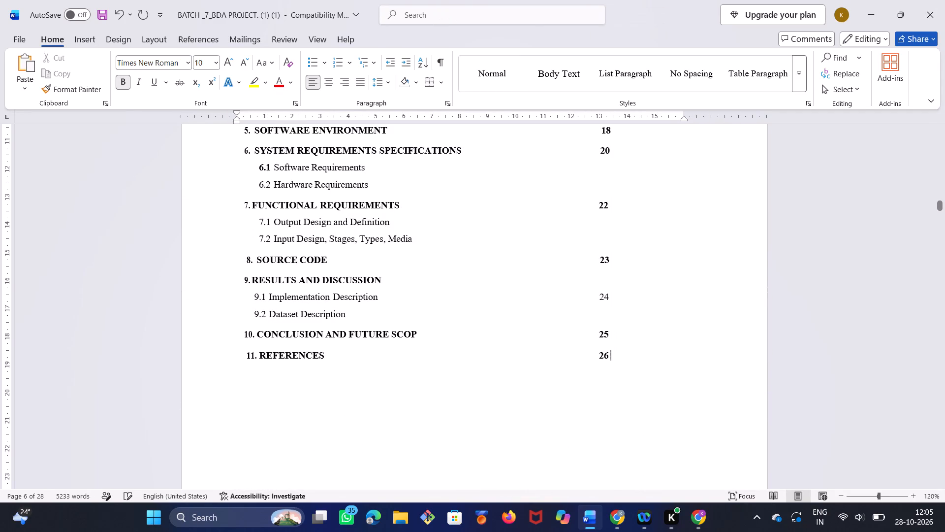
key(BackSpace)
key(8)
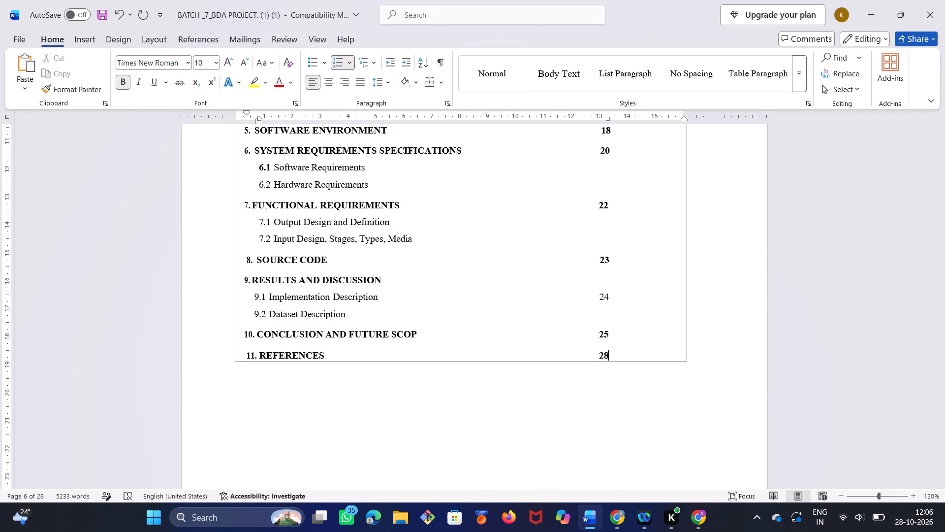
Set the page number of the Conclusion and Future Scop entry in the table of contents to 26.
click(609, 338)
key(BackSpace)
key(6)
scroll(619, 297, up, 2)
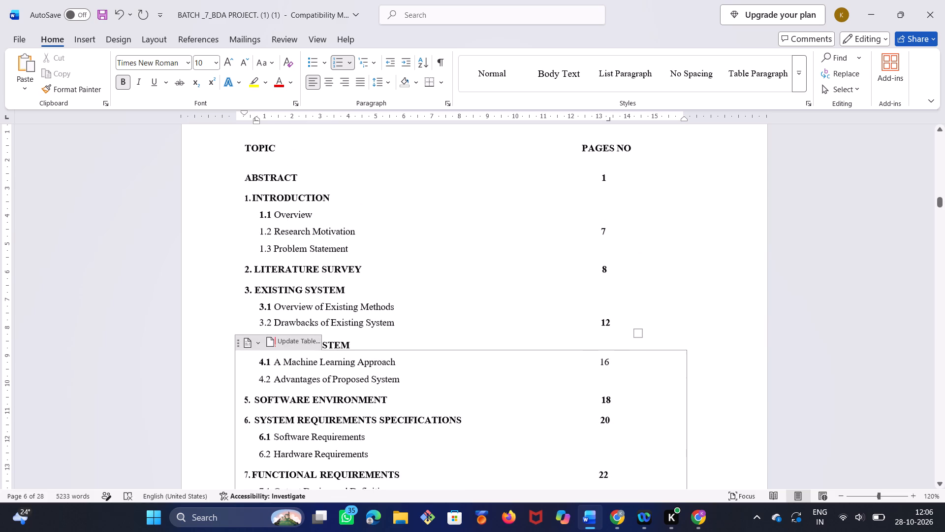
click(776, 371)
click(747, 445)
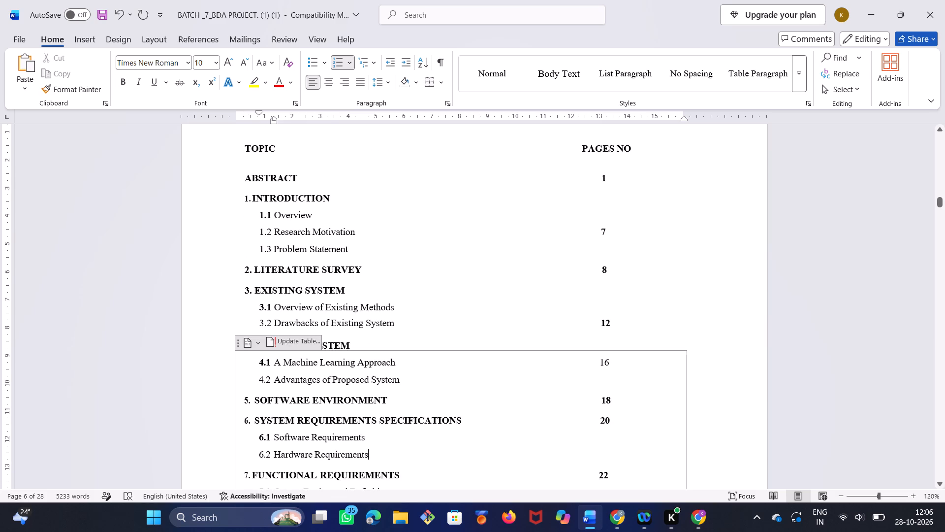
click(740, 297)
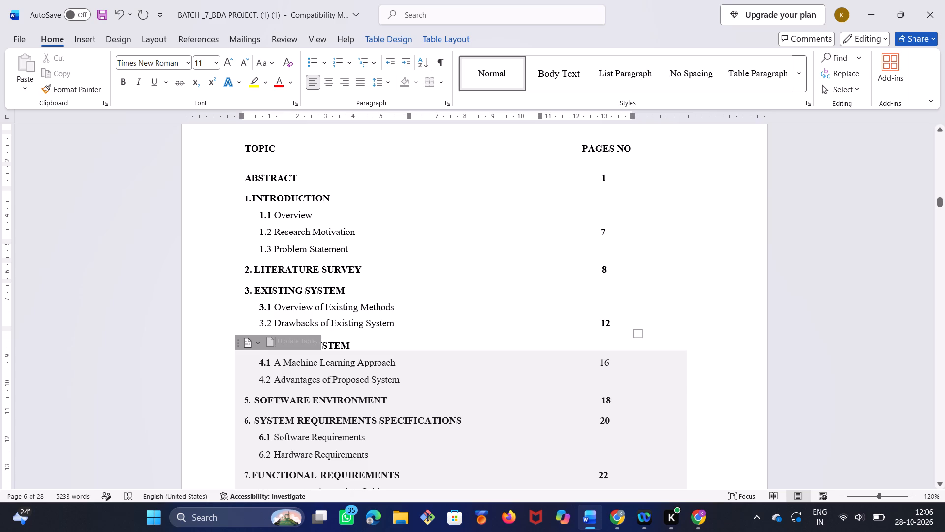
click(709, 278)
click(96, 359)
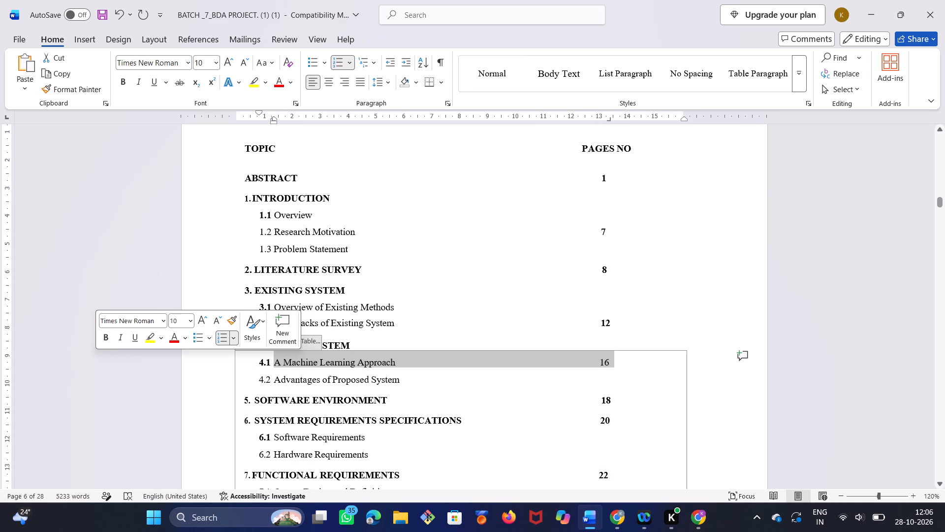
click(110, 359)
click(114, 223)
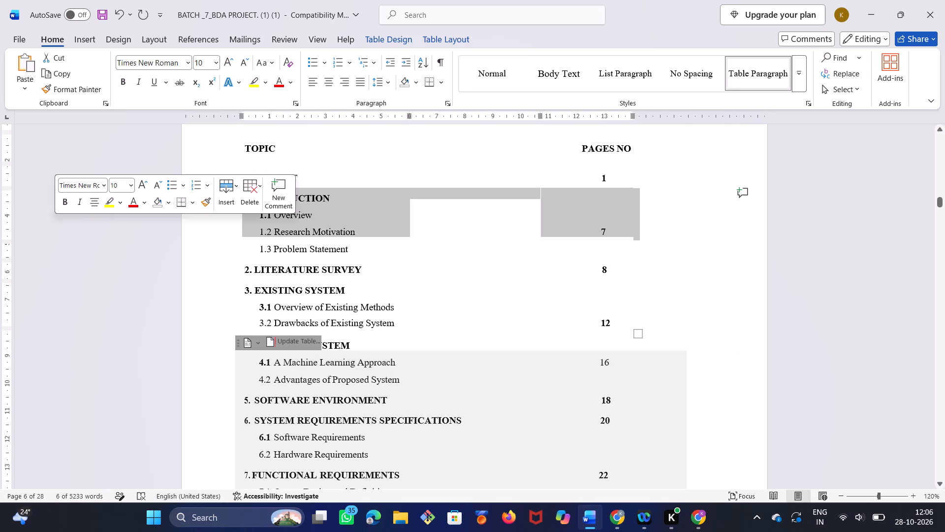
Review the entries and page numbers throughout the table of contents, from Introduction to References.
right_click(156, 332)
click(776, 246)
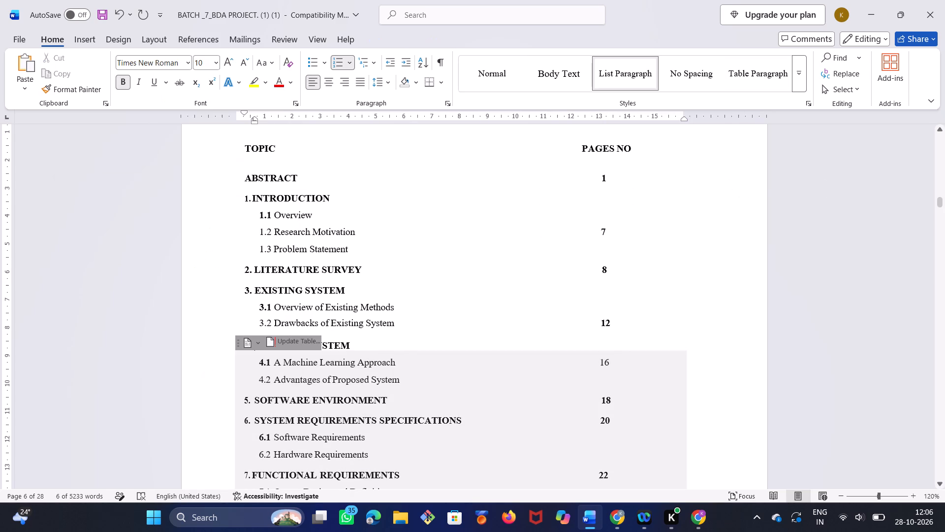
click(726, 312)
scroll(726, 312, down, 3)
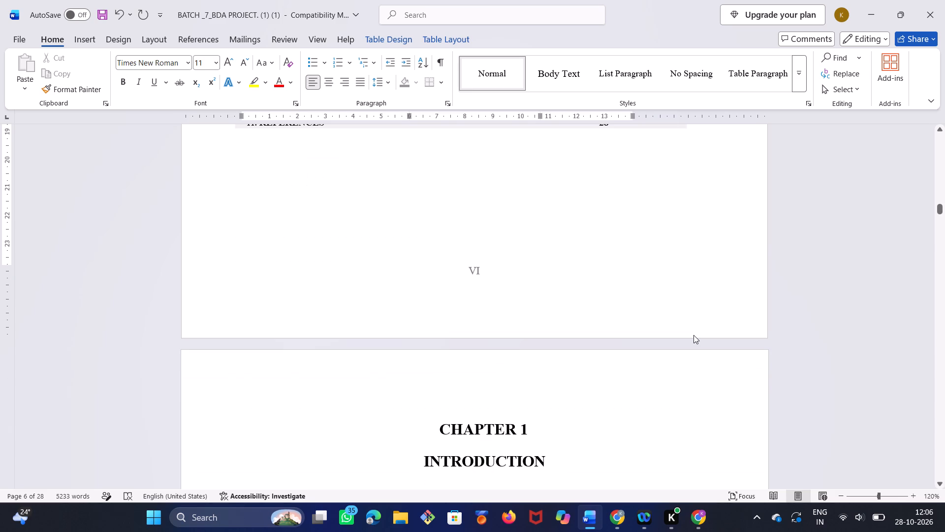
right_click(678, 359)
click(629, 290)
scroll(629, 290, up, 2)
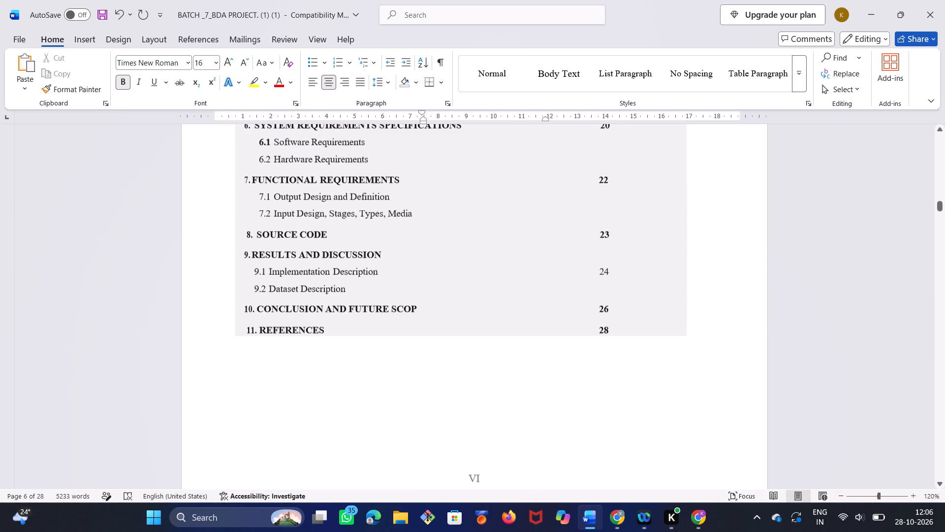
click(707, 276)
scroll(707, 276, up, 1)
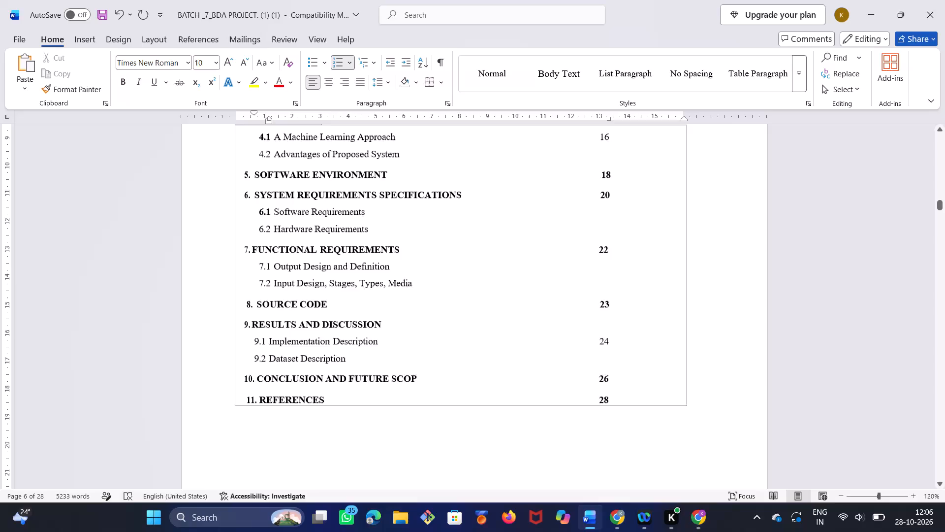
click(735, 333)
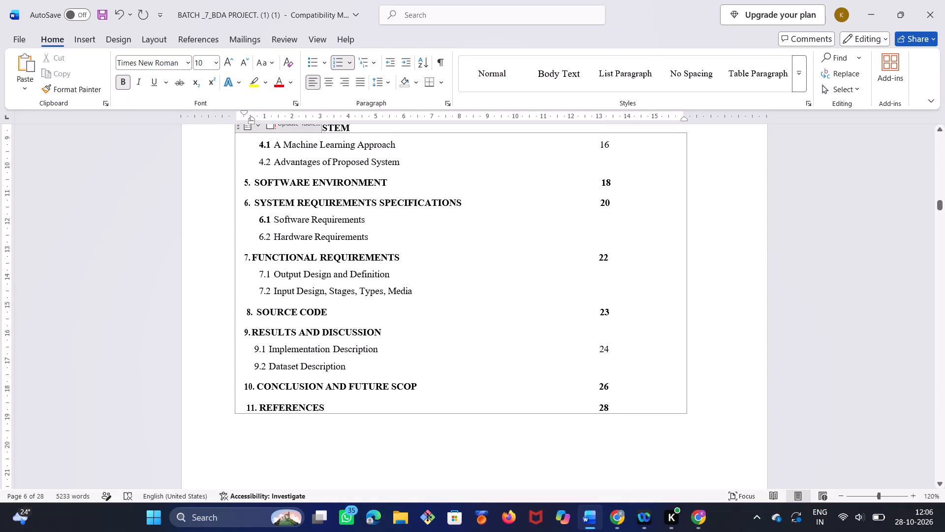
scroll(743, 392, up, 1)
click(666, 244)
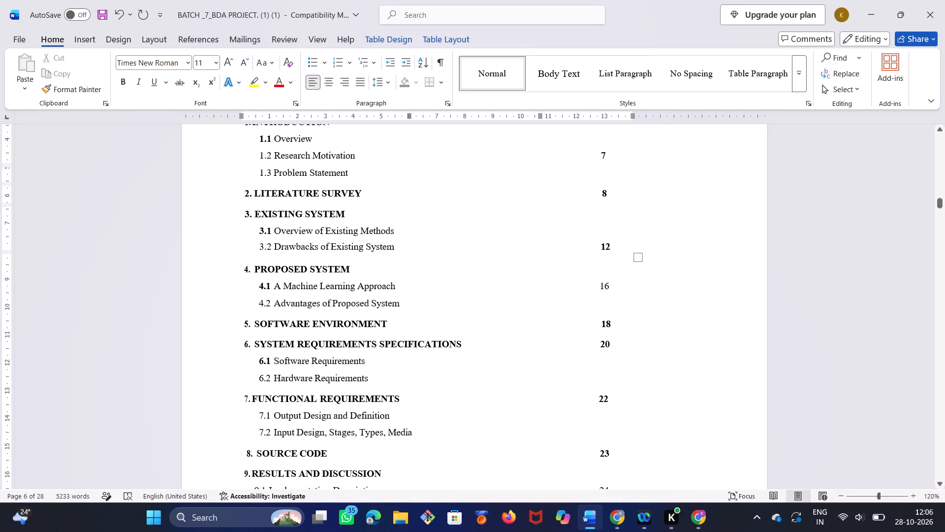
Save the report document and close it.
key(ctrl+s)
key(ctrl+s)
key(ctrl+s)
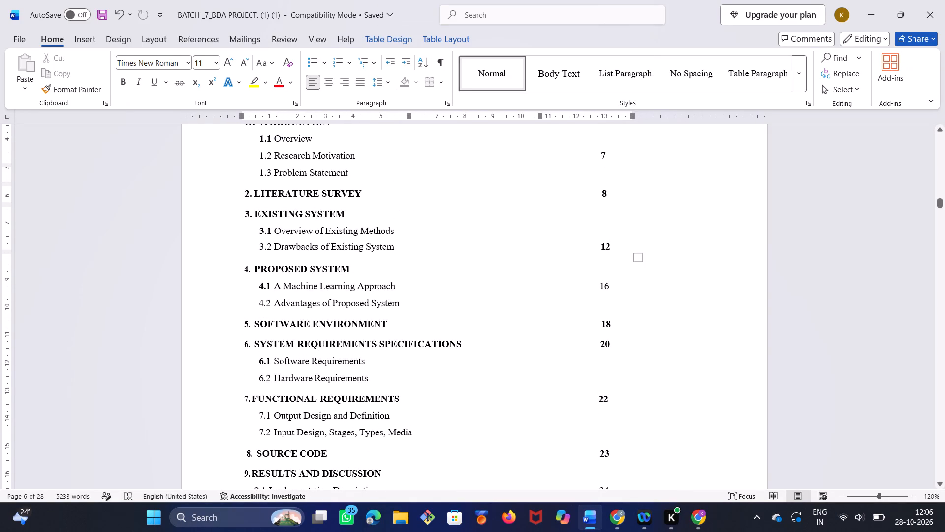
key(ctrl+s)
key(ctrl+s)
key(ctrl+s)
key(ctrl+s)
key(ctrl+s)
click(928, 11)
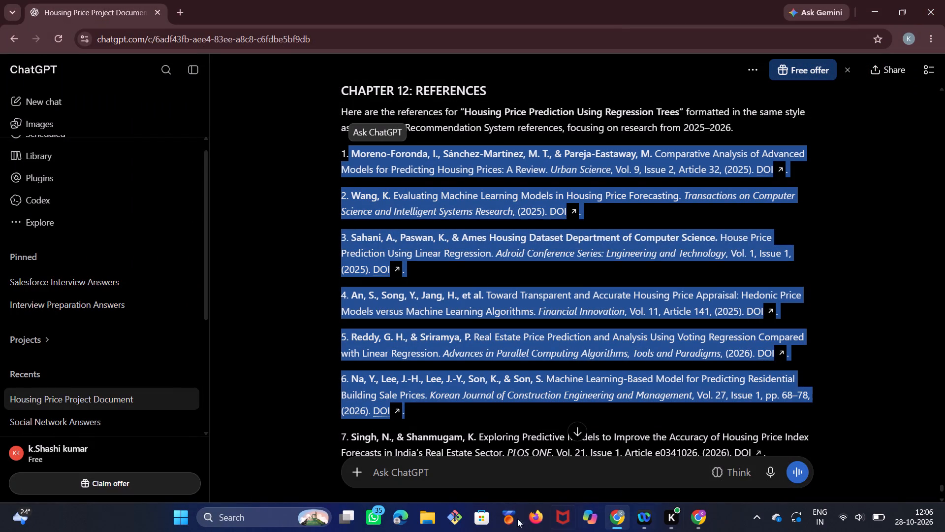
In File Explorer, rename the recent Word document BATCH _7_BDA PROJECT. (1) (1) as BATCH _7 PA PROJECT in its file properties.
click(420, 521)
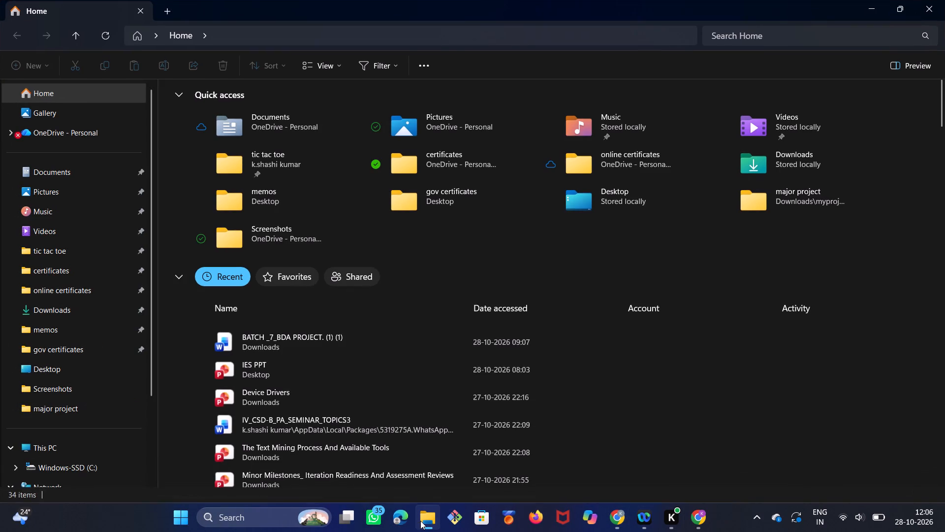
right_click(325, 344)
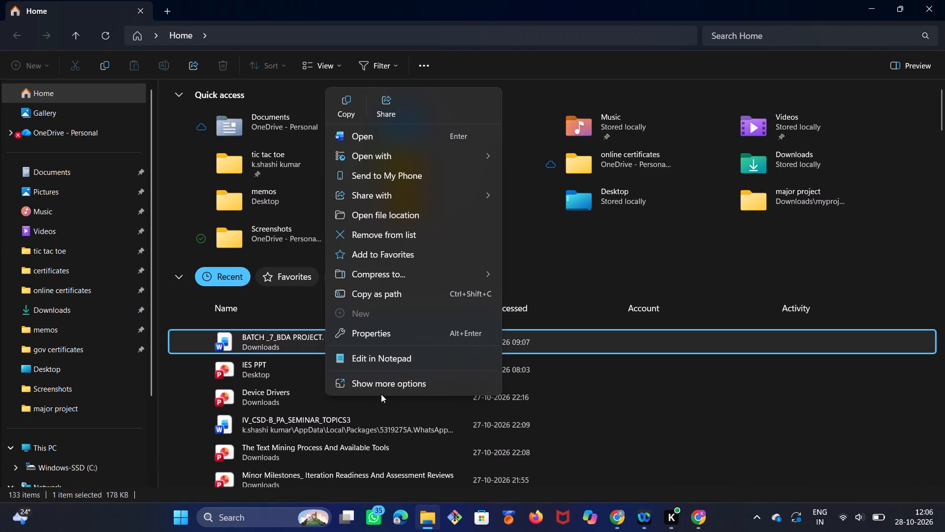
click(380, 383)
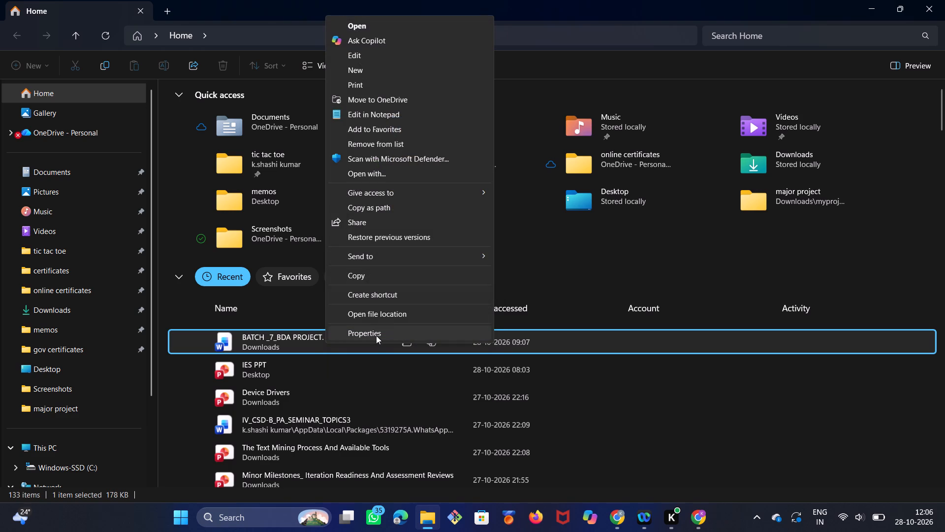
click(375, 333)
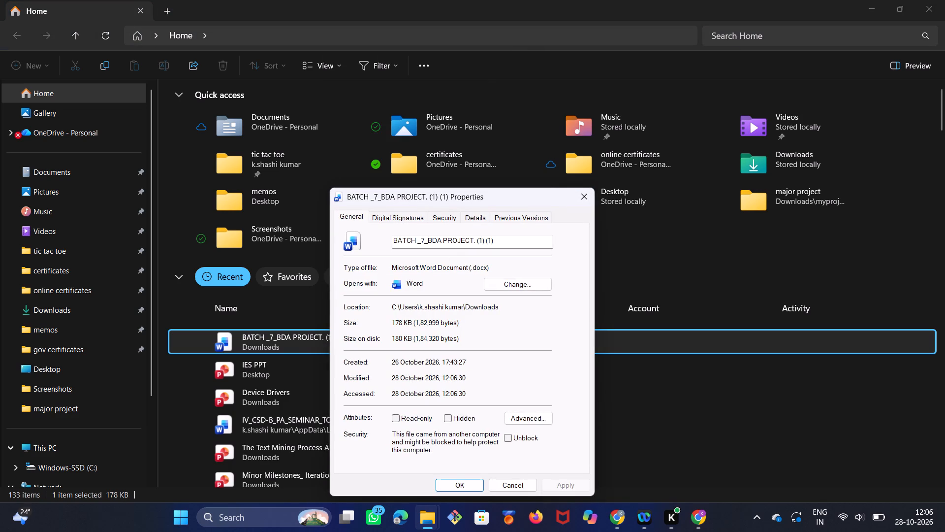
click(498, 238)
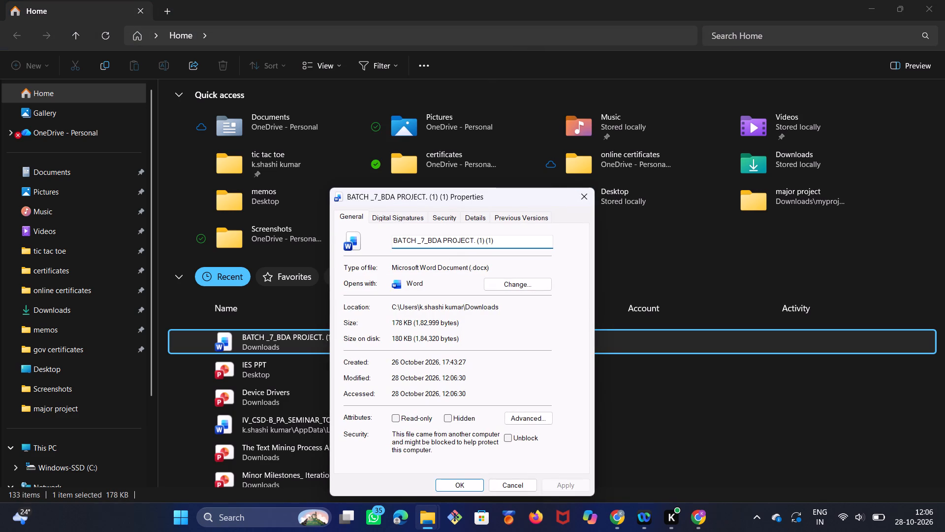
key(BackSpace)
key(BackSpace)
key(BackSpace)
key(BackSpace)
key(BackSpace)
key(BackSpace)
key(BackSpace)
key(BackSpace)
key(BackSpace)
key(BackSpace)
key(BackSpace)
key(BackSpace)
key(BackSpace)
key(BackSpace)
key(BackSpace)
key(BackSpace)
key(BackSpace)
key(BackSpace)
key(BackSpace)
key(BackSpace)
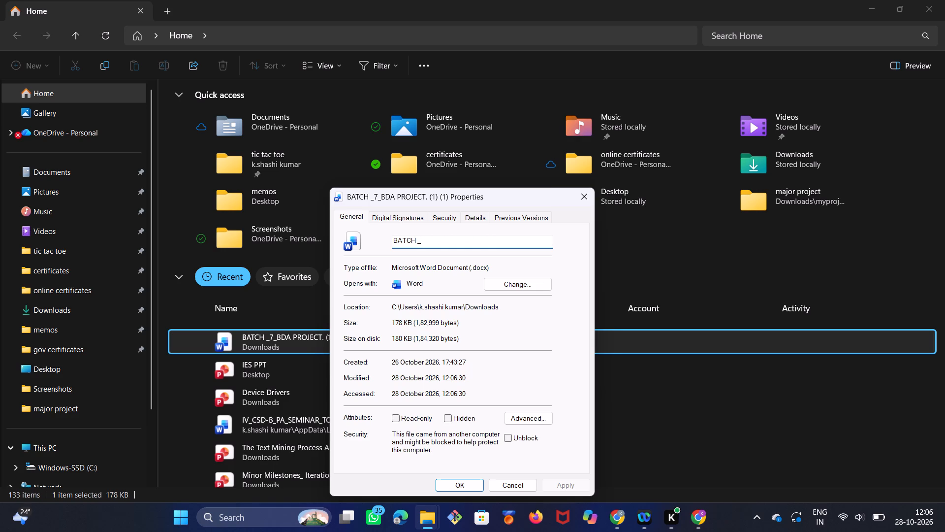
key(7)
key(space)
key(shift+p)
key(a)
key(space)
text(project)
key(BackSpace)
key(BackSpace)
key(BackSpace)
key(BackSpace)
key(BackSpace)
key(BackSpace)
key(BackSpace)
key(BackSpace)
key(BackSpace)
text(A)
key(space)
key(shift+p)
text(RO)
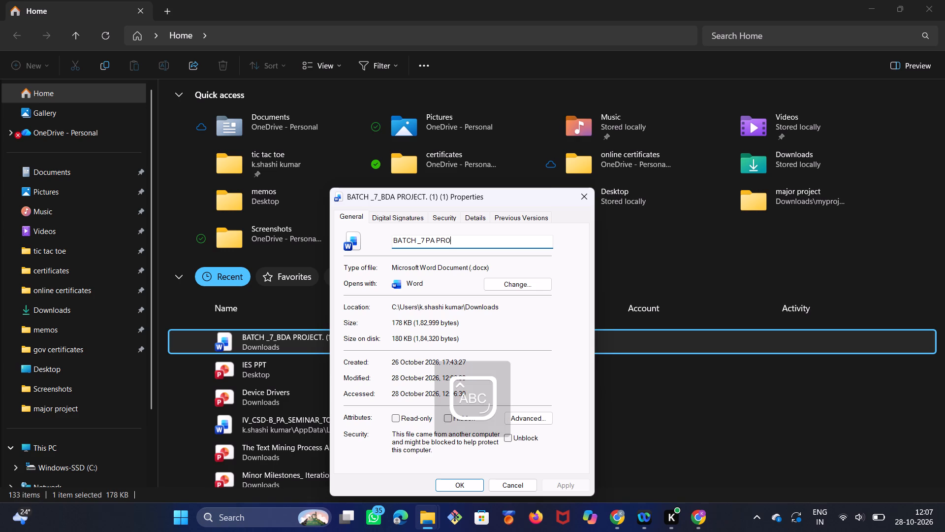
text(JECT)
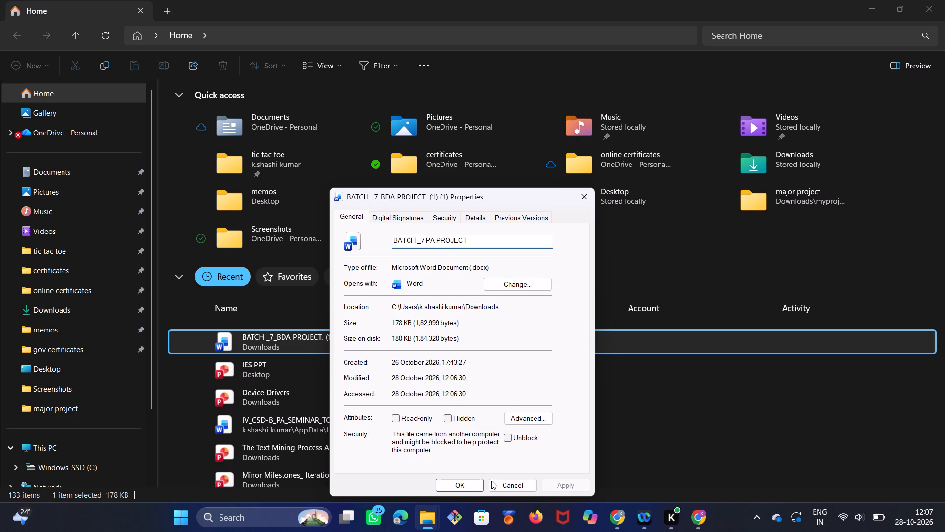
click(464, 486)
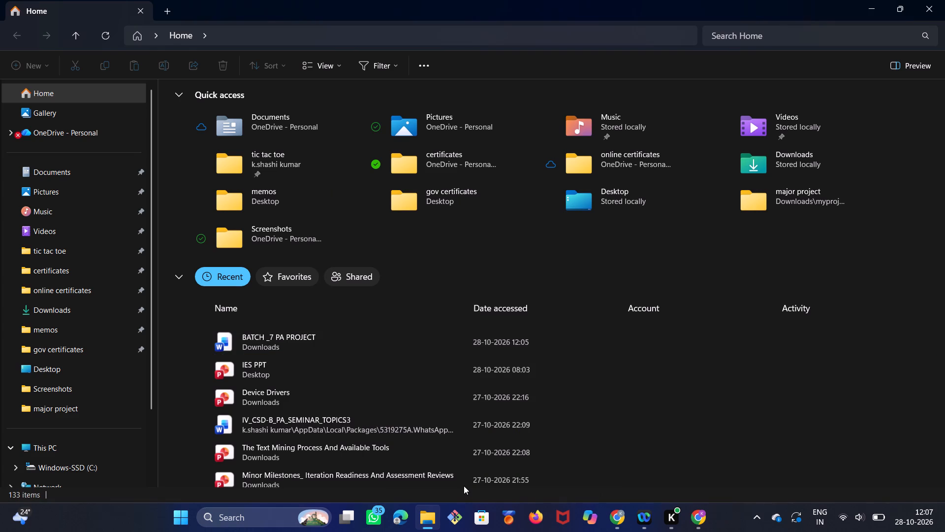
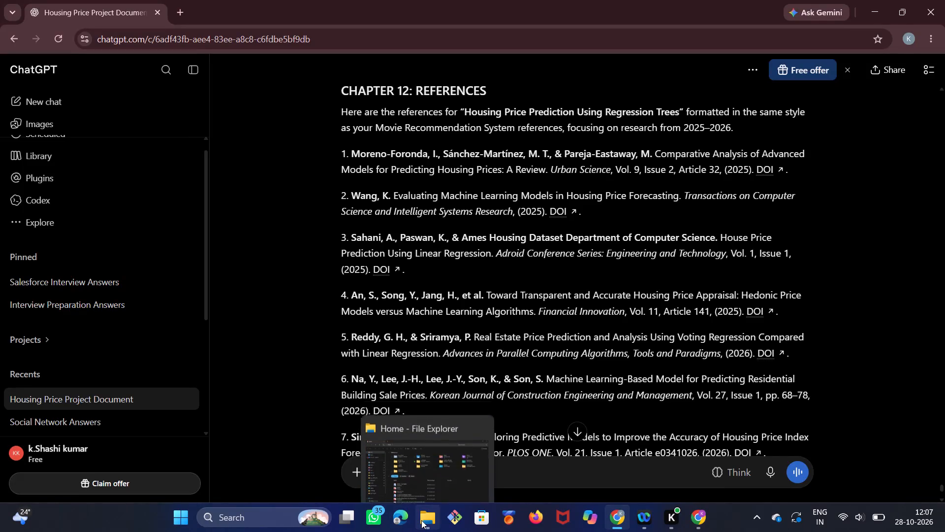
Open the recent BATCH _7 PA PROJECT document from File Explorer, view its cover page, and close it.
click(421, 520)
double_click(283, 349)
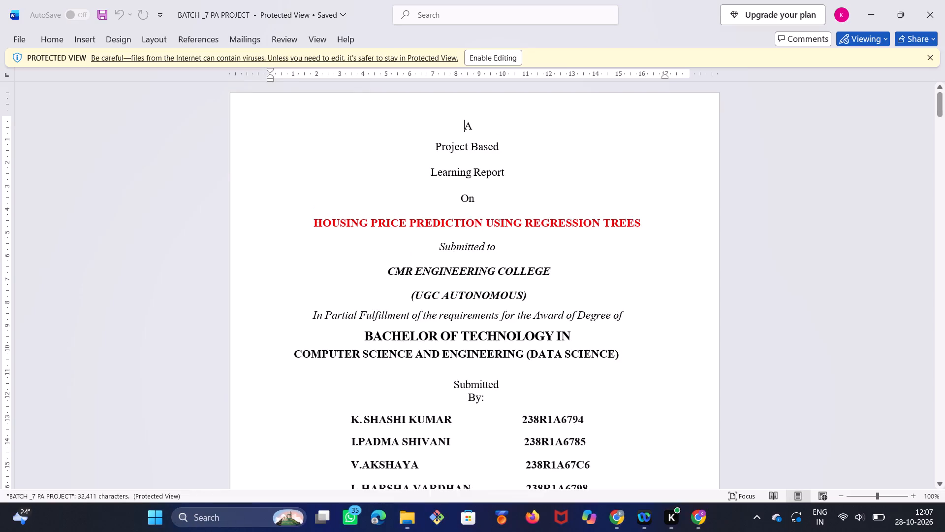
right_click(419, 416)
click(419, 416)
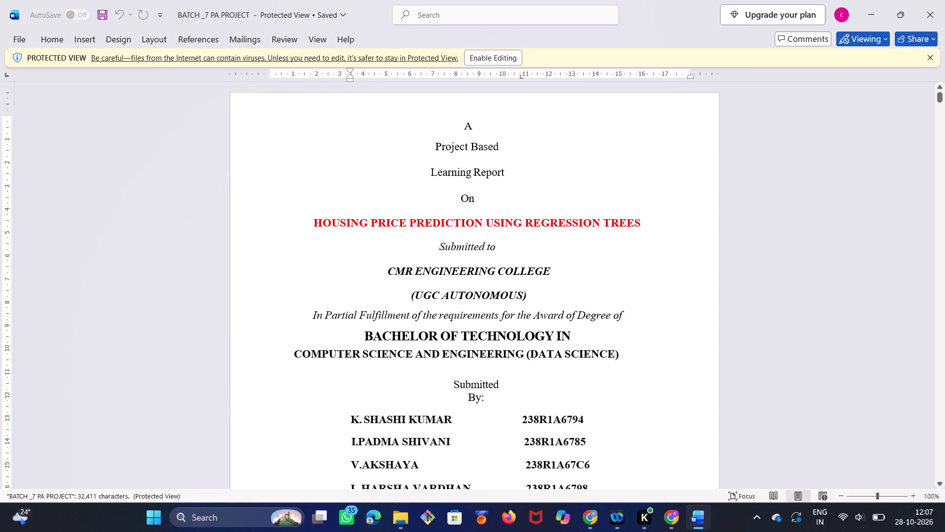
click(931, 18)
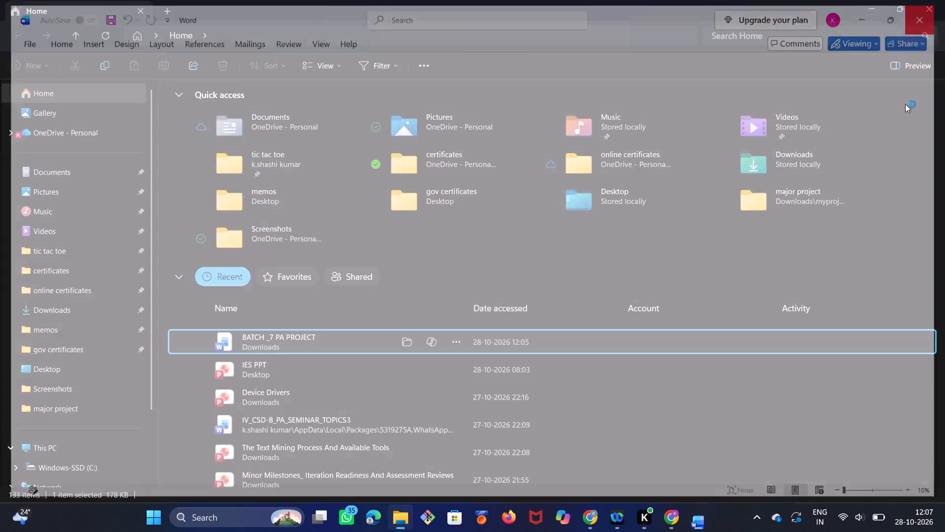